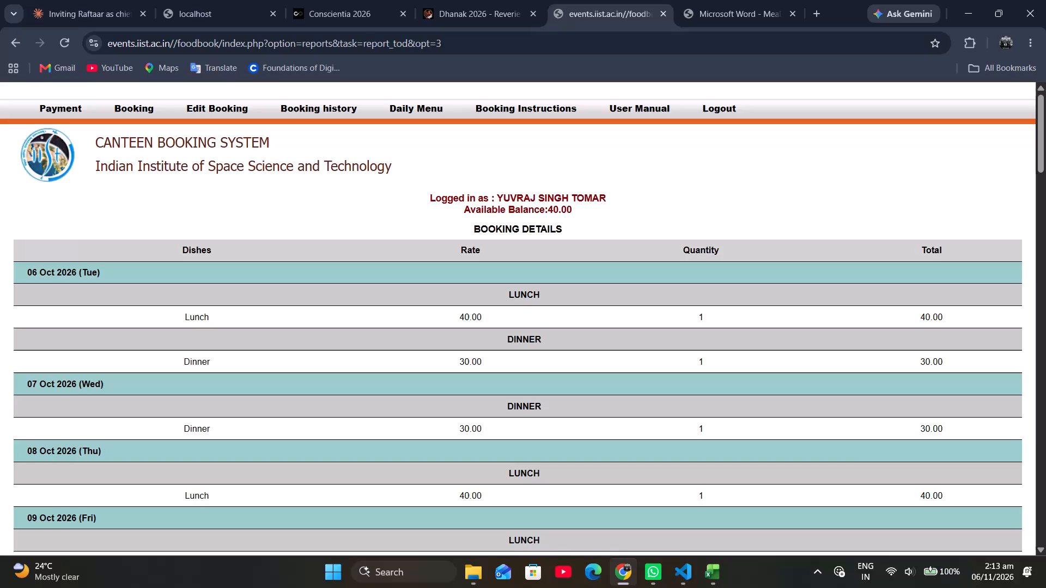
Try reloading the localhost:3000 login page, and close that page.
click(210, 9)
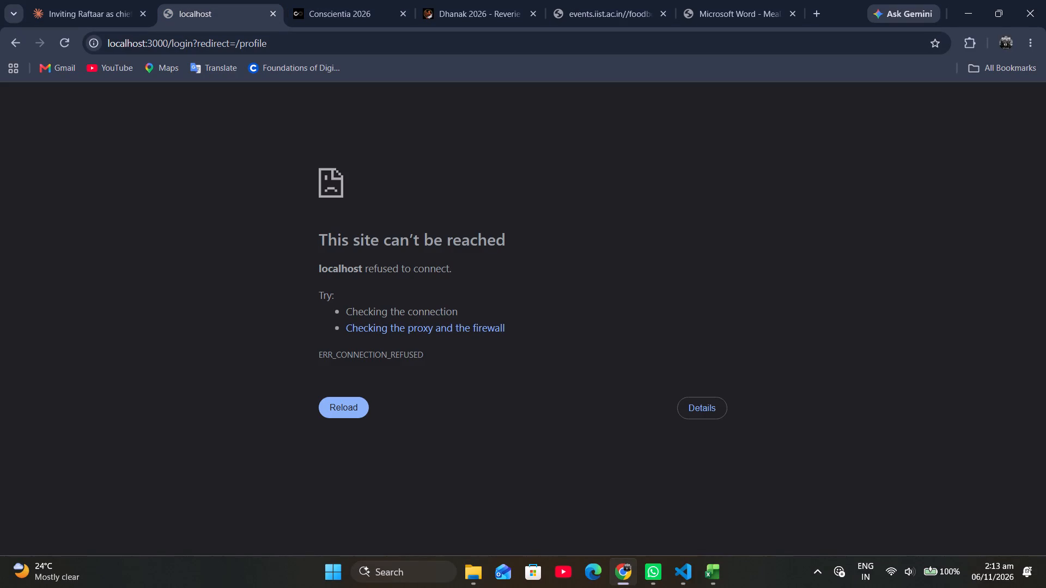
click(338, 410)
click(68, 44)
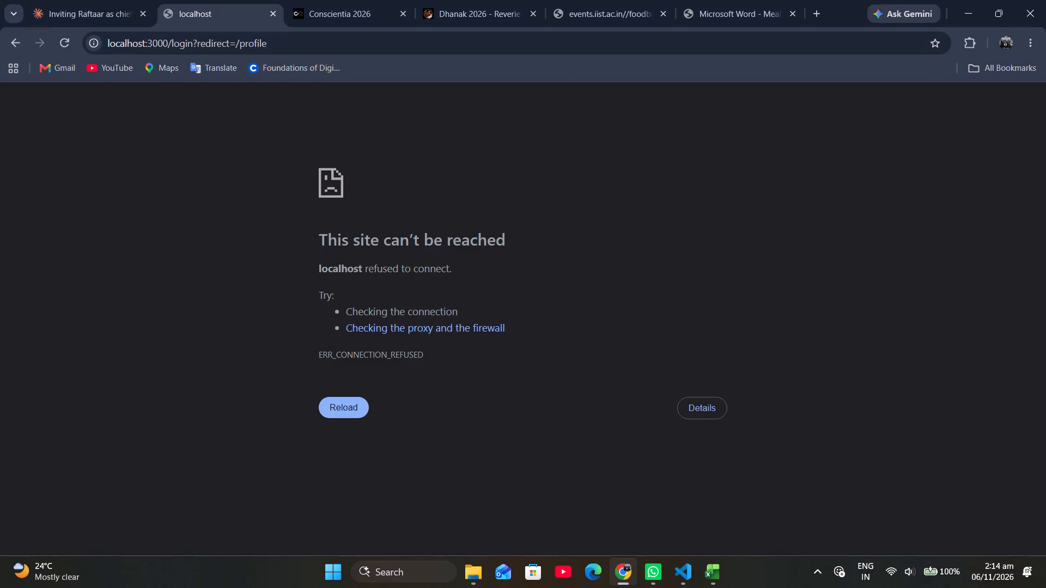
click(272, 14)
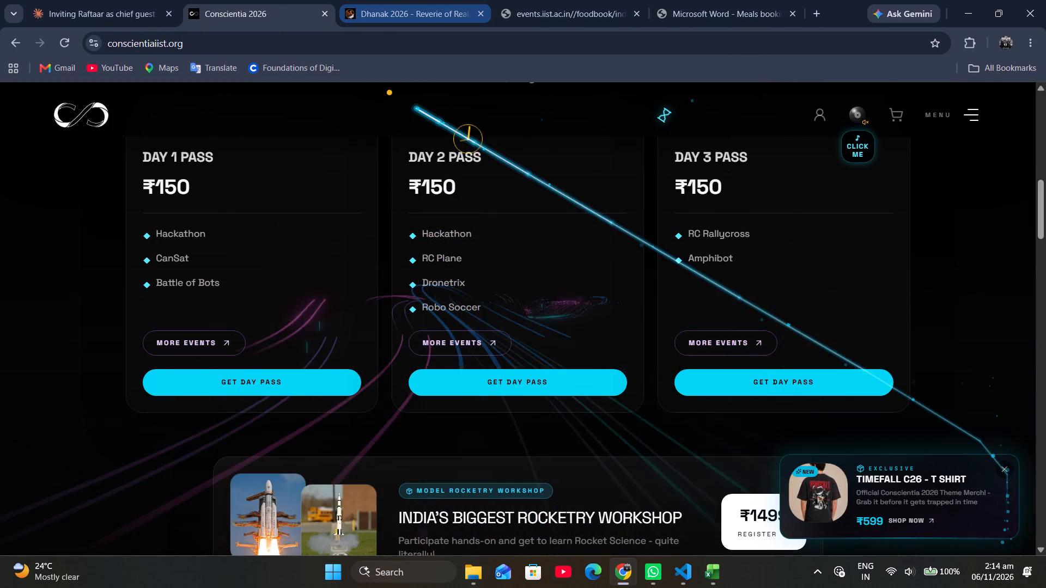
Close the Microsoft Word meals booking page, keeping the canteen booking details page open.
click(589, 15)
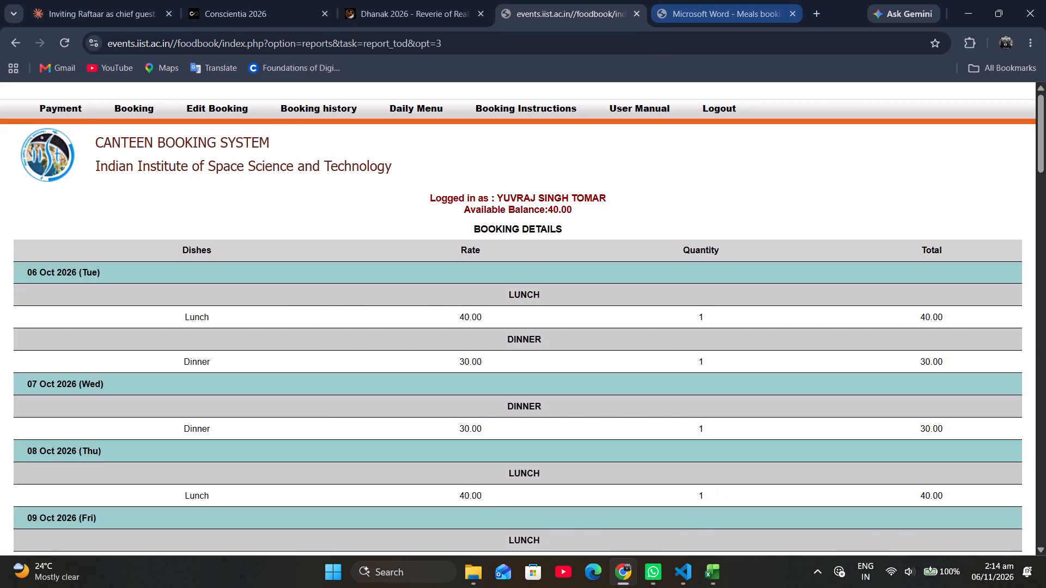
click(718, 13)
click(792, 13)
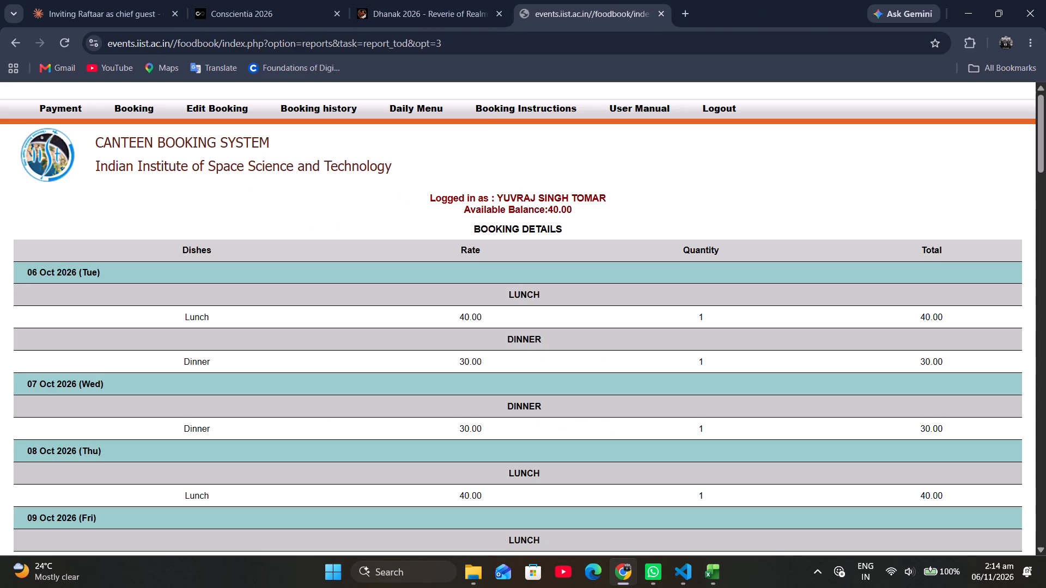
Switch to the Budget_Book workbook in Excel and enter 8 as the next October day in cell B222.
click(710, 477)
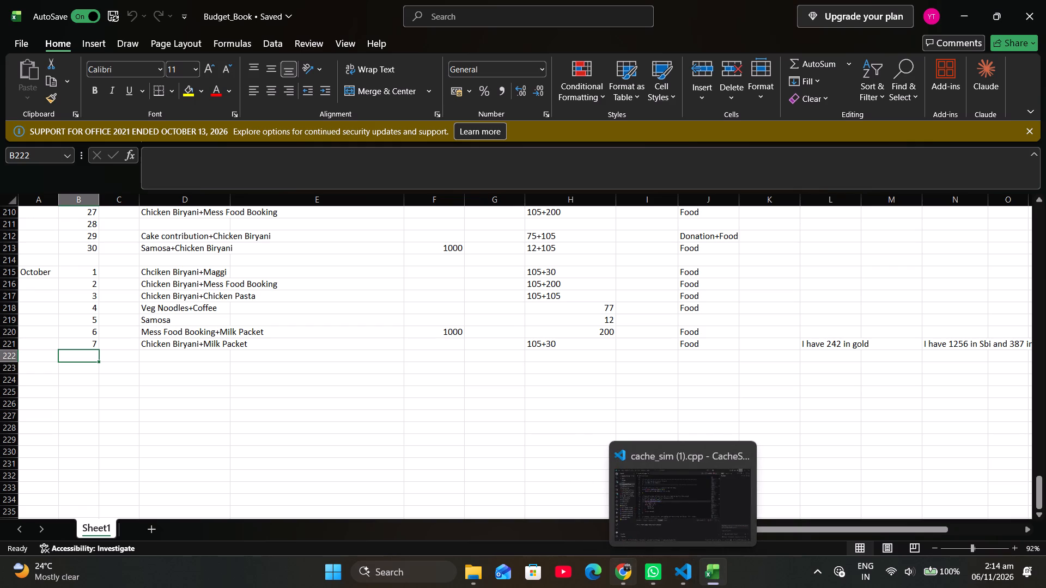
click(626, 471)
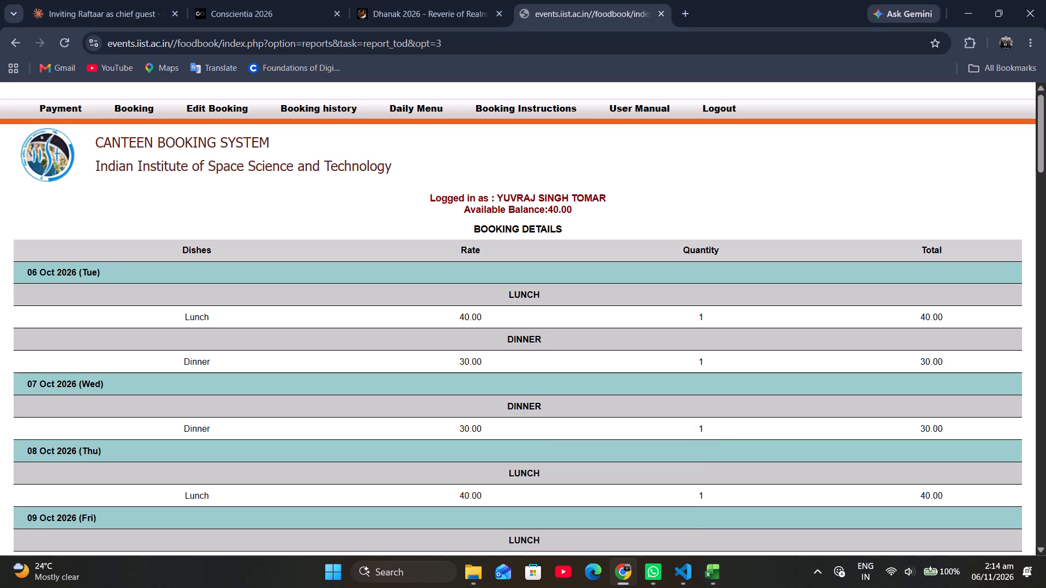
click(963, 12)
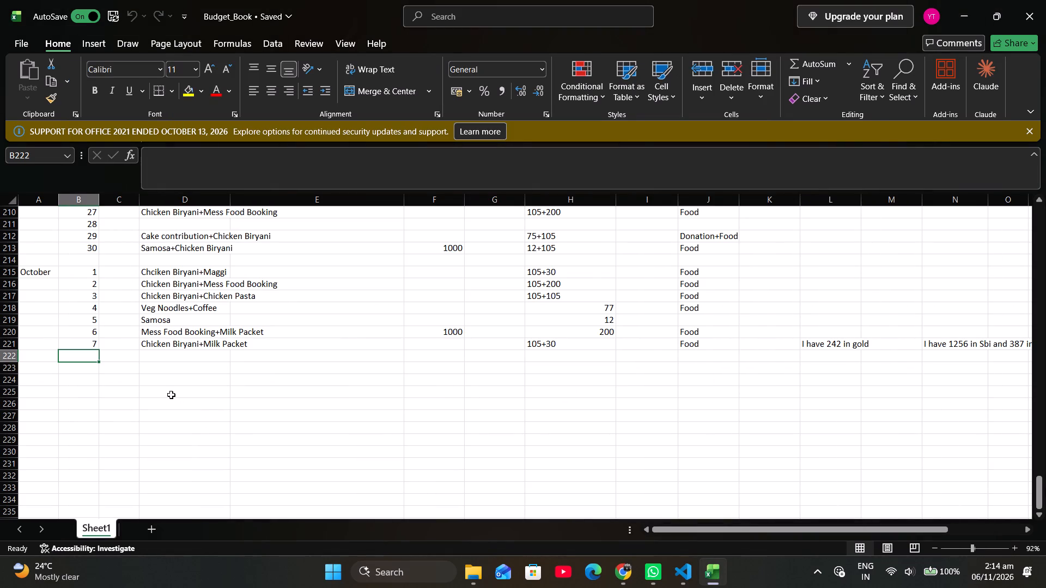
key(8)
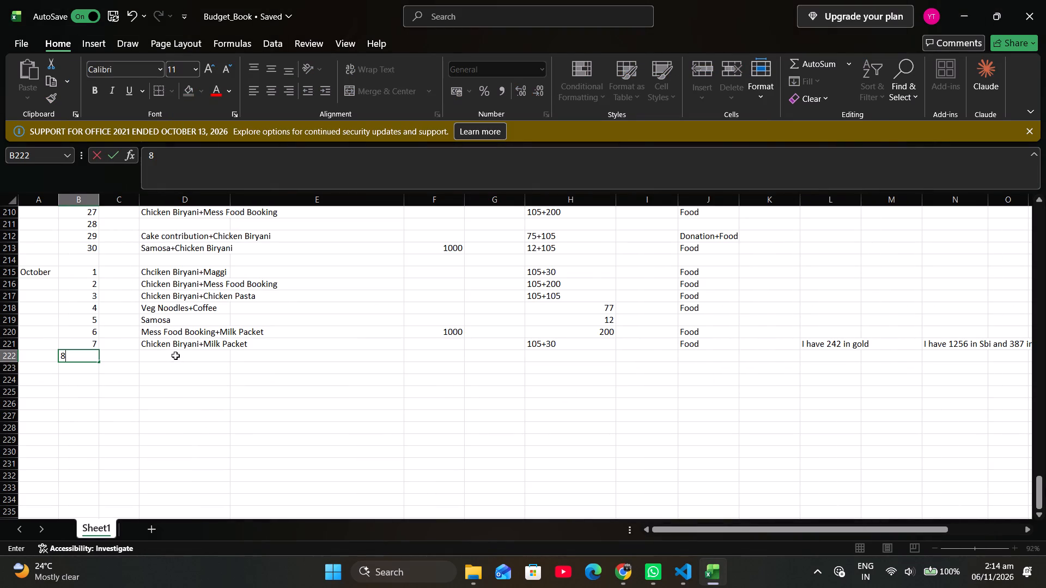
click(176, 356)
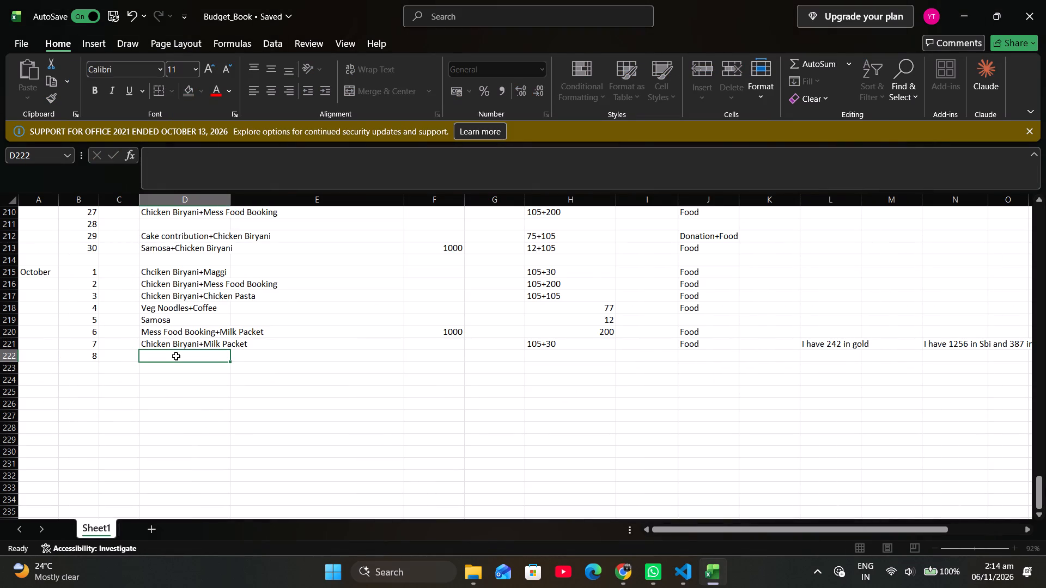
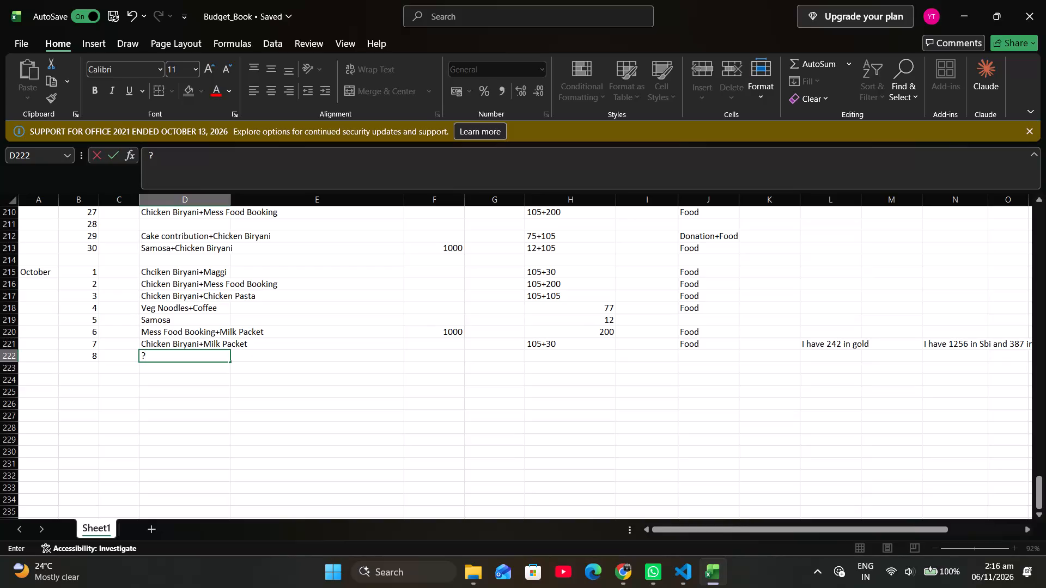
Extend the October 8 expense description in cell D222 so that it begins with "?+Chi".
text(+Chi)
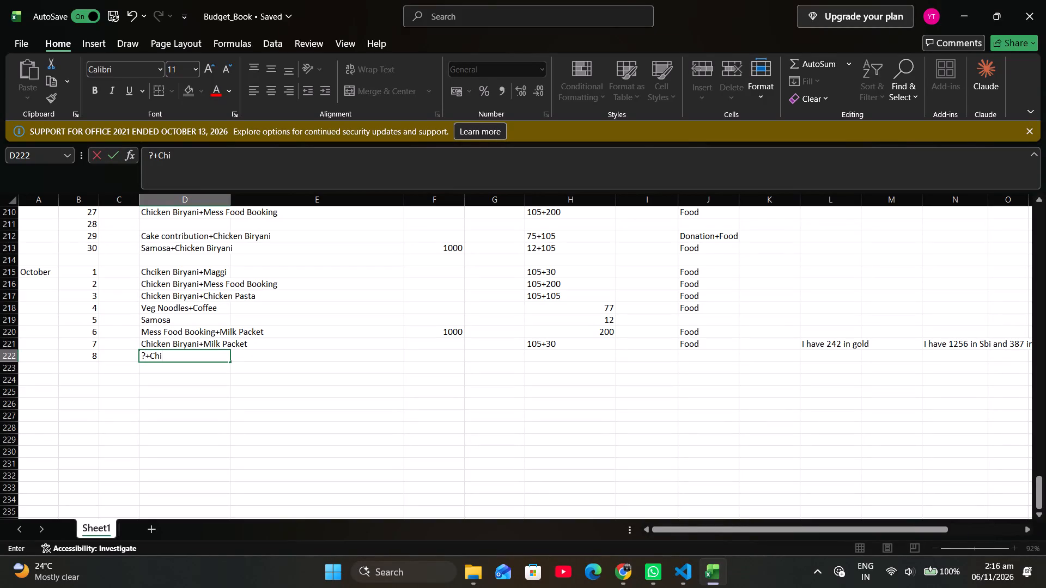
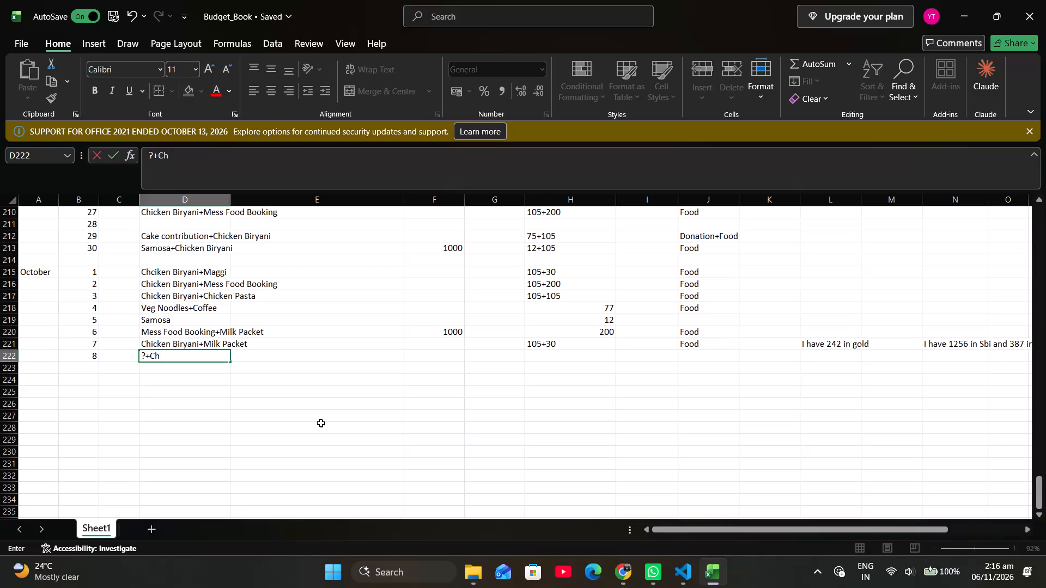
Change the October 8 description in cell D222 to "?+Shwarma" and enter "50+105+" as its amount in H222.
key(BackSpace)
text(Shwa)
text(rma)
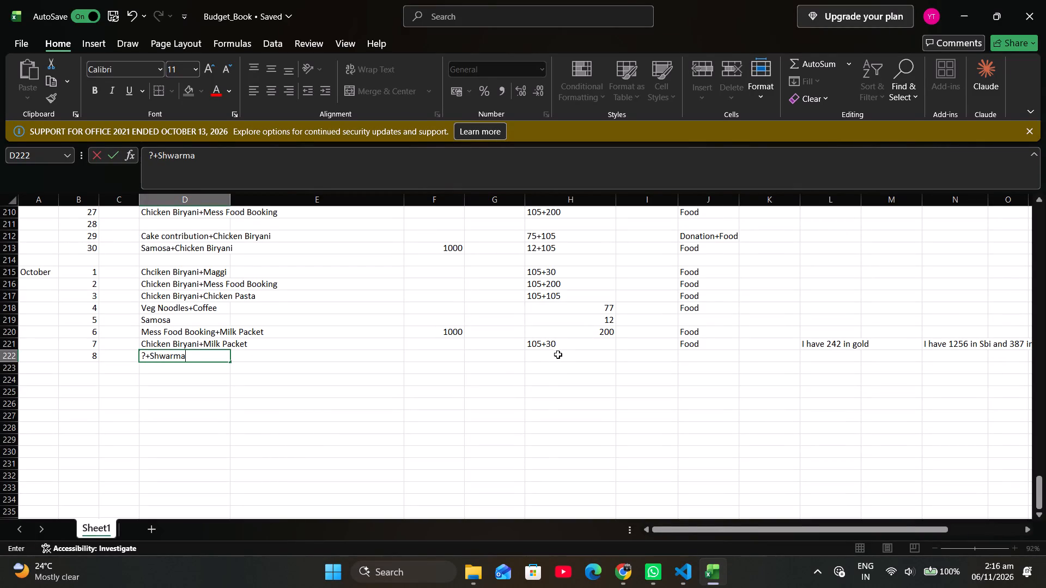
click(557, 355)
text(50)
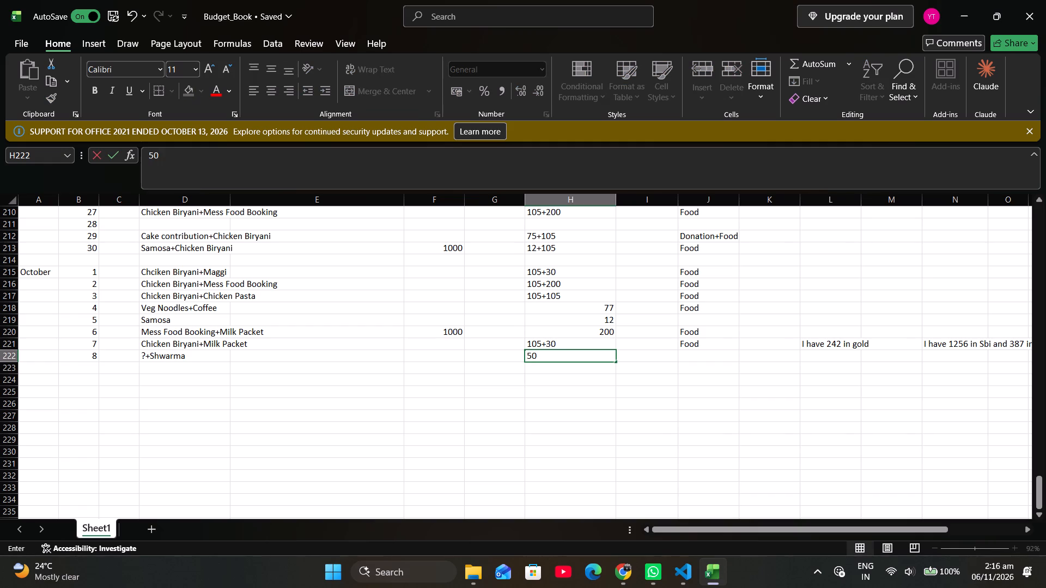
key(shift+plus)
text(10)
key(5)
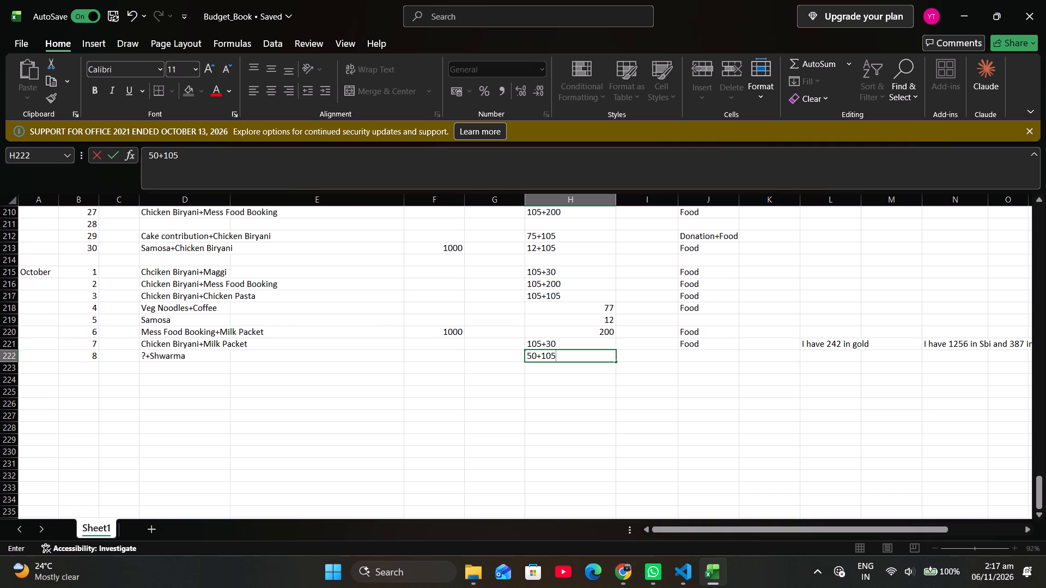
key(shift+plus)
Extend the October 8 description in cell D222 with "+Hackathon Booking".
click(202, 360)
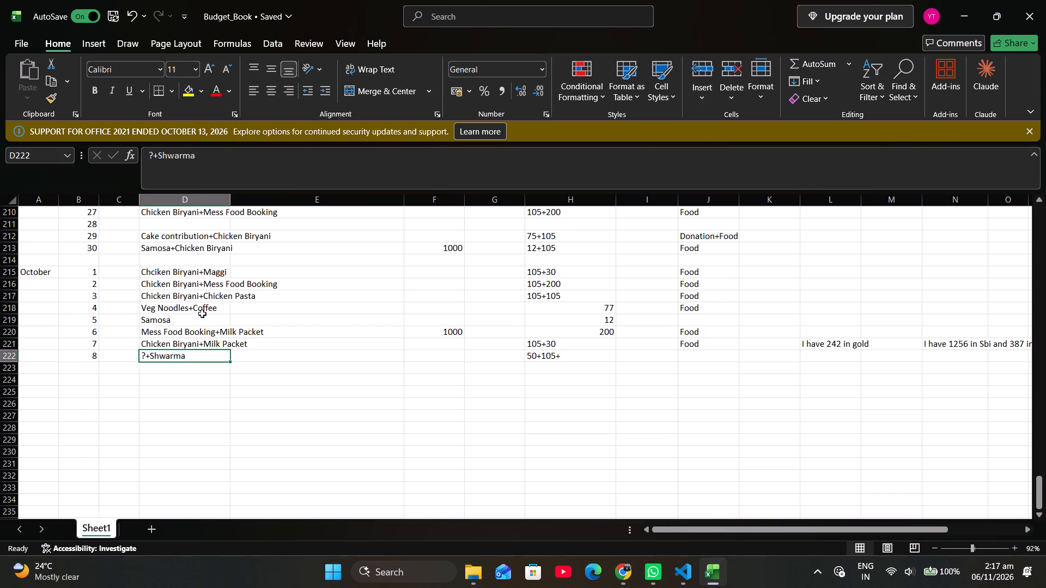
click(222, 154)
key(shift+plus)
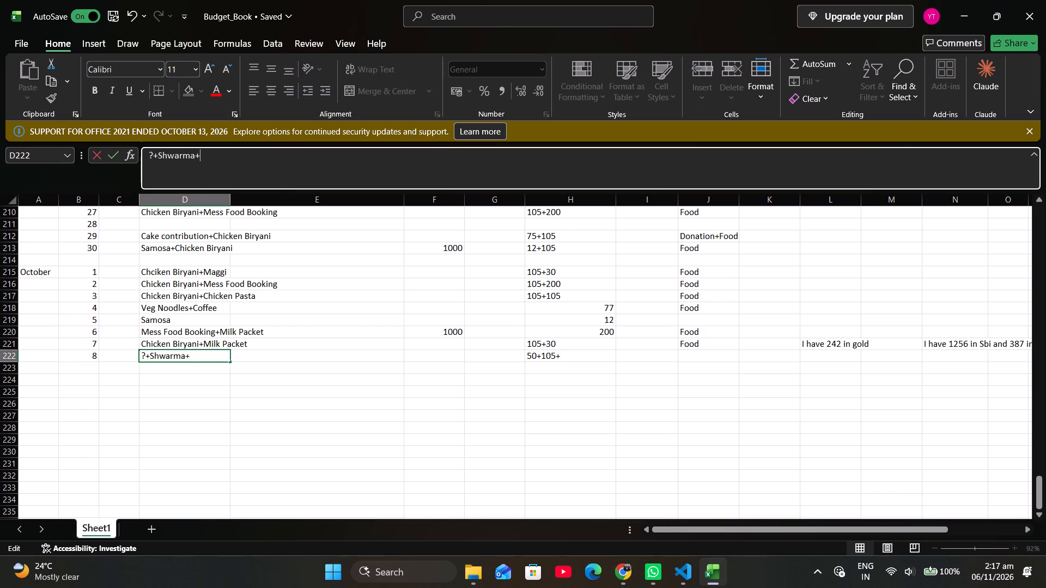
text(Hackathon)
key(space)
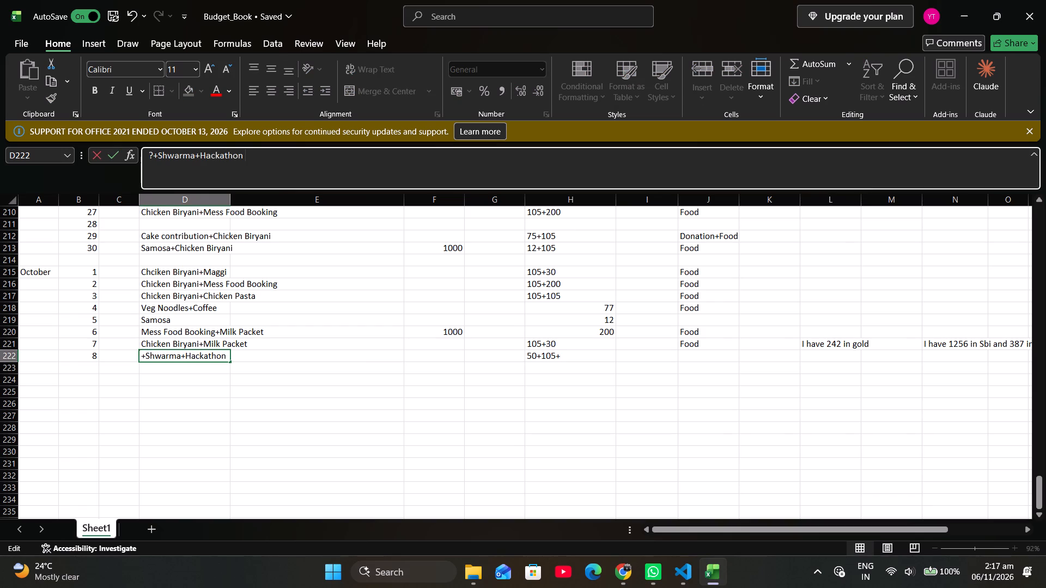
text(Booking)
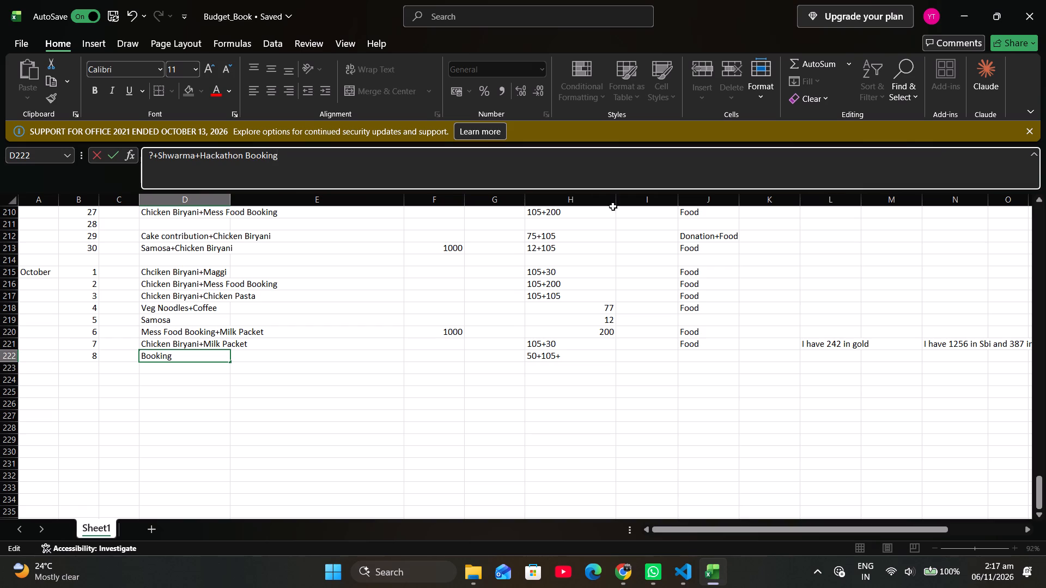
Complete the October 8 amount in H222 as "50+105+37.5" and enter "Food+Study" as its category in J222.
click(565, 355)
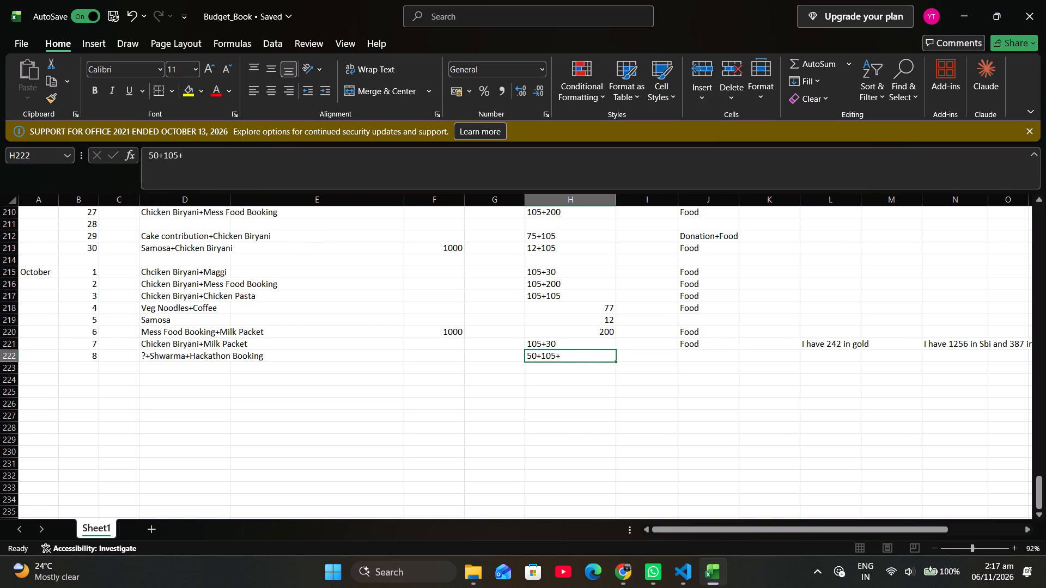
click(216, 156)
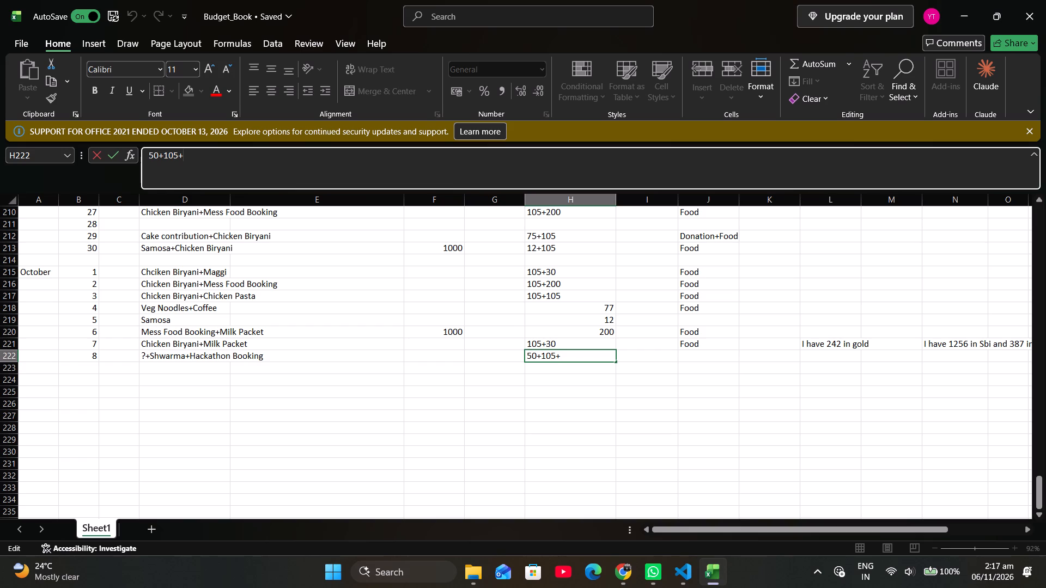
text(37.)
key(5)
click(707, 354)
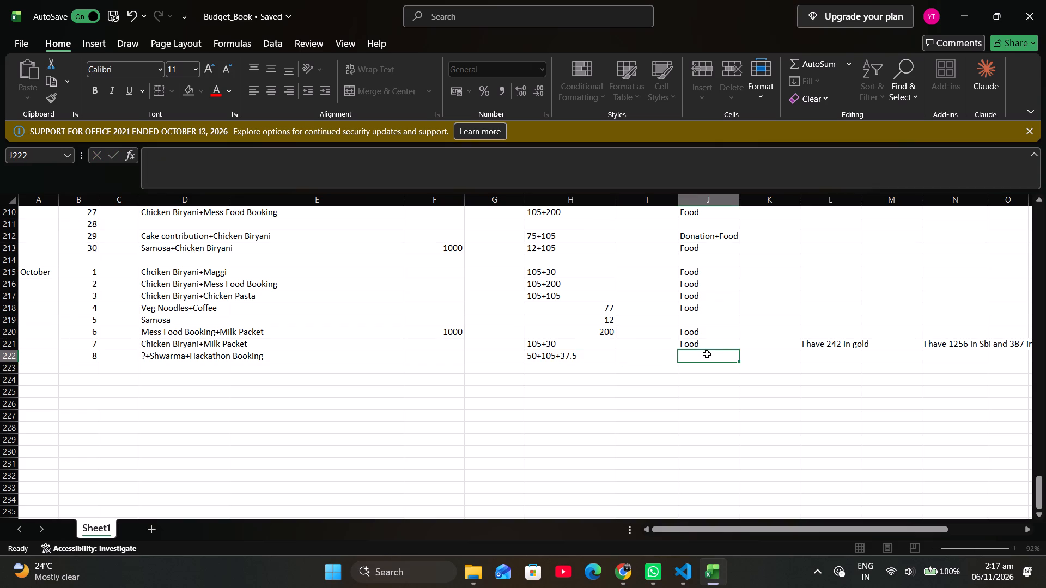
text(Food_)
key(BackSpace)
text(+Study)
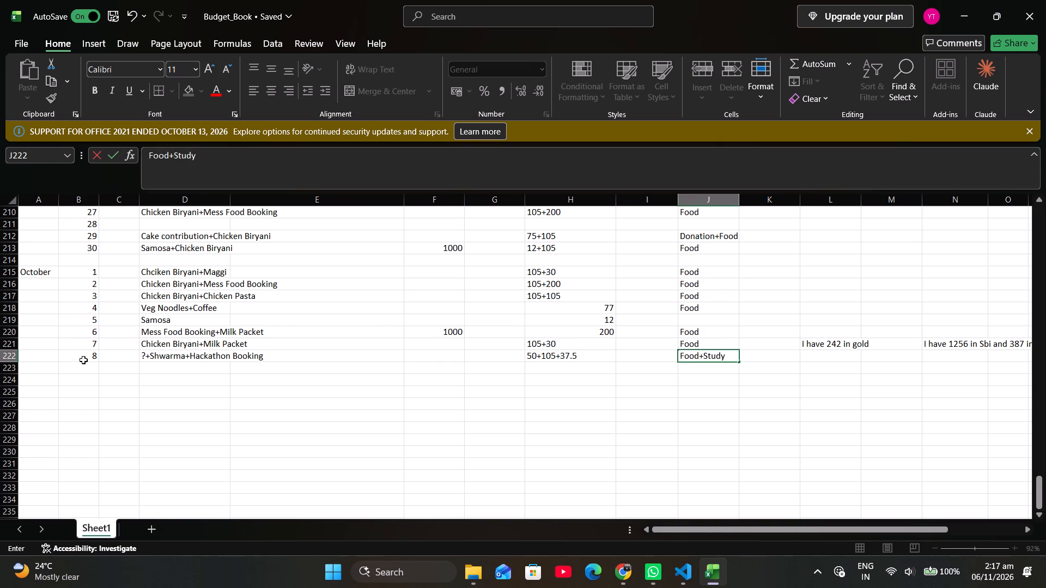
Start the October 9 row by entering day 9 in cell B223 and 2000 in cell F223.
drag(83, 360, 83, 372)
click(83, 372)
click(83, 379)
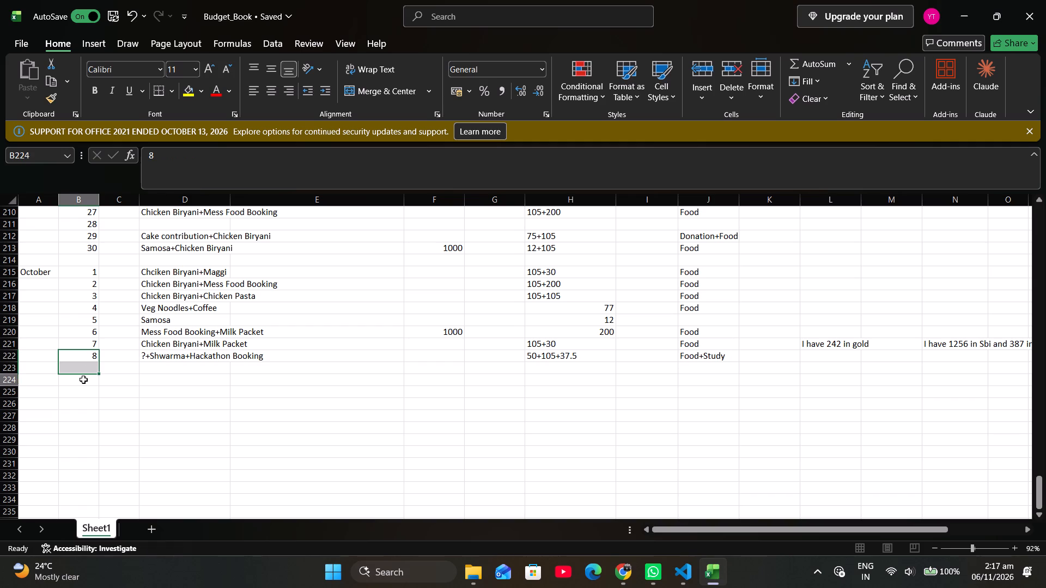
click(89, 370)
key(9)
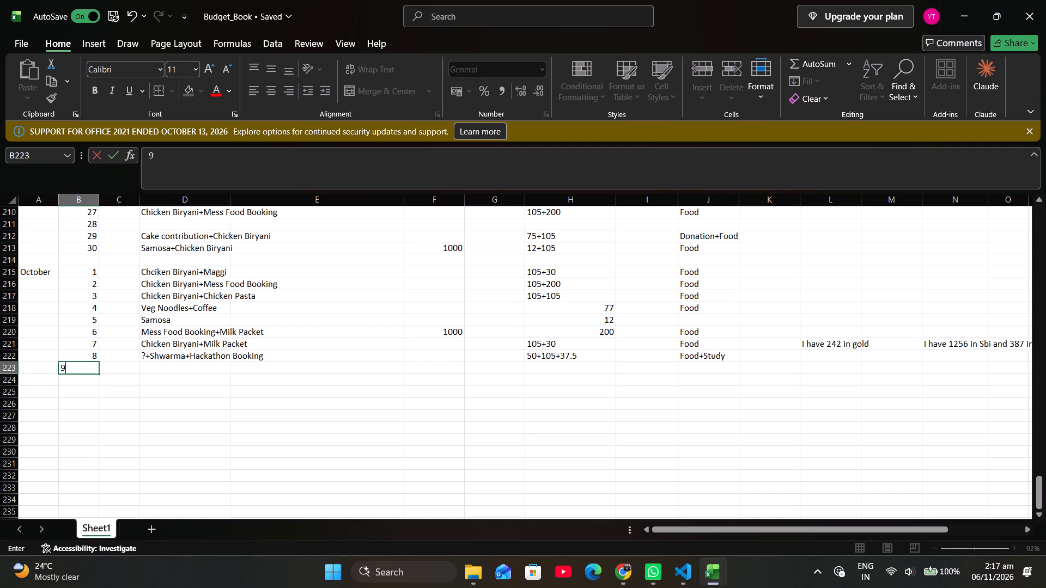
click(184, 370)
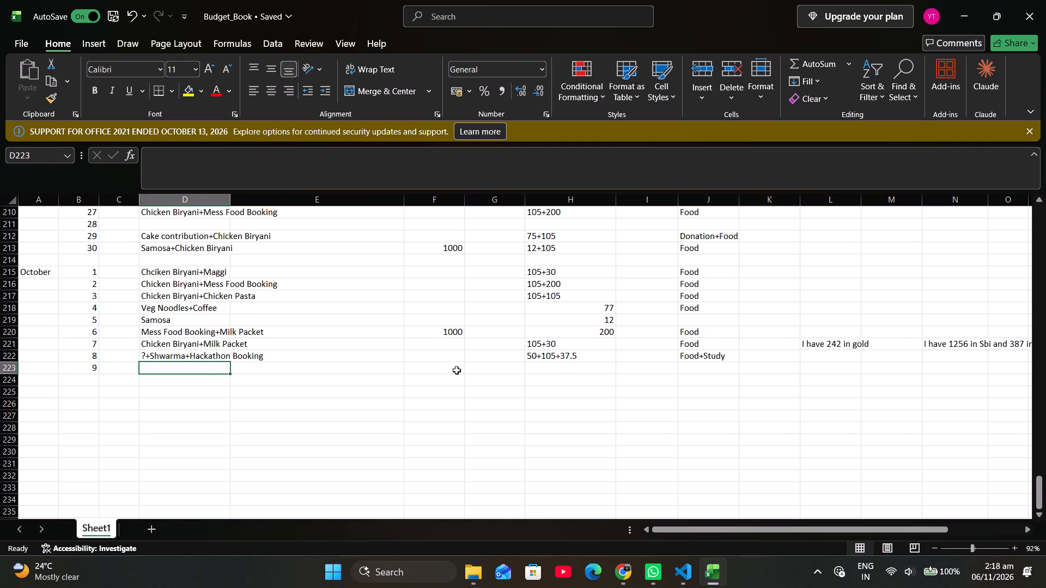
click(457, 370)
text(2000)
Enter "Printout+Garbha Donation" as the October 9 description in cell D223.
click(173, 369)
text(Printout)
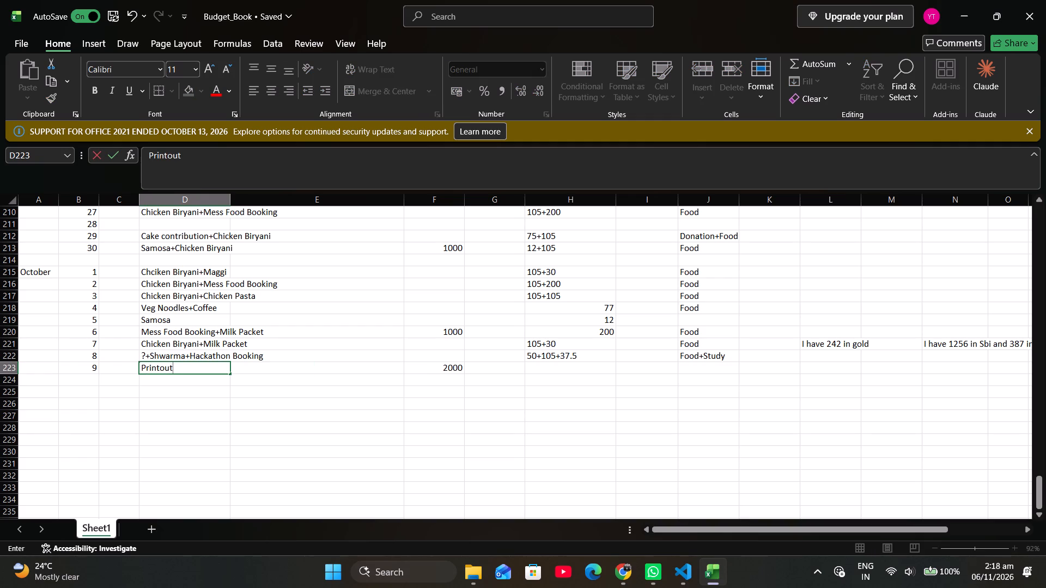
key(shift+plus)
key(shift+g)
text(arbha Donari)
key(BackSpace)
key(BackSpace)
text(tion)
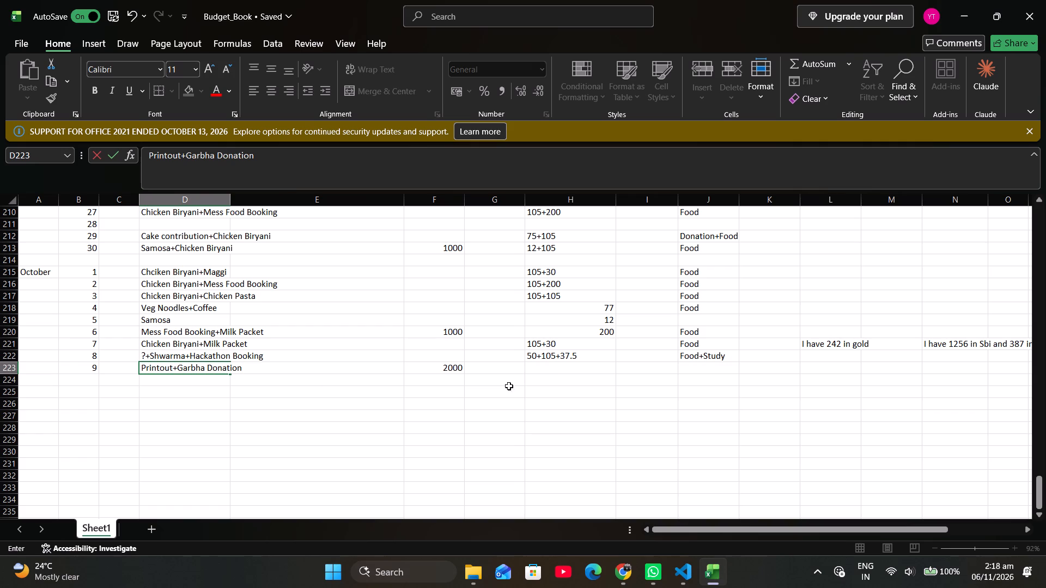
Enter "7+75" as the October 9 amount in H223 and "Study+donation" as its category in J223.
click(556, 364)
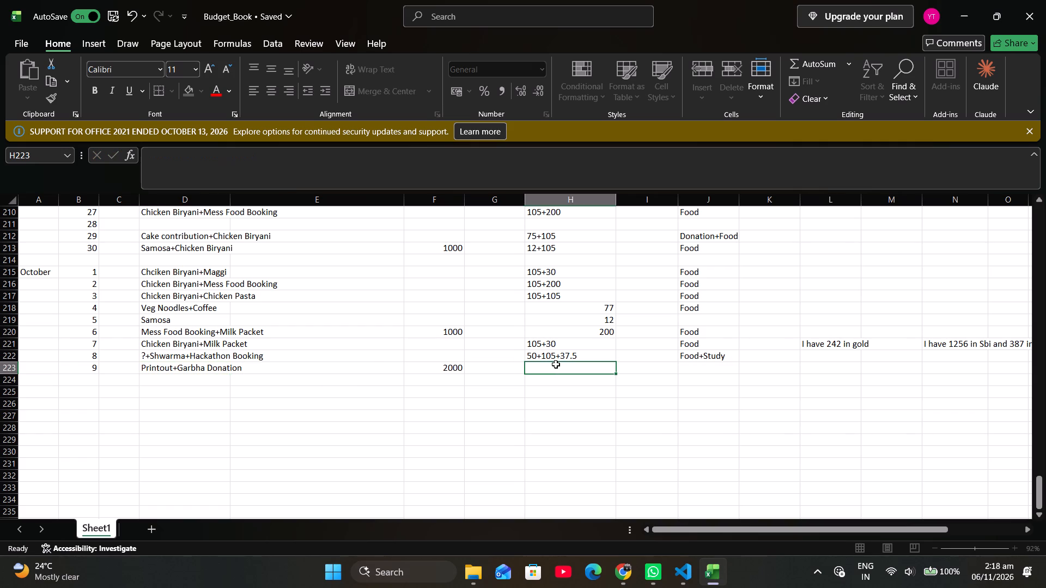
key(7)
key(shift+plus)
text(75)
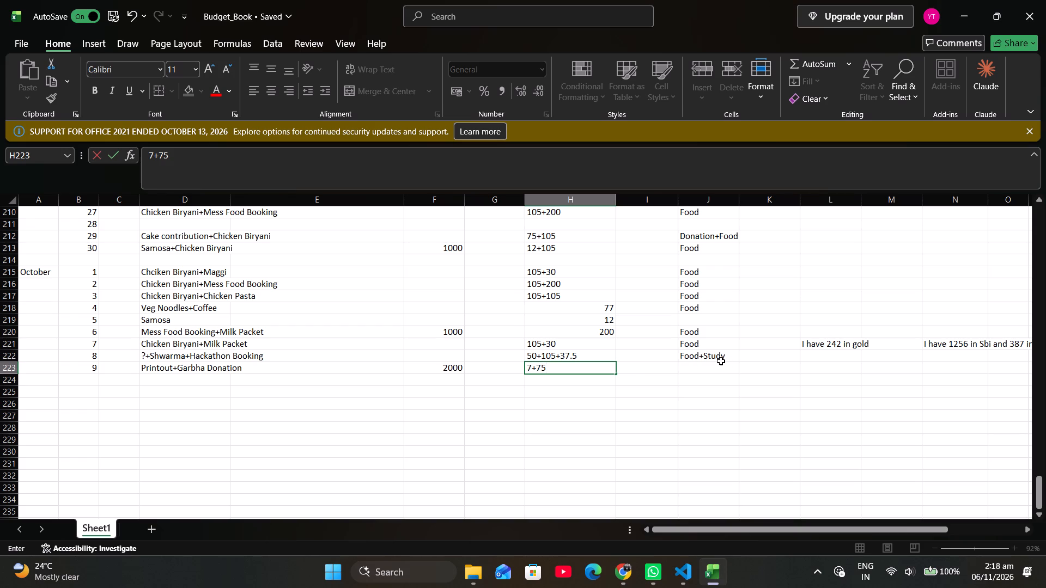
click(721, 361)
click(703, 370)
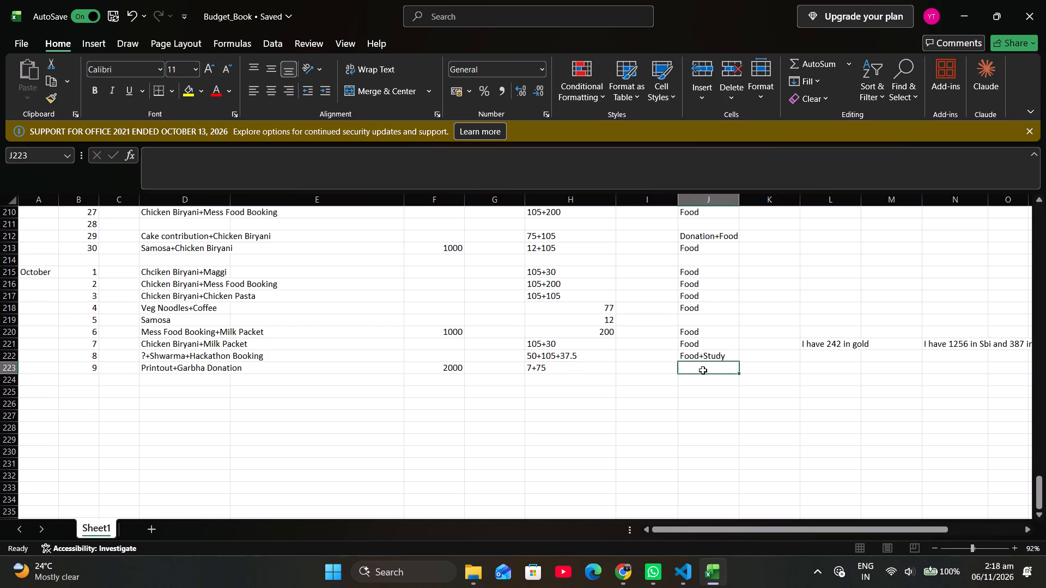
text(Study)
text(+donation)
Start the October 10 row with day 10 in cell B224 and the description "(Veg Noodles+Samosa)" in D224.
click(83, 382)
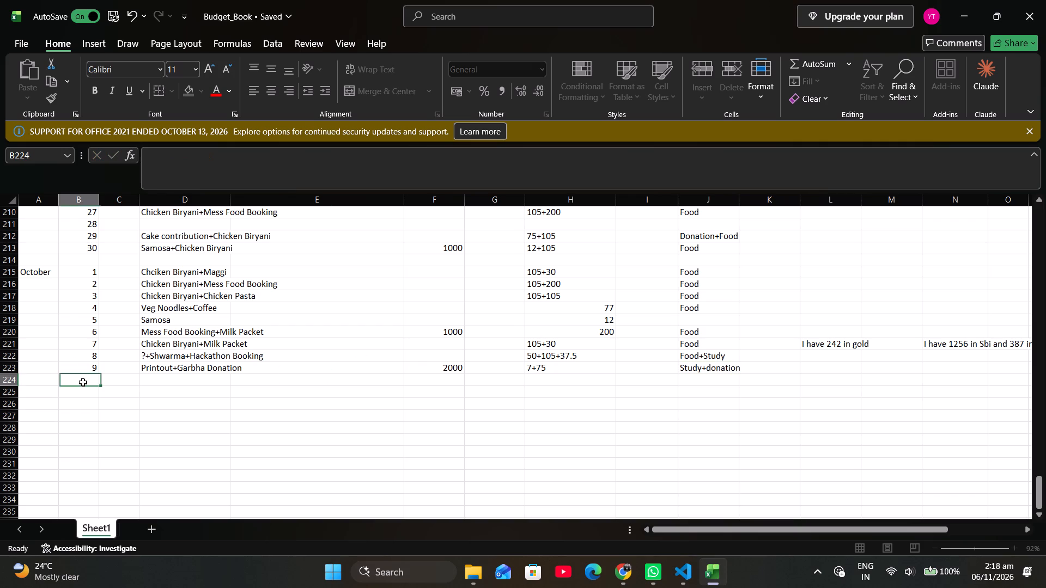
text(10)
click(186, 381)
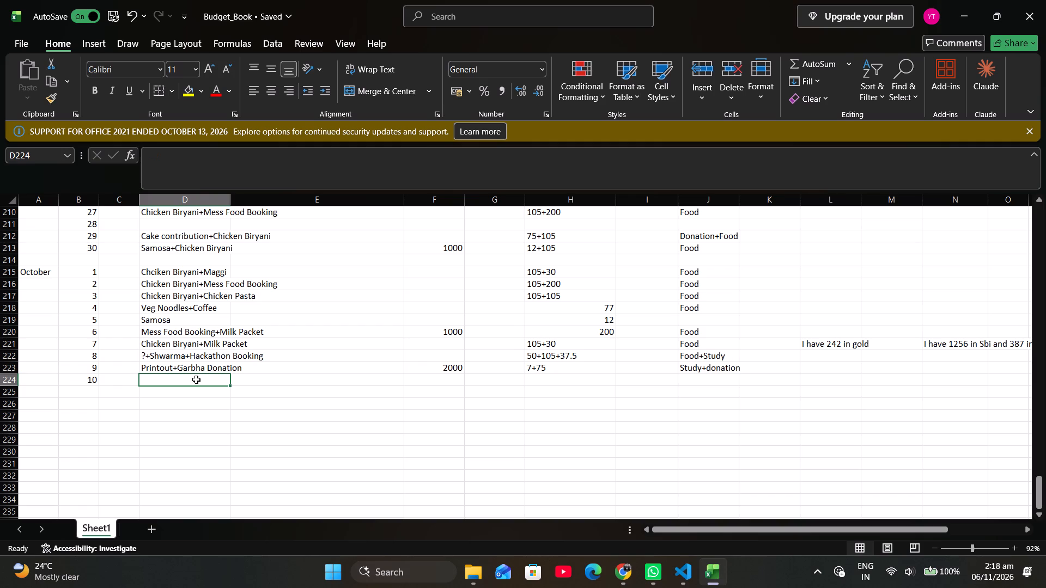
text(Veg Noodles)
key(shift+underscore)
key(BackSpace)
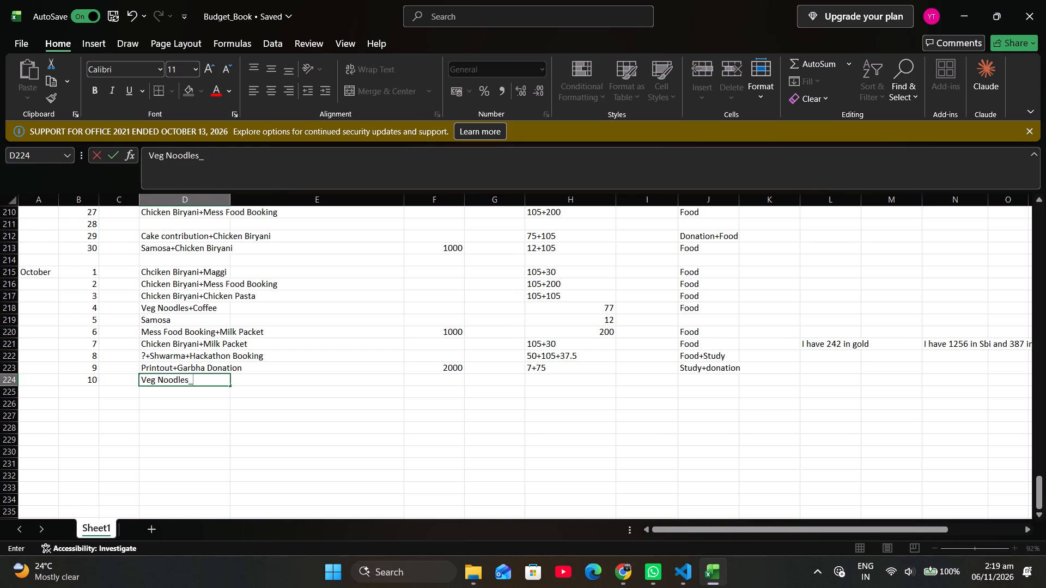
text(+Samosa)
key(shift+parenright)
click(141, 378)
key(shift+parenleft)
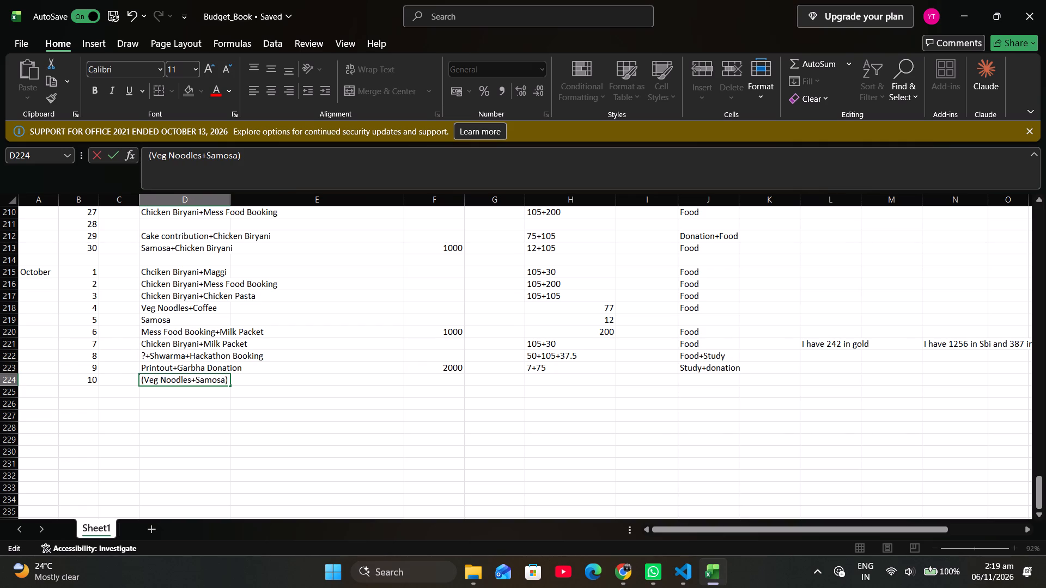
Revise the October 10 description in D224 to read "(Veg Noodles+2xSamosa)".
click(228, 379)
key(shift+plus)
click(197, 380)
key(2)
key(x)
click(242, 377)
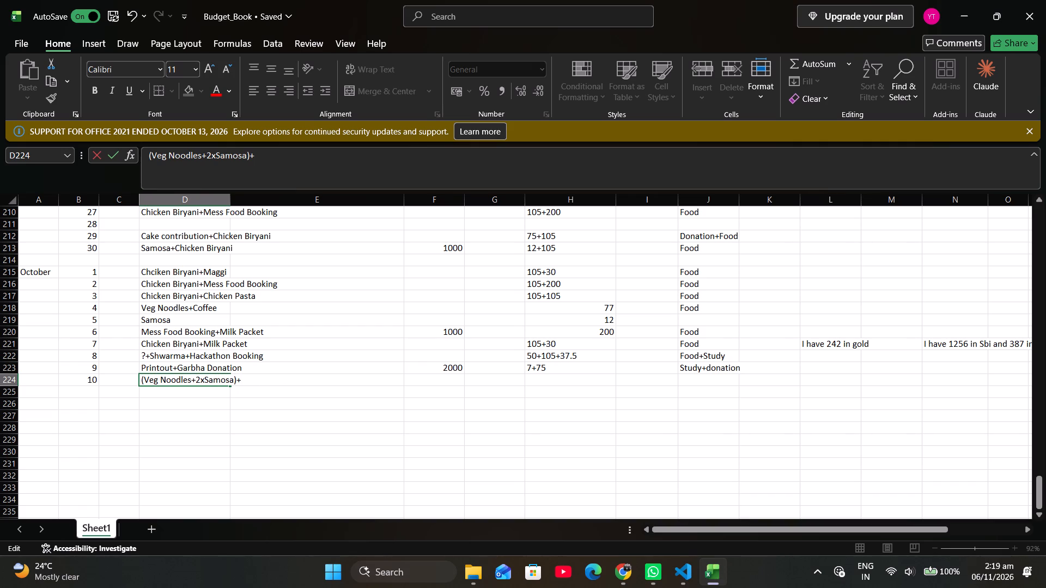
click(275, 154)
key(BackSpace)
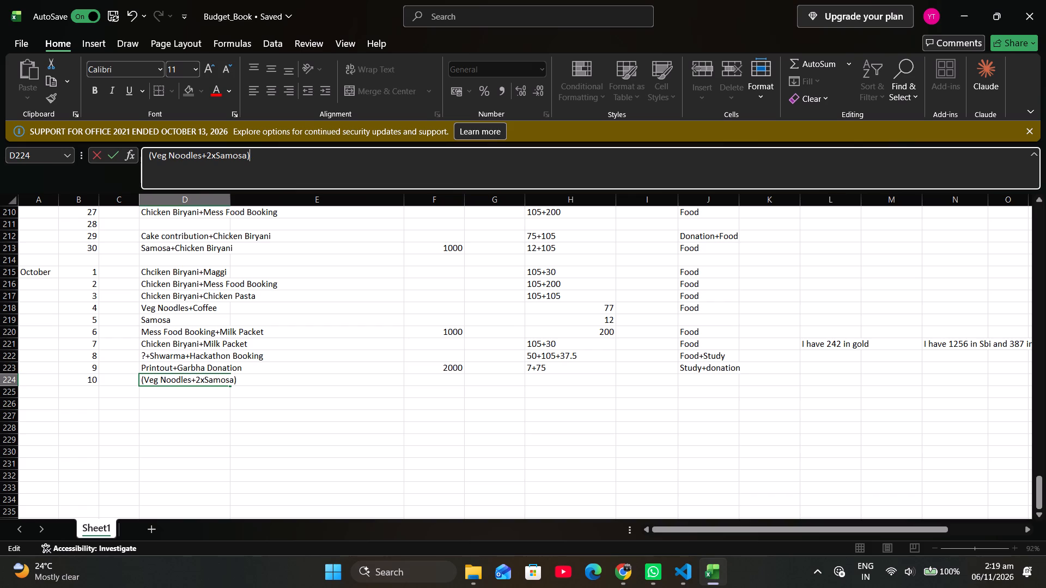
Enter 89 as the October 10 amount in H224 and "Food" as its category in J224.
click(543, 381)
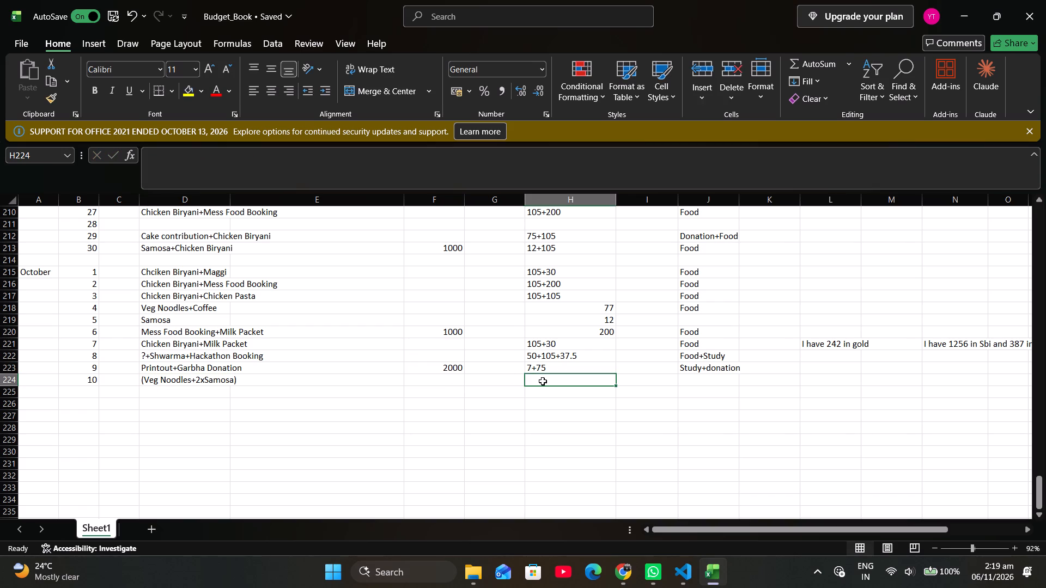
text(89)
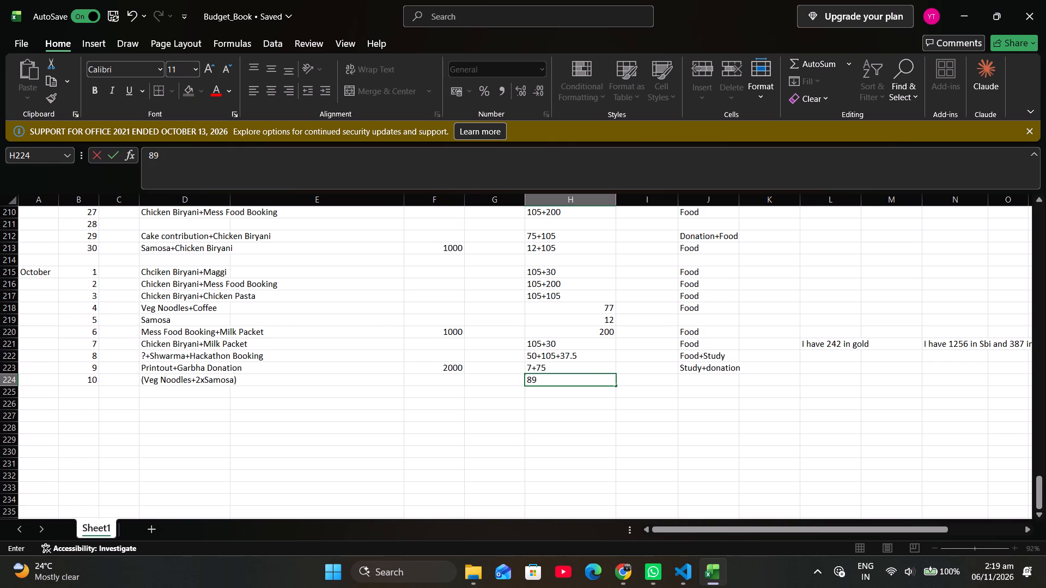
click(717, 379)
text(Food)
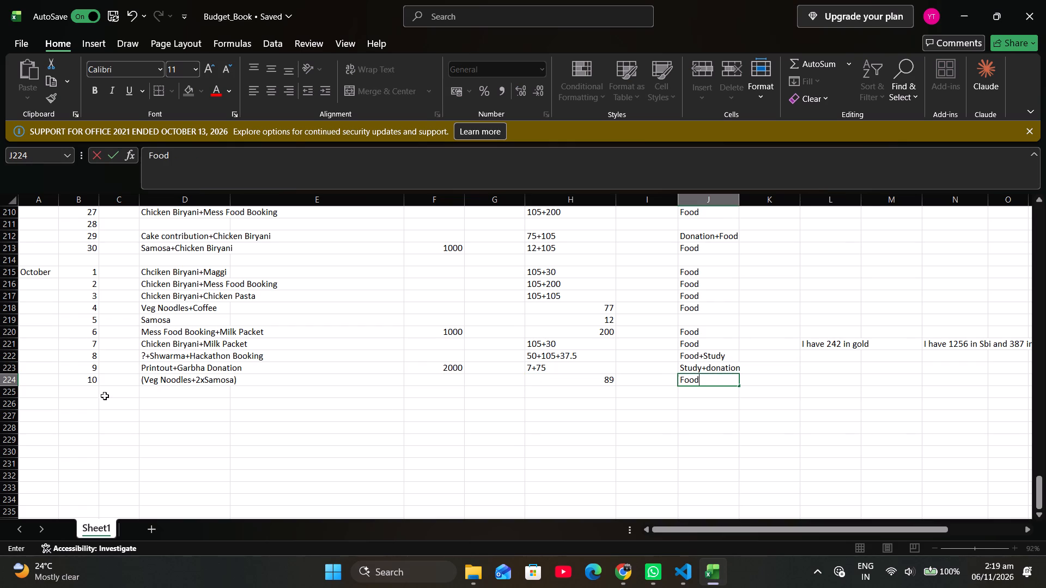
Start the October 11 row by entering day 11 in cell B225, and move to its description cell D225.
click(94, 394)
text(11)
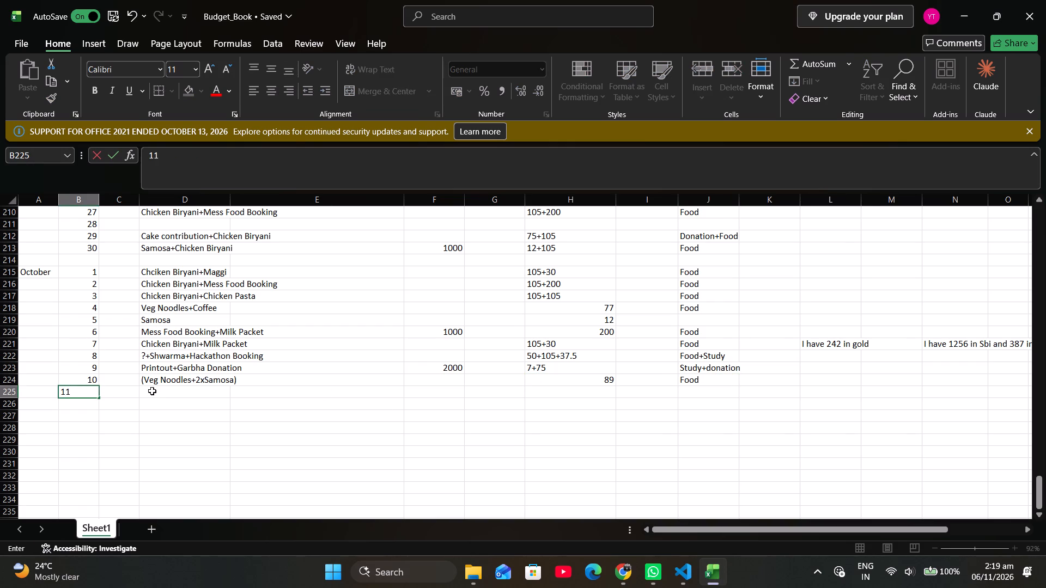
click(154, 391)
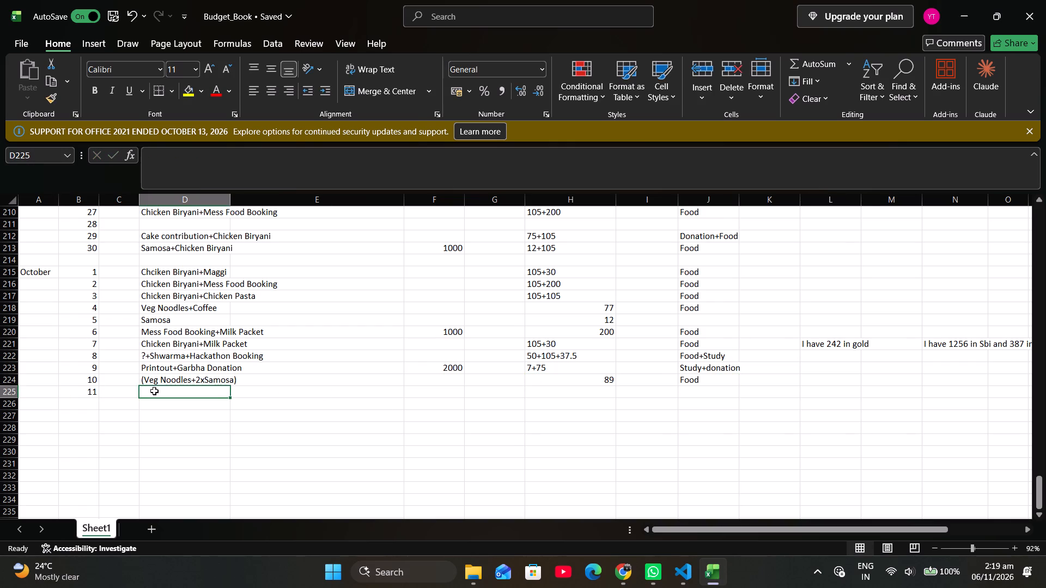
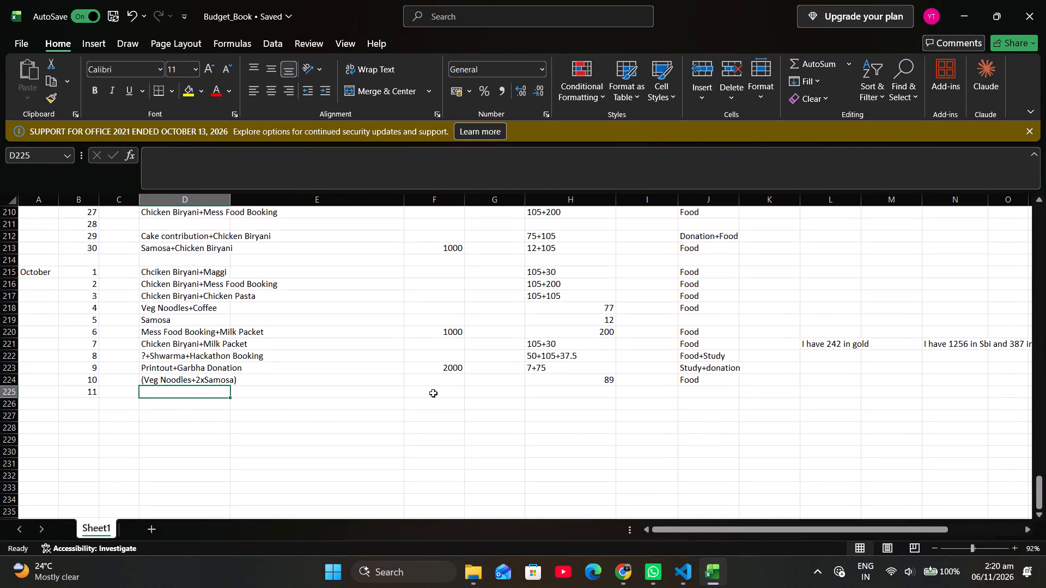
Enter 1000 in cell F225 of the October 11 row.
click(433, 393)
text(1000)
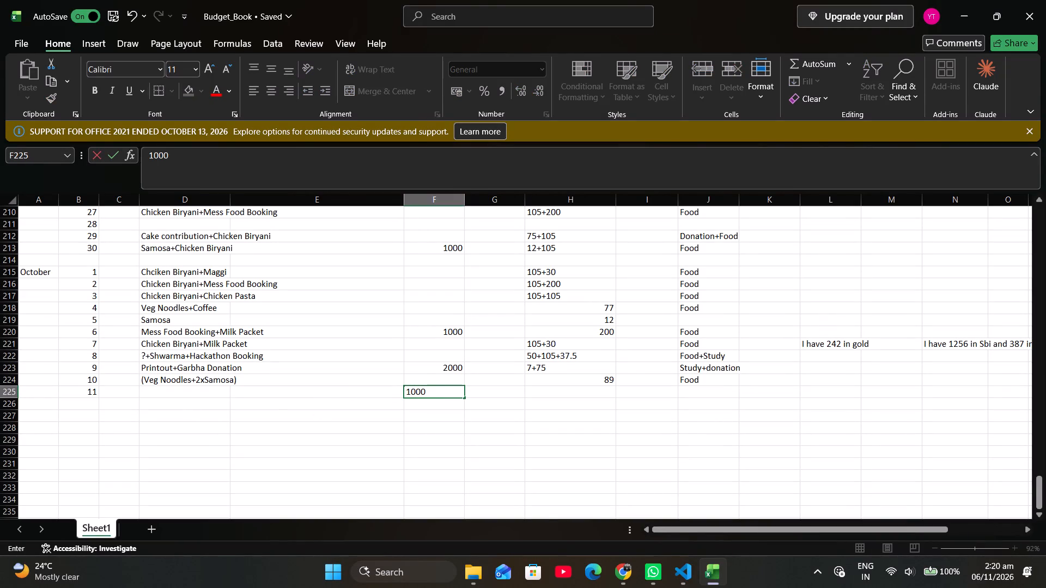
Enter "(Coffee+Samosa)" as the October 11 description in cell D225, including both parentheses.
click(197, 389)
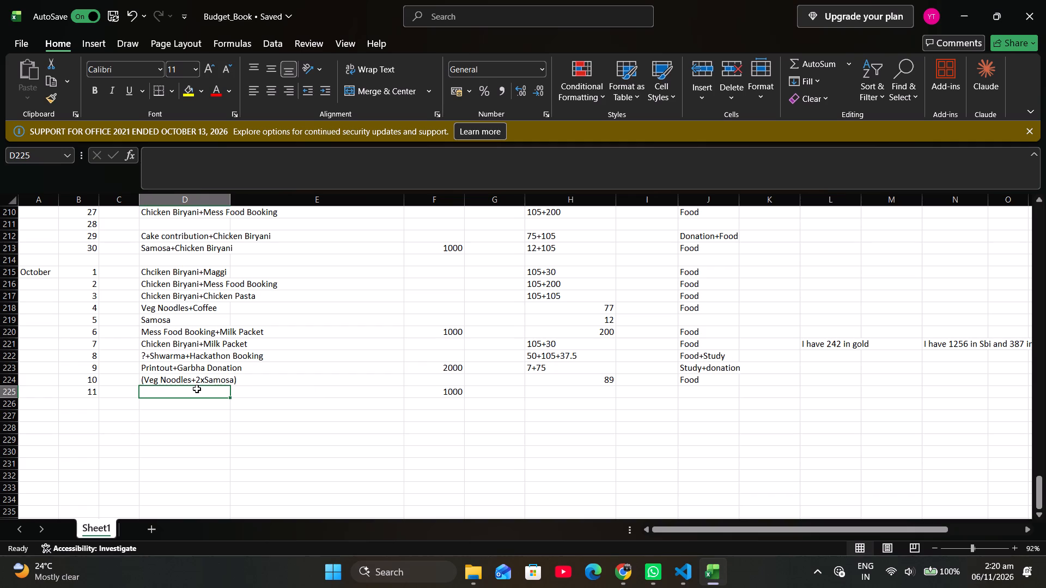
text(Coffee)
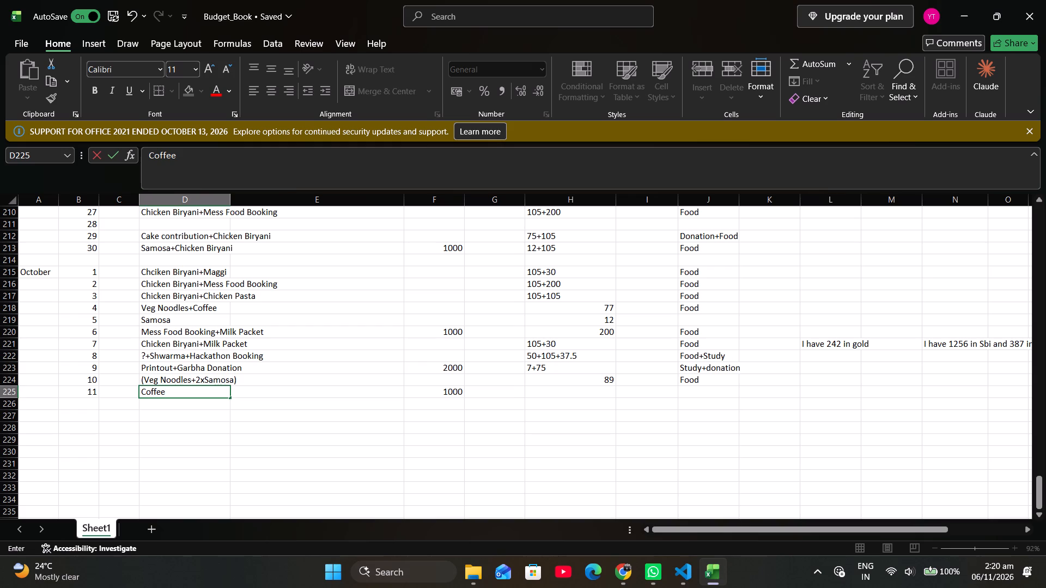
key(shift+plus)
text(Samosa)
key(shift+parenright)
key(Left)
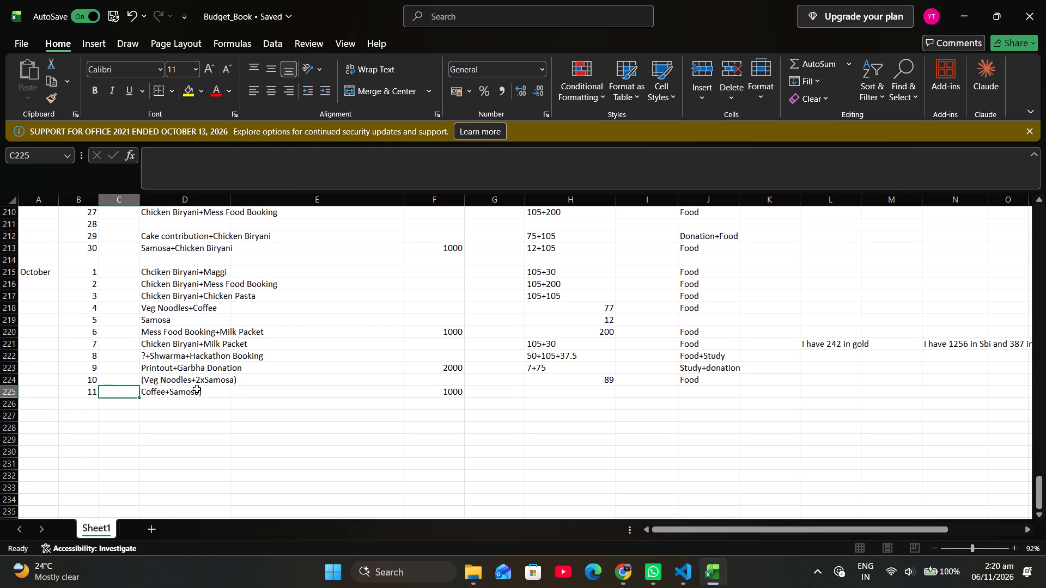
key(Right)
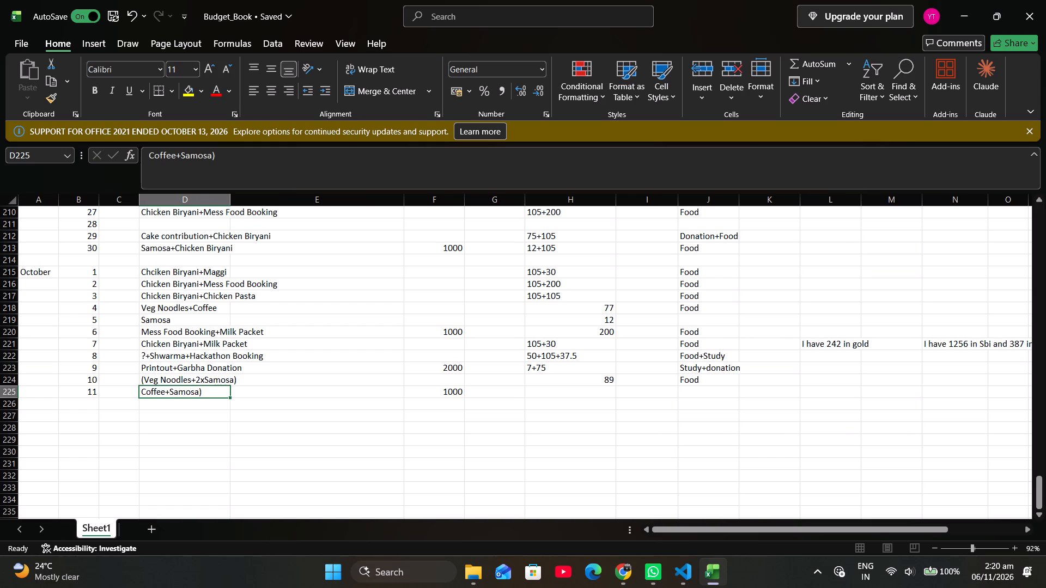
click(147, 151)
key(shift+parenleft)
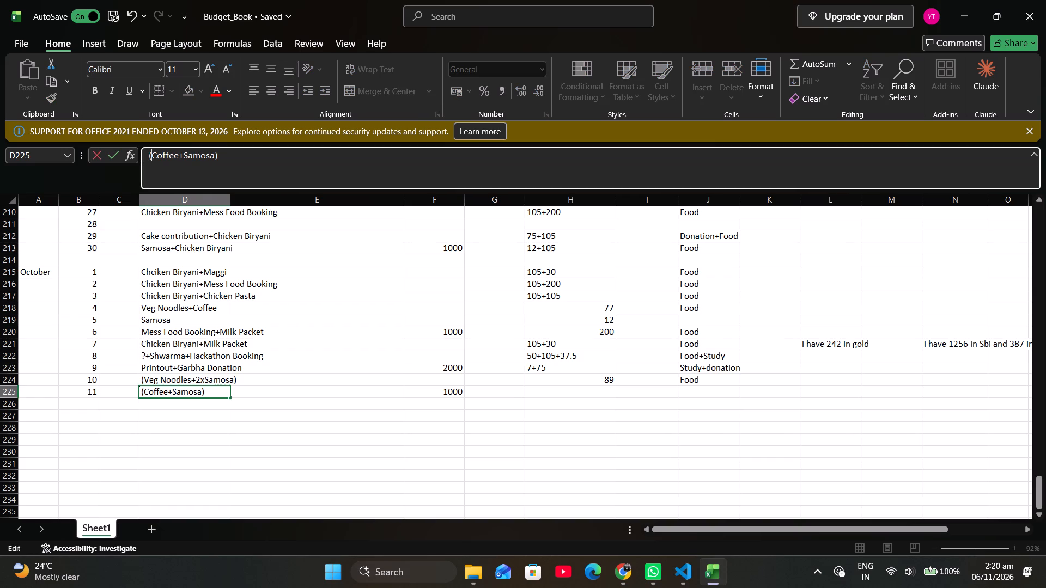
Append "+veg Noodles" after the closing parenthesis of the October 11 description in D225.
key(Right)
key(Right)
key(Right)
key(Right)
key(Right)
key(Right)
key(Right)
key(Right)
key(Right)
key(Right)
key(Right)
key(Right)
key(Right)
key(Right)
key(Right)
key(Right)
key(Right)
key(Right)
text(+veg Noodles)
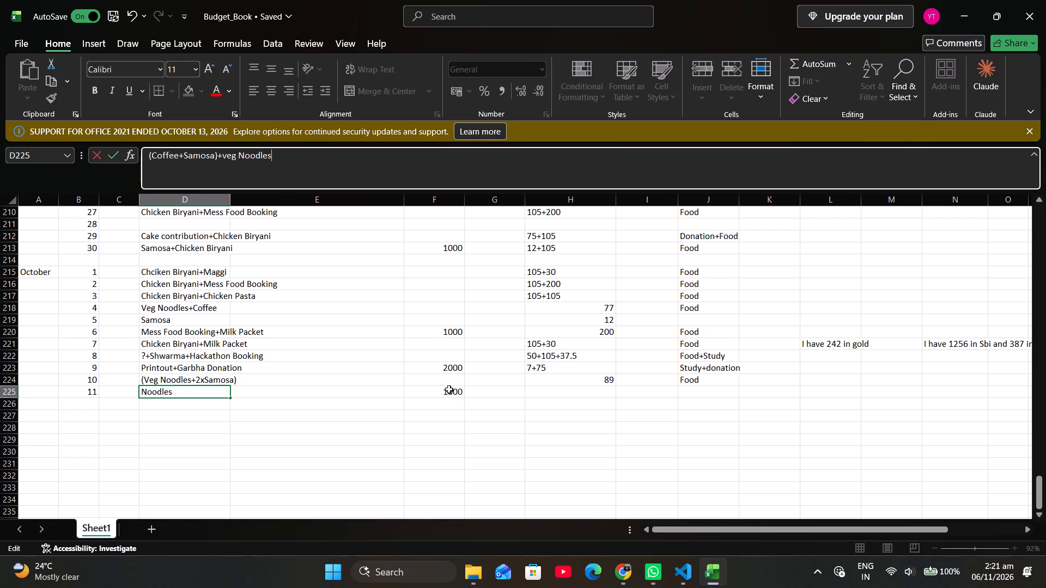
Enter "27+60" as the October 11 amount in H225, and return to the description cell D225.
click(546, 388)
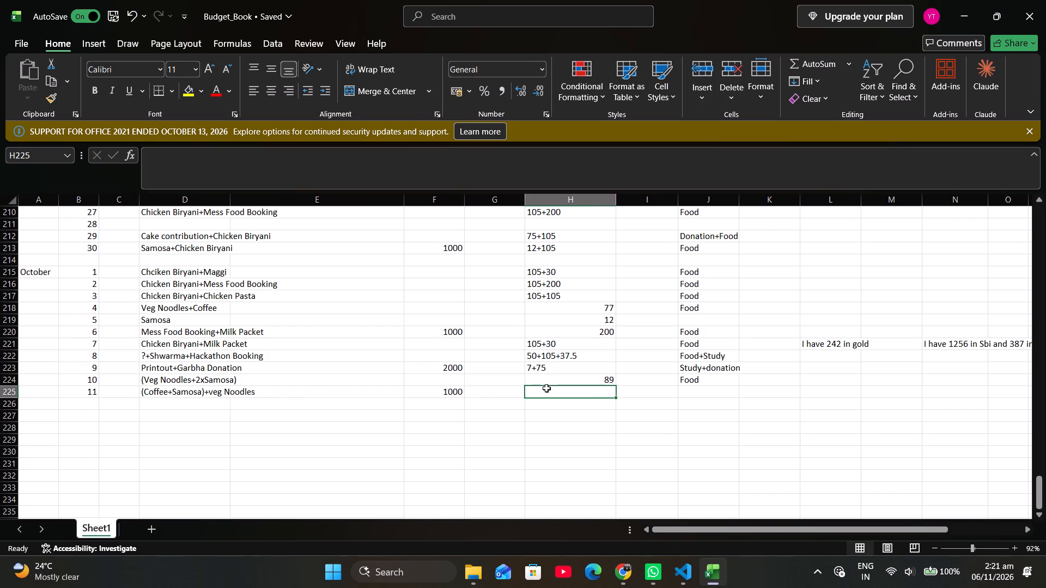
text(27)
key(shift+plus)
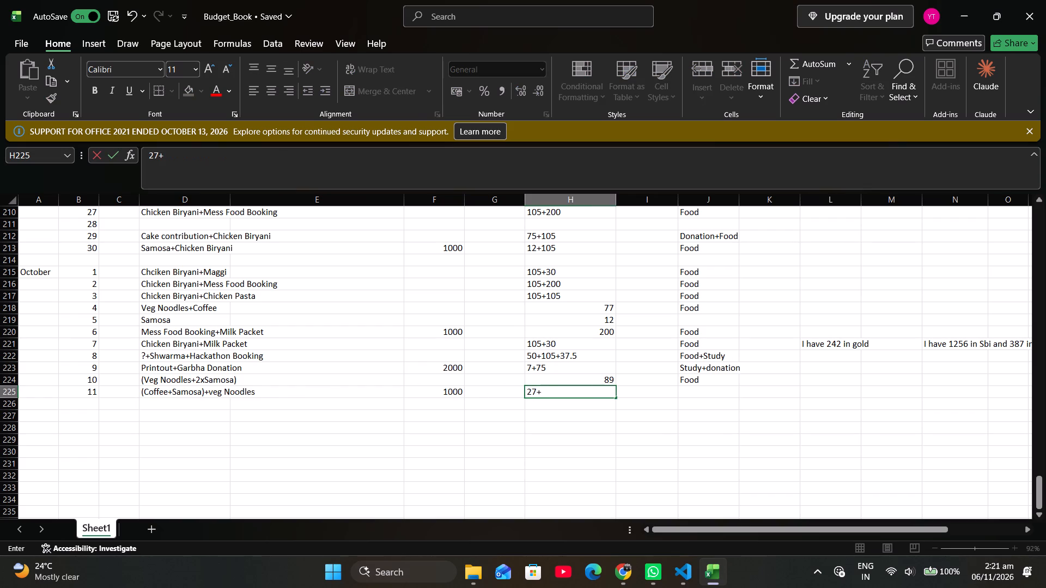
text(60)
click(216, 390)
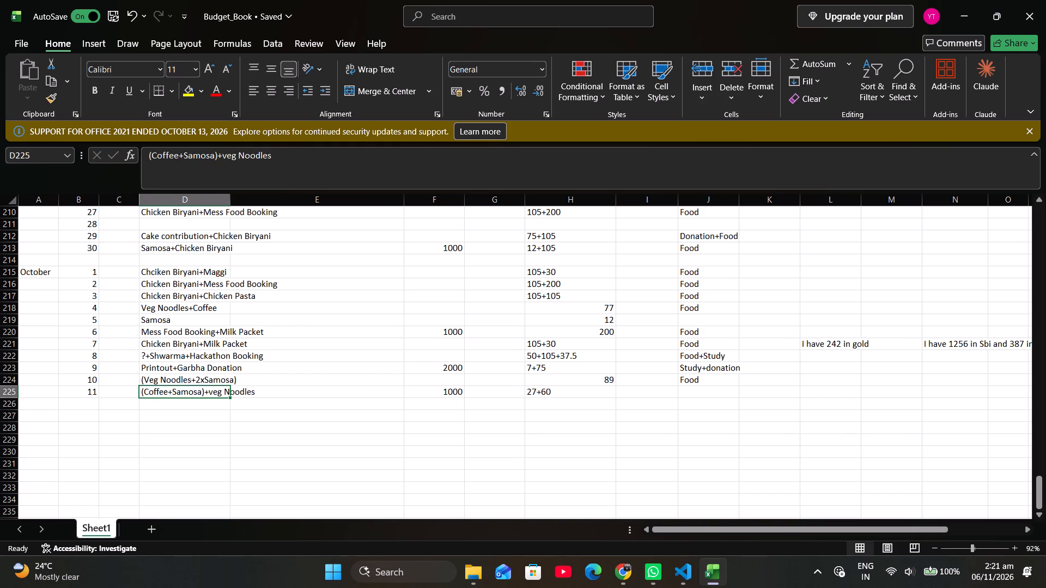
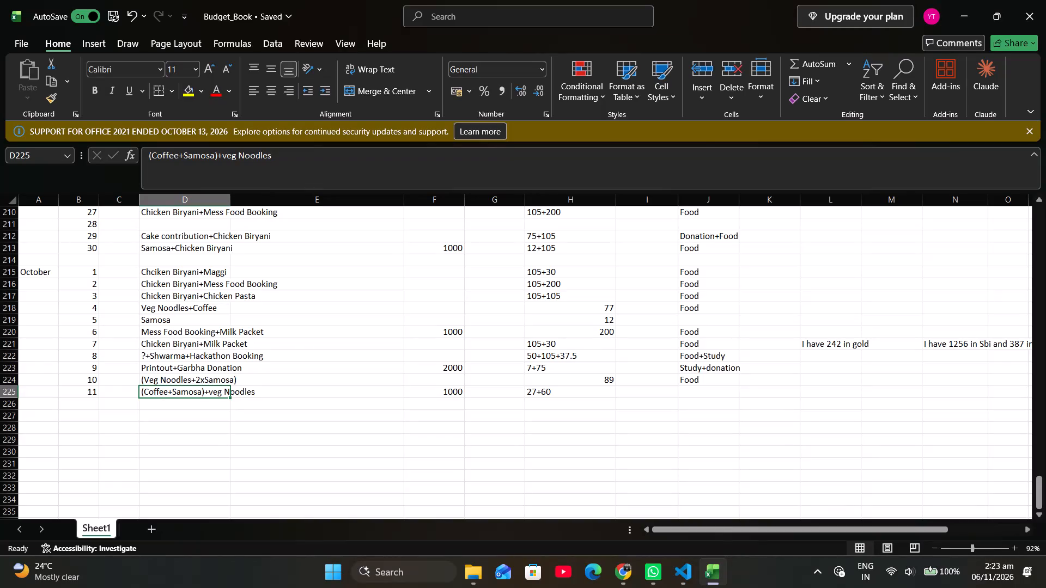
Replace "veg Noodles" with "Murukku+coke" at the end of the October 11 description in D225.
click(283, 151)
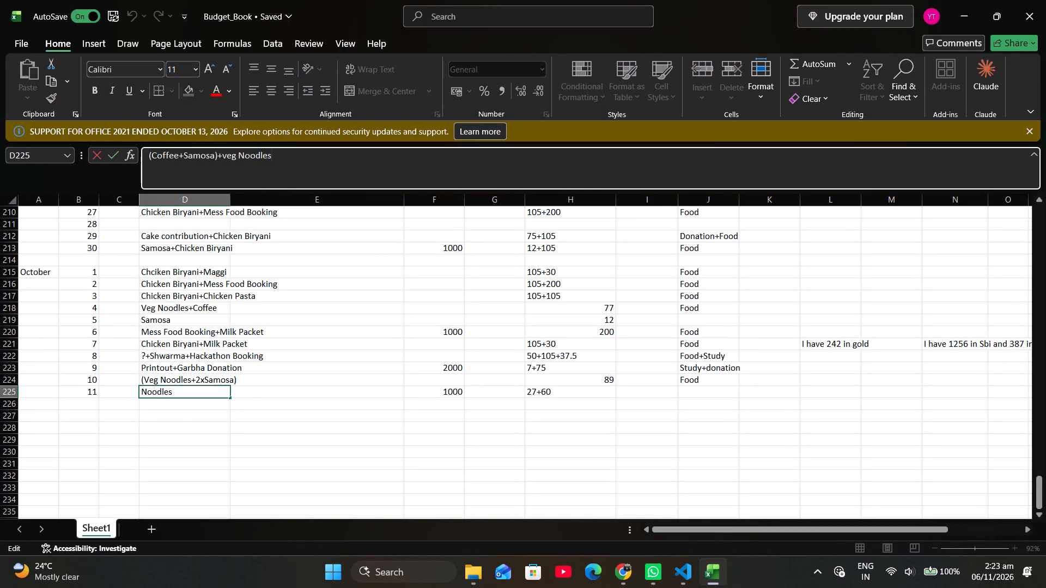
key(BackSpace)
key(BackSpace)
key(BackSpace)
key(BackSpace)
key(BackSpace)
key(BackSpace)
key(BackSpace)
key(BackSpace)
key(BackSpace)
key(BackSpace)
key(BackSpace)
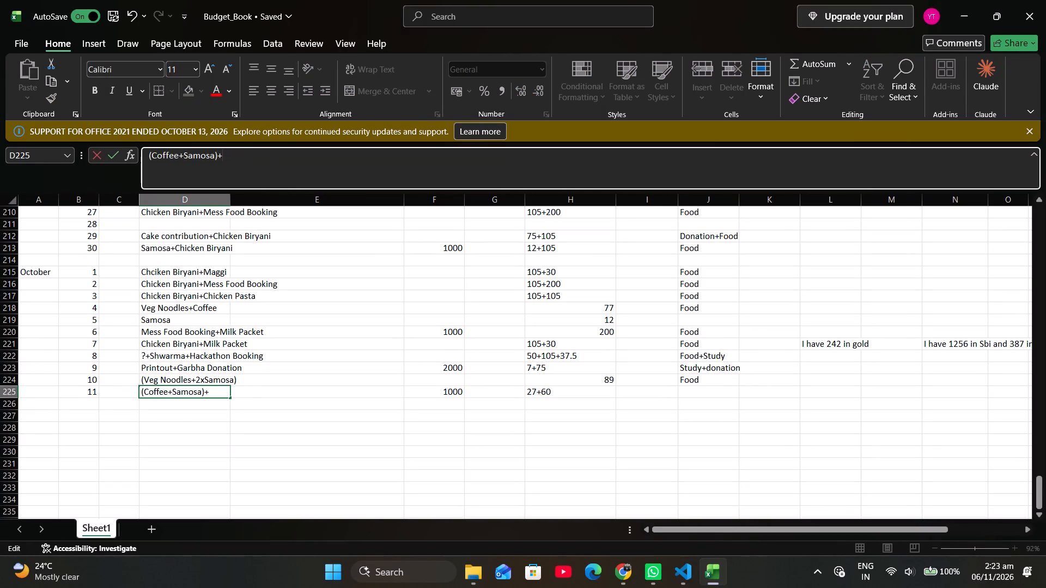
text(Murukku)
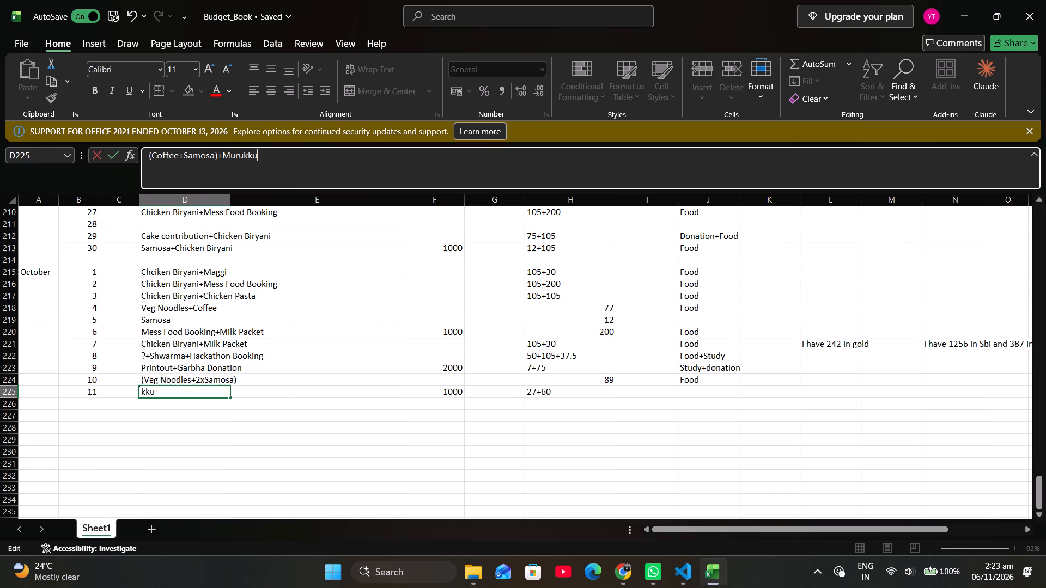
text(+cod)
key(BackSpace)
text(ke)
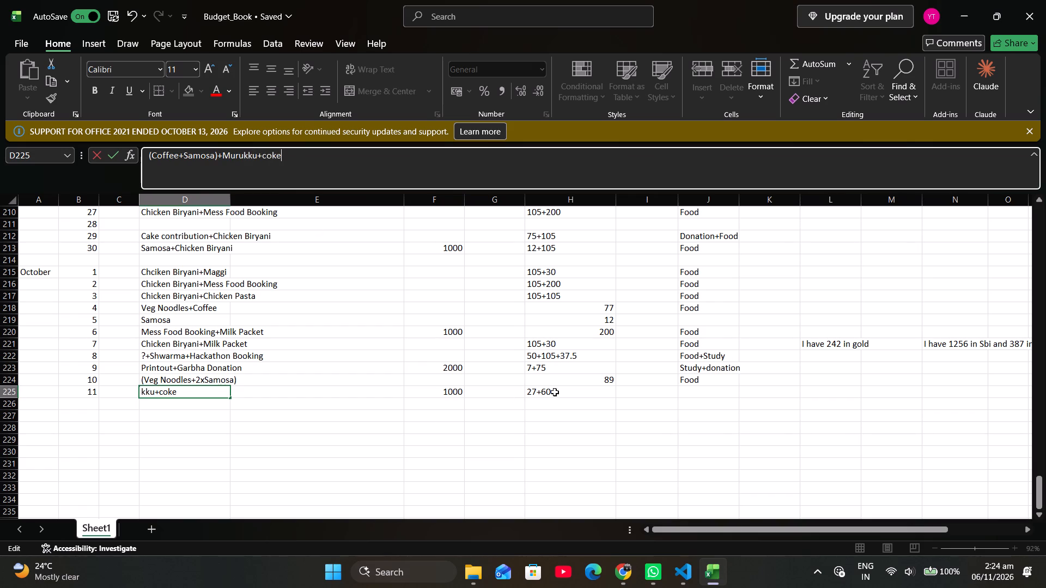
Change the October 11 amount in H225 to "27+50".
click(557, 391)
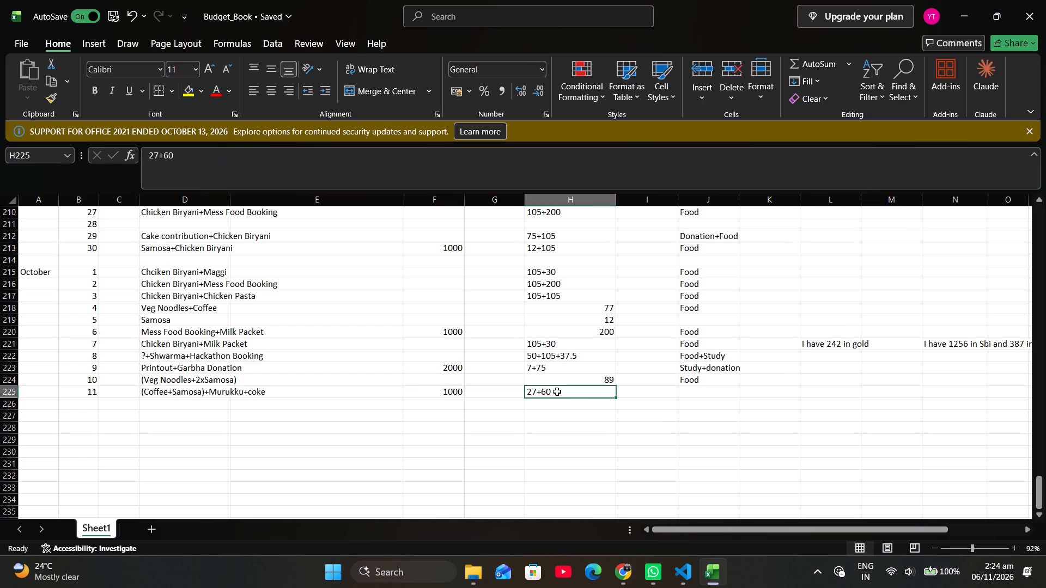
click(557, 391)
click(557, 391)
click(181, 153)
key(BackSpace)
key(BackSpace)
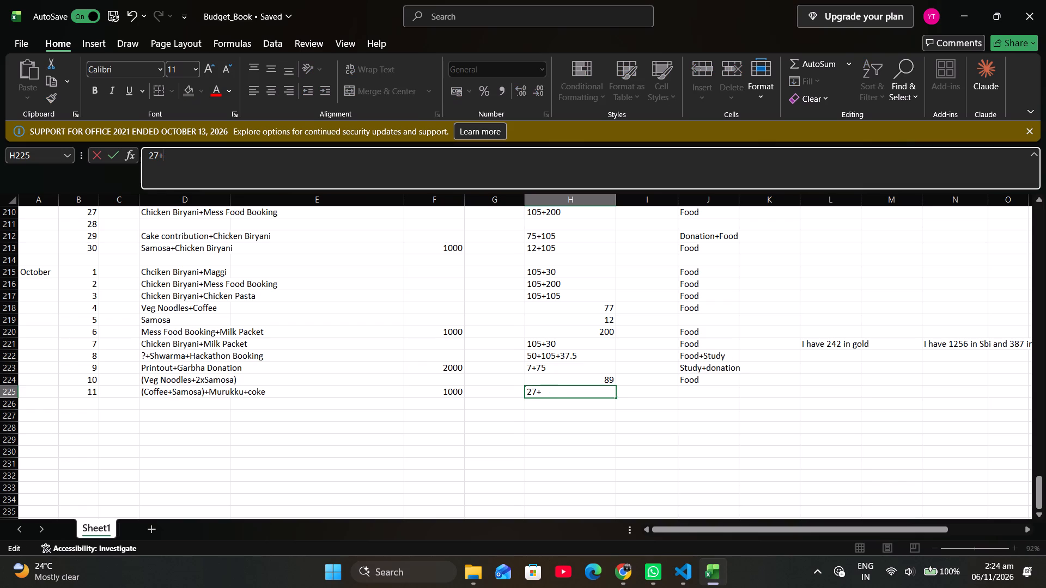
text(50)
Enter "Food" as the October 11 category in cell J225.
click(692, 391)
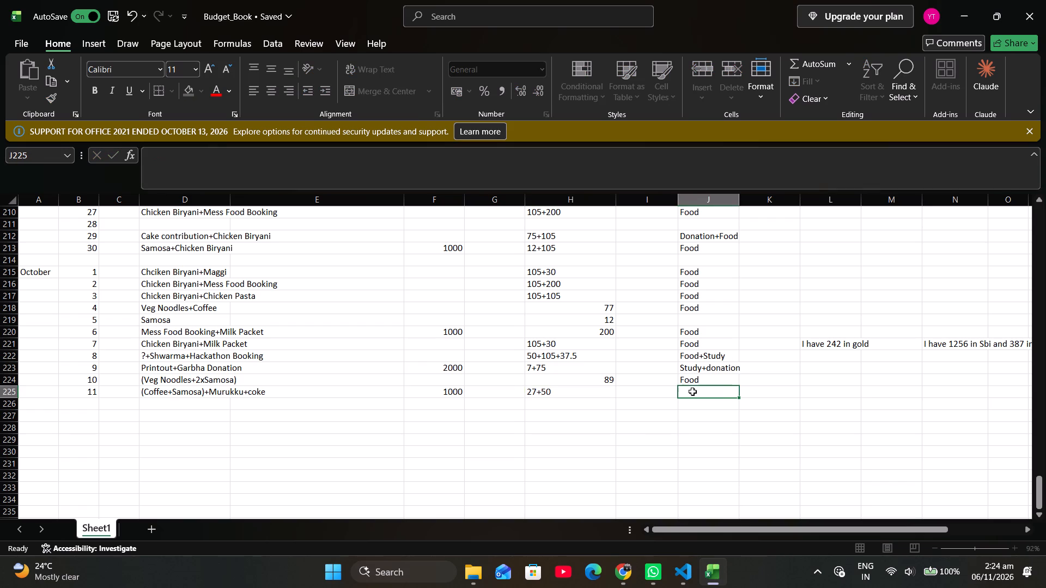
text(Food)
Enclose "Murukku+coke" in parentheses in the October 11 description in D225 and append "+Maggii" after it.
click(162, 394)
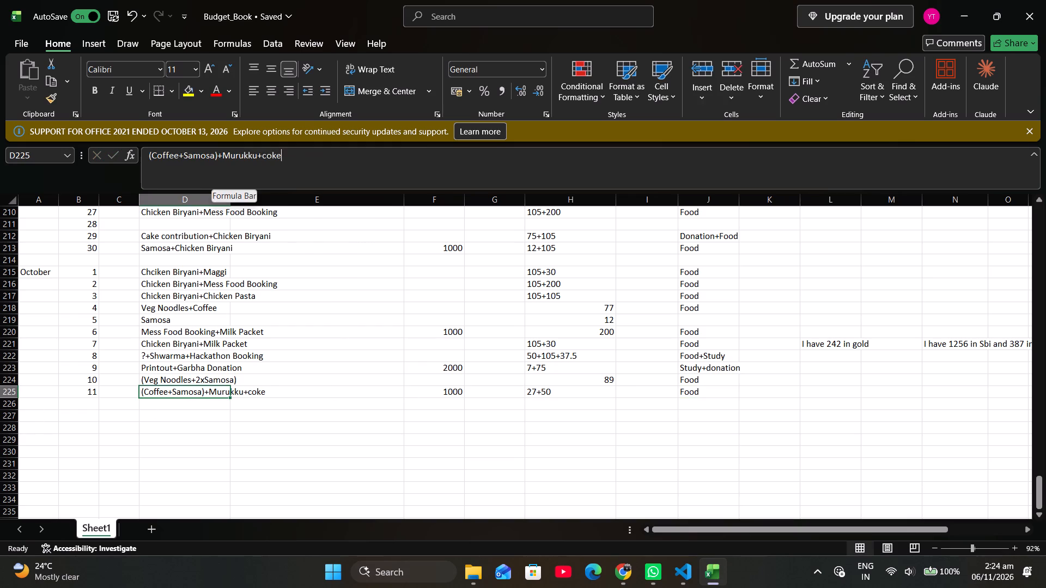
click(221, 152)
key(shift+parenleft)
key(Right)
key(Right)
key(Right)
key(Right)
key(Right)
key(Right)
key(Right)
key(Right)
key(Right)
key(Right)
key(Right)
key(Right)
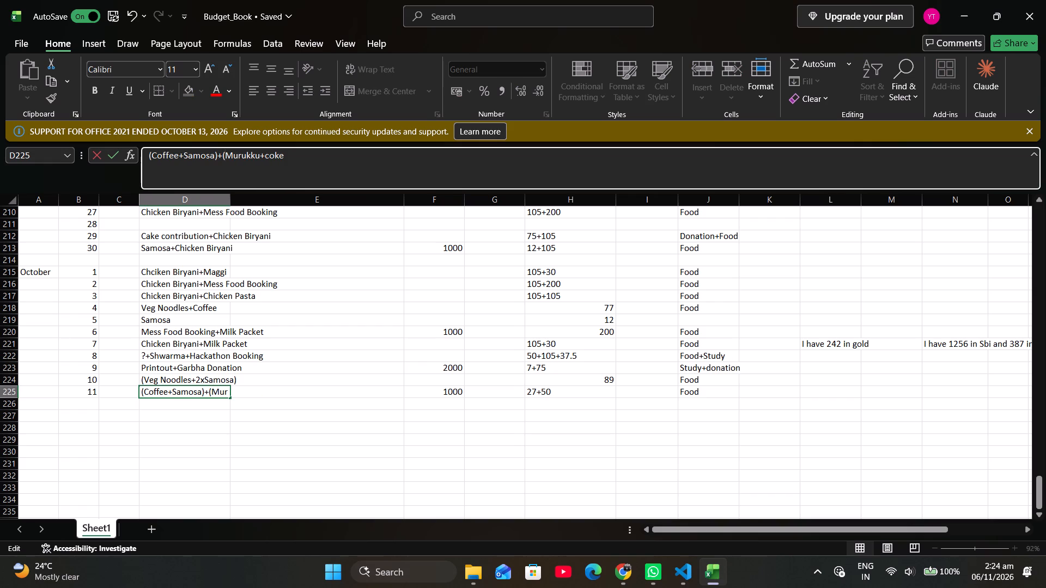
key(Right)
key(Right)
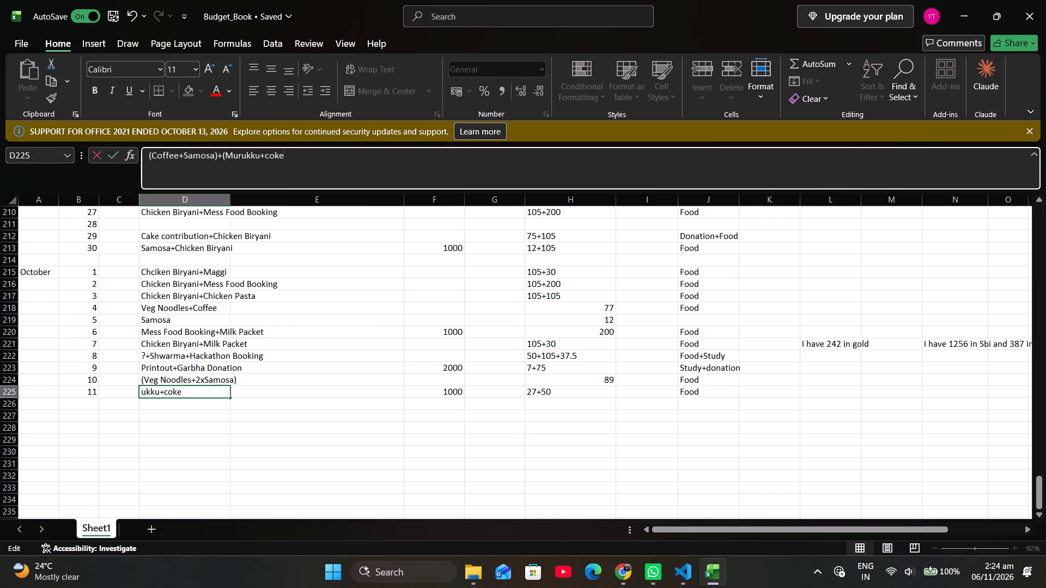
text()+)
text(Maggii)
Append "+50" to the October 11 amount in H225.
click(543, 393)
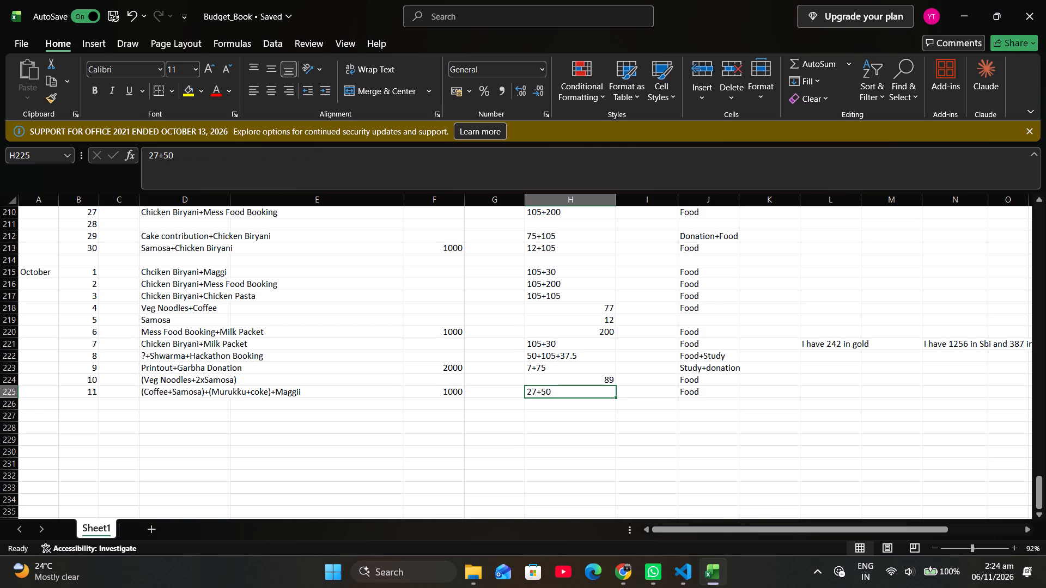
click(191, 155)
key(shift+plus)
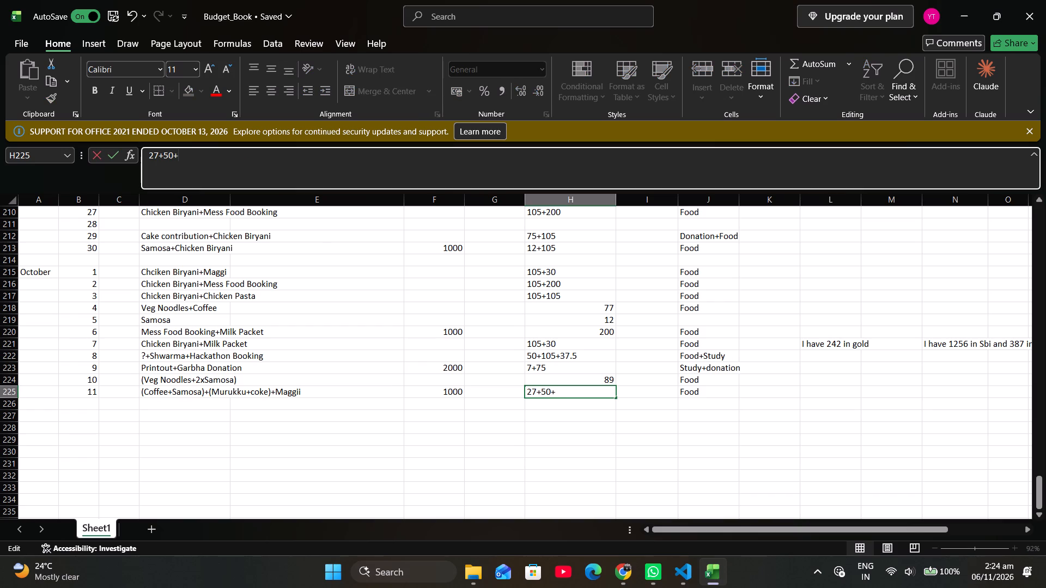
text(50)
Enter 12 as the next October day number in cell B226.
click(82, 400)
text(12)
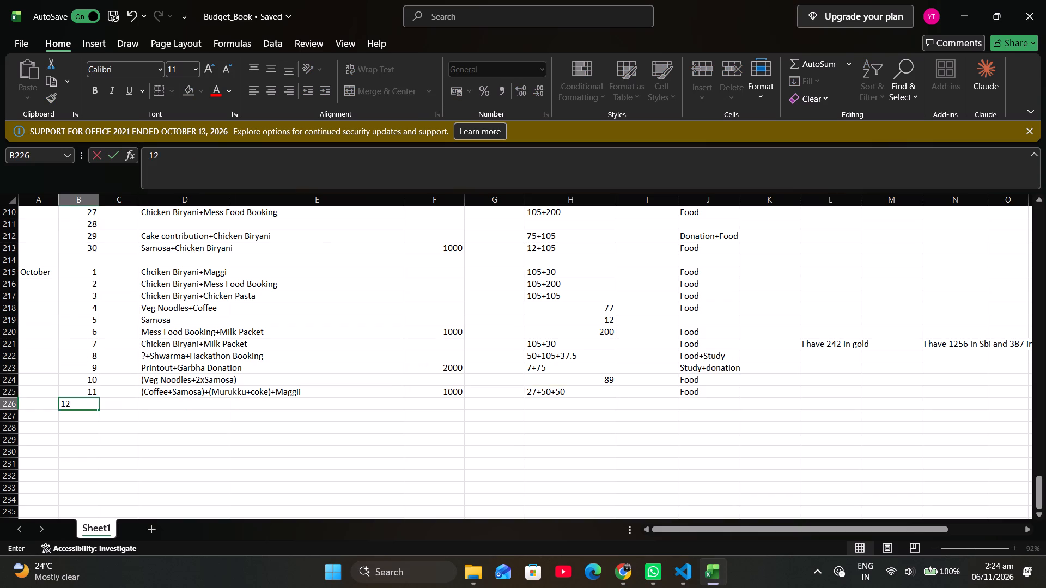
Enter "Mess Food Booking+Samosa+Biryani+" as the start of the October 12 description in cell D226.
click(150, 403)
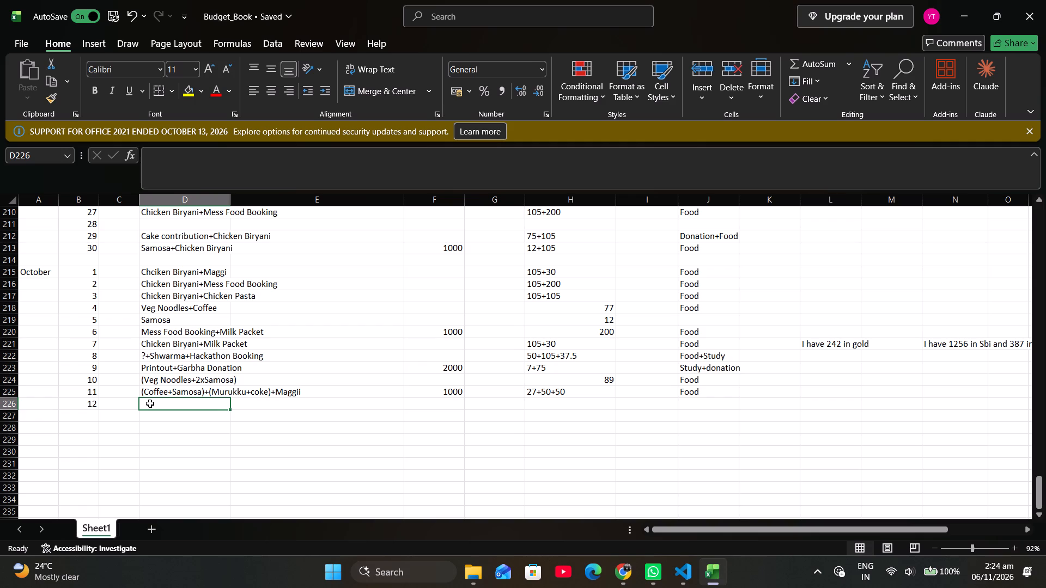
text(Mess)
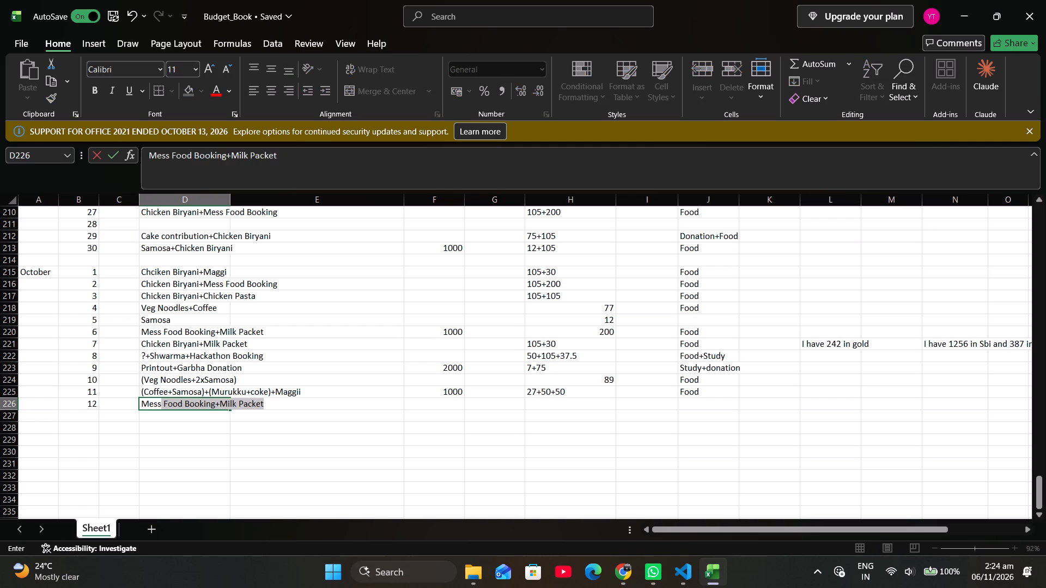
key(space)
text(Food Booking)
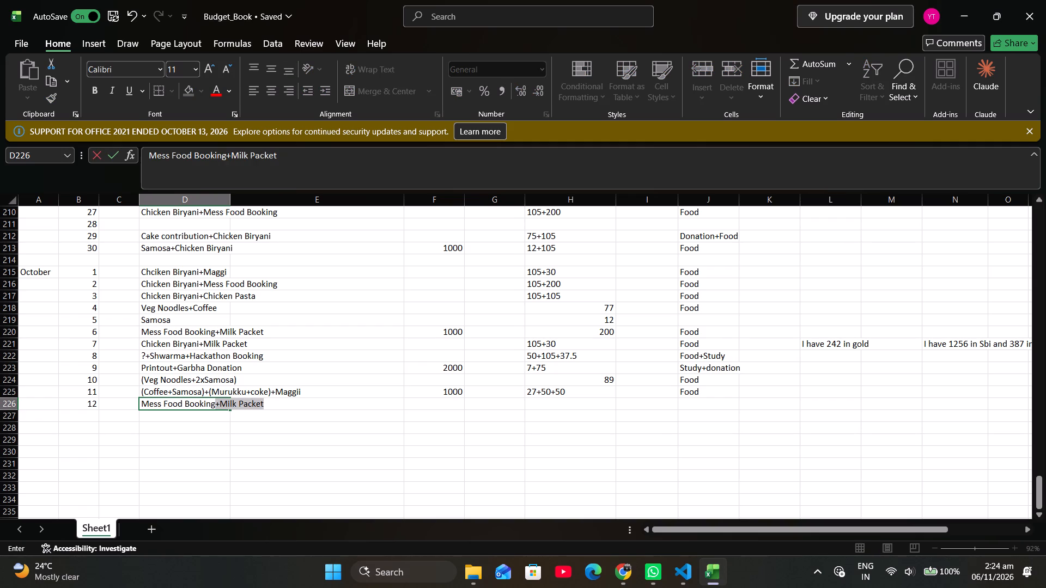
key(shift+plus)
text(Sa)
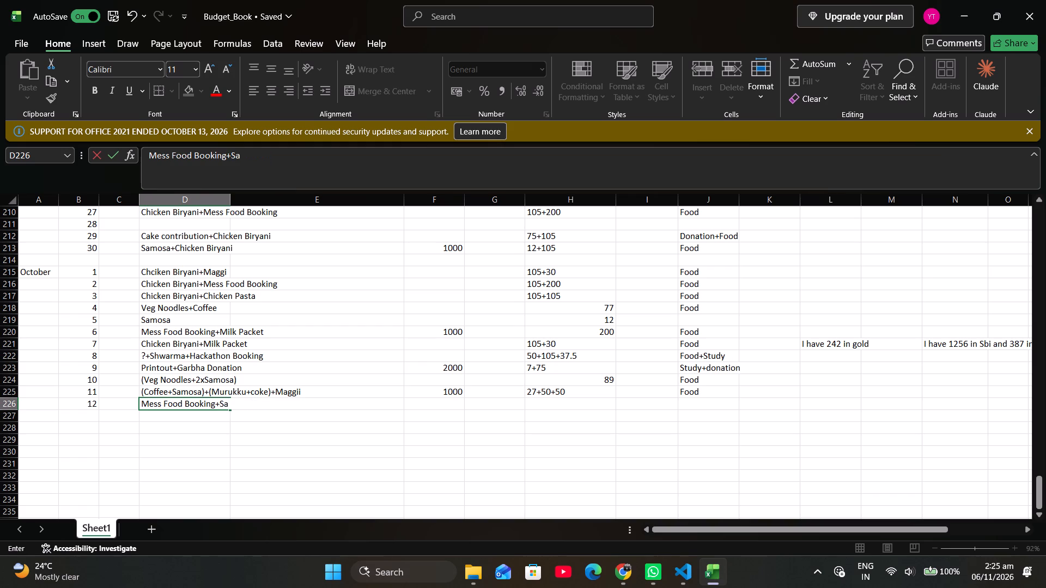
text(mosa)
key(shift+plus)
text(Birunai)
key(BackSpace)
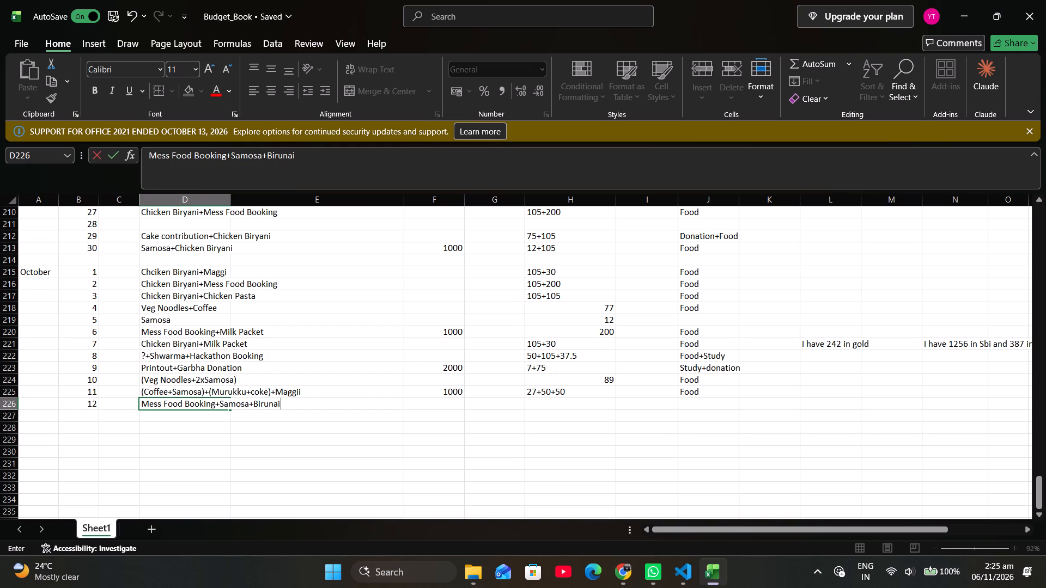
key(BackSpace)
key(BackSpace)
key(BackSpace)
text(yani)
key(shift+plus)
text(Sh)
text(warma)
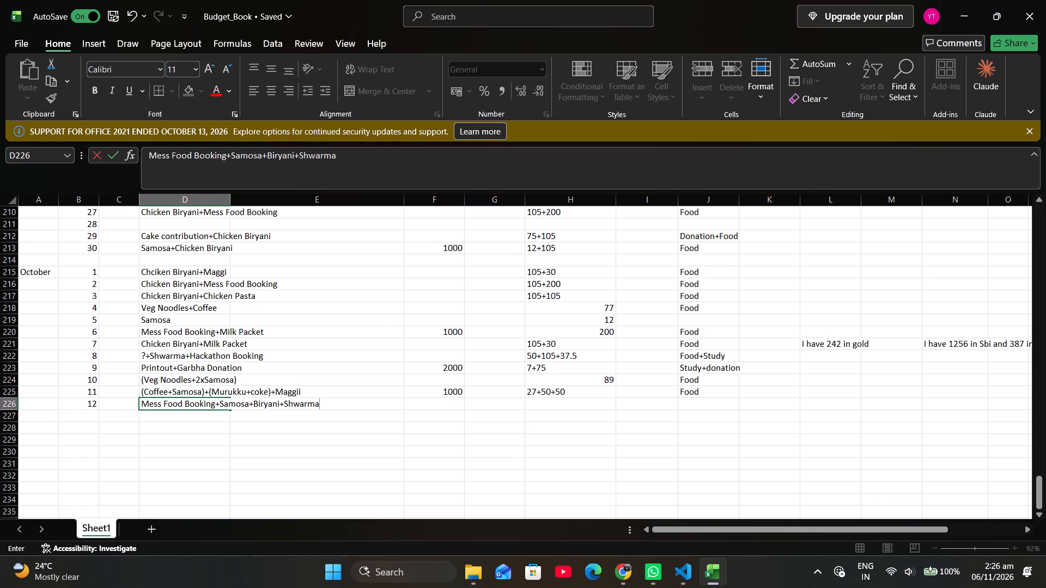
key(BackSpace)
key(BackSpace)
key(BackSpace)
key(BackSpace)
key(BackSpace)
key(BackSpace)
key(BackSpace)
Add "Chicken pasta" as the last item of the October 12 description in D226.
text(Chic)
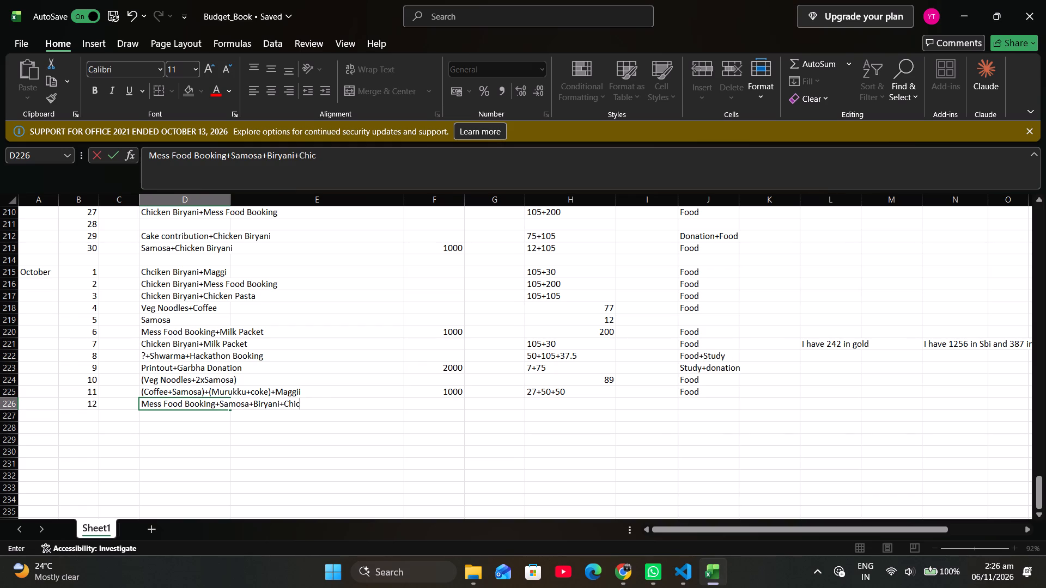
key(e)
key(BackSpace)
text(ken pasta)
Complete the October 12 row with the amount "12+105+95" in H226 and the category "Food" in J226.
click(563, 406)
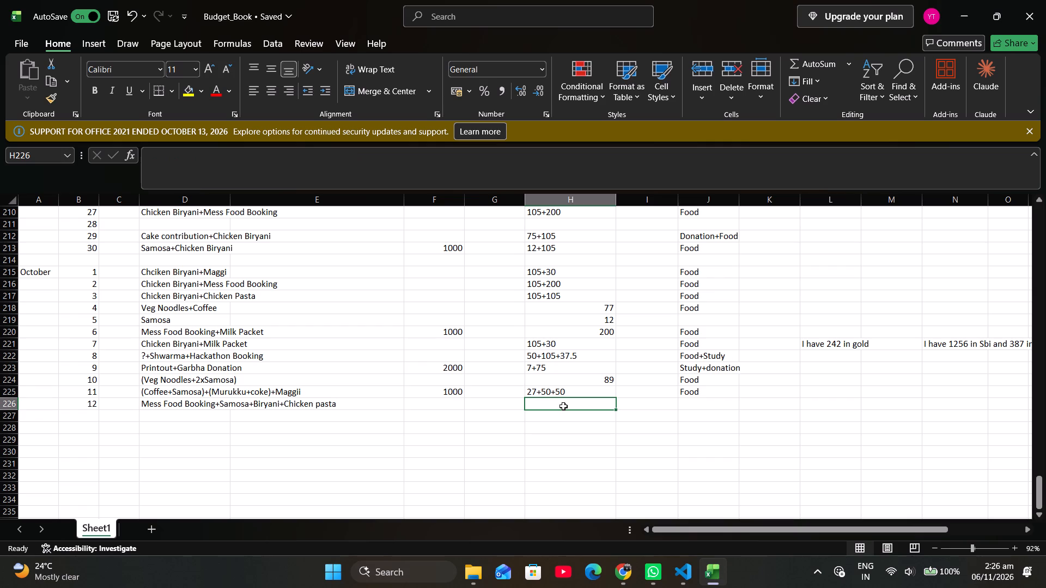
text(12)
text(+10)
key(5)
key(shift+plus)
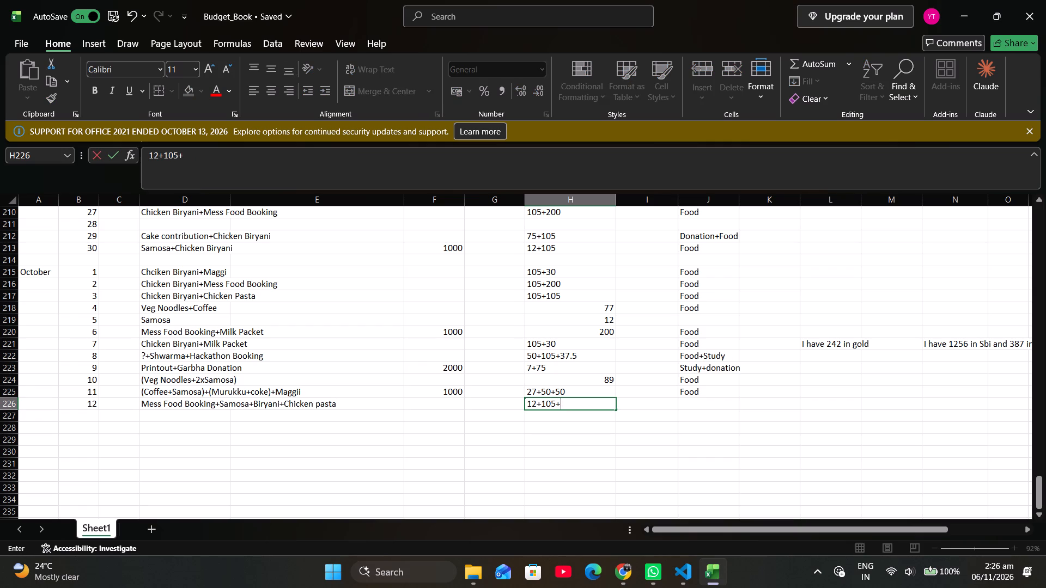
text(95)
click(717, 403)
text(Food)
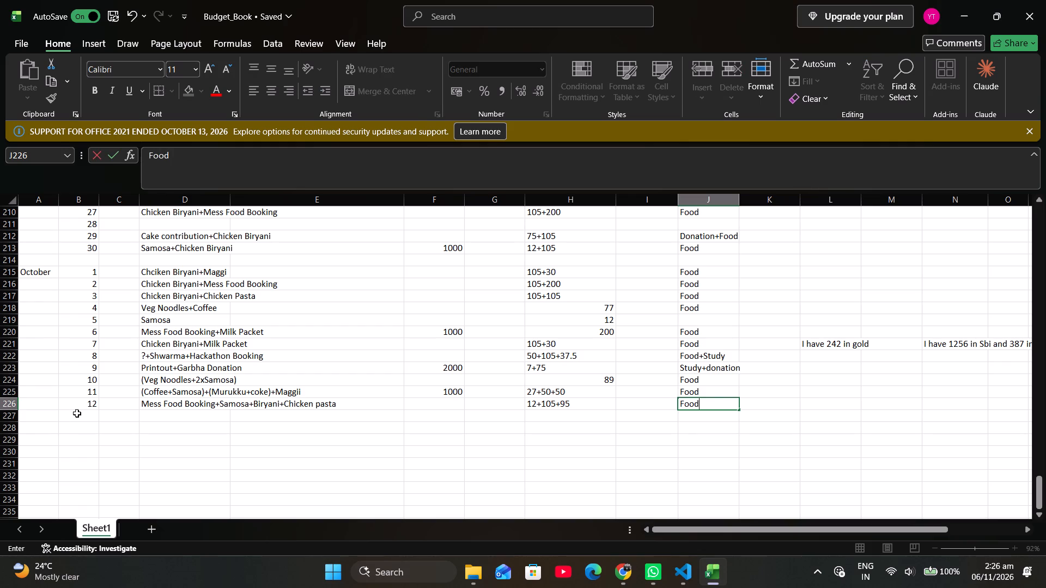
Start the October 13 row with day 13 in B227, "Printout" in D227 and 1000 in F227.
click(77, 413)
text(13)
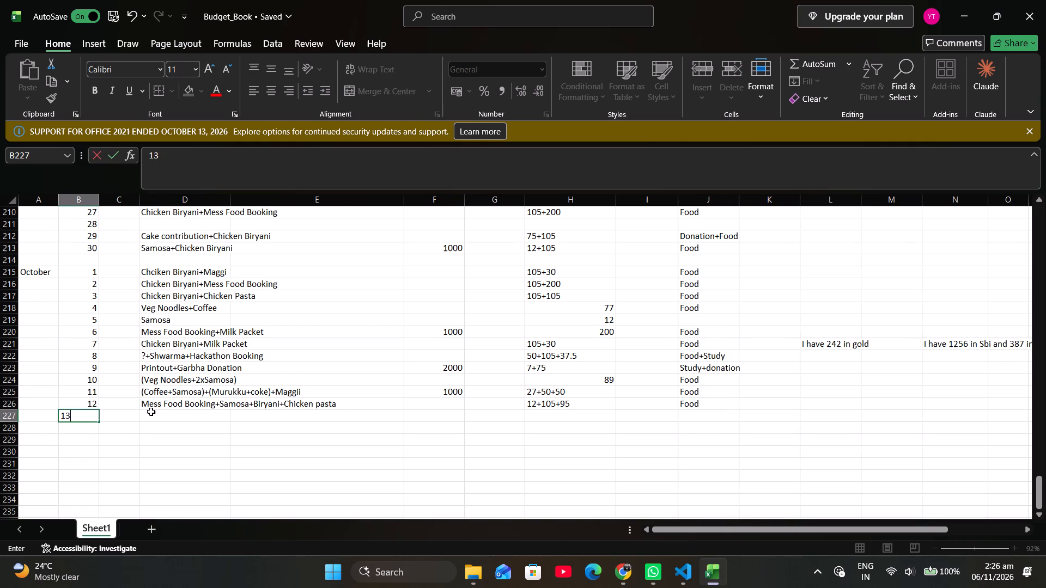
click(153, 415)
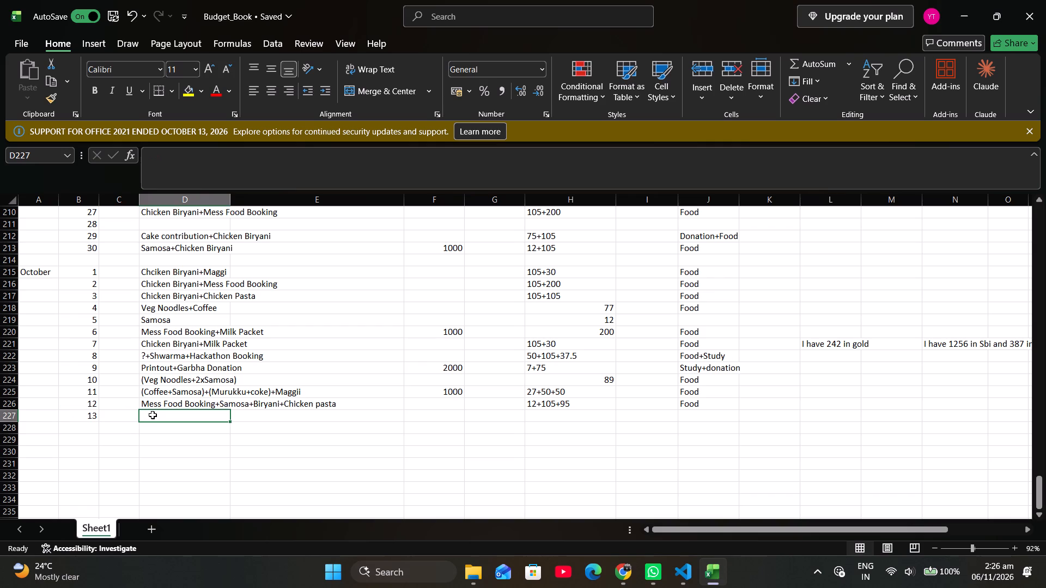
text(Printout)
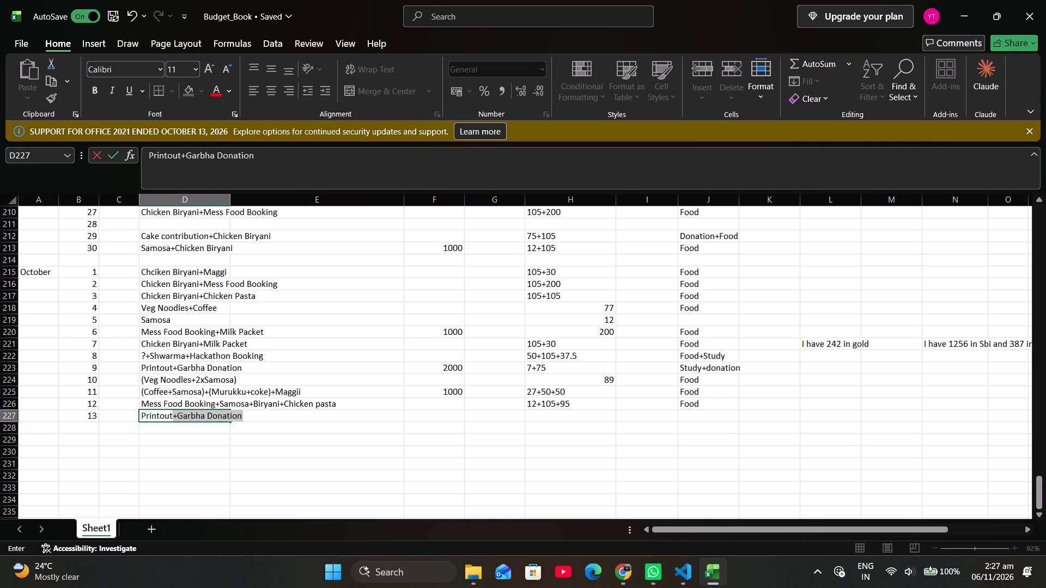
click(440, 416)
text(1000)
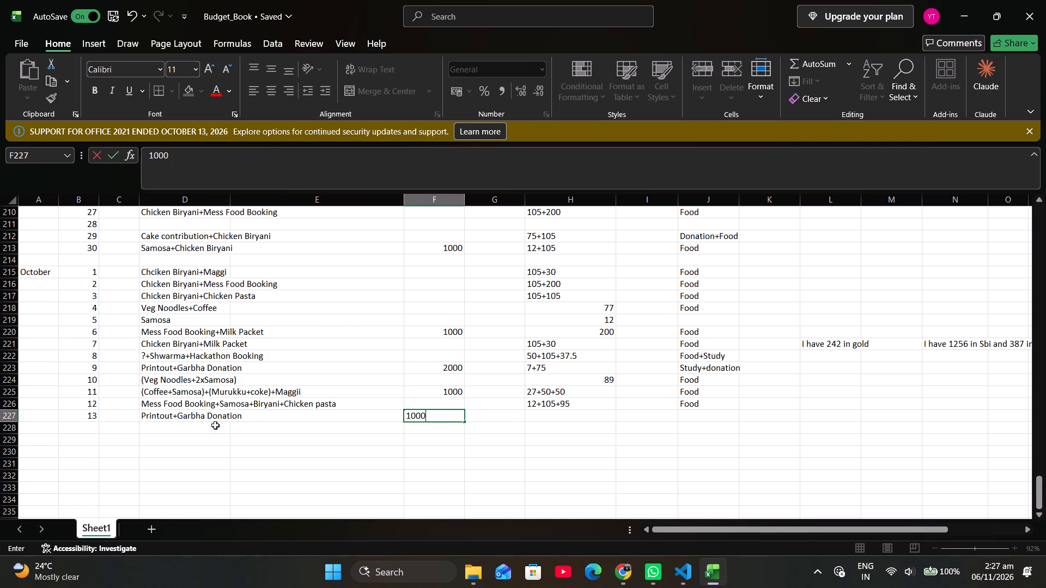
Remove "Garbha Donation" from the October 13 description in D227, keeping "Printout+" as its start.
click(203, 418)
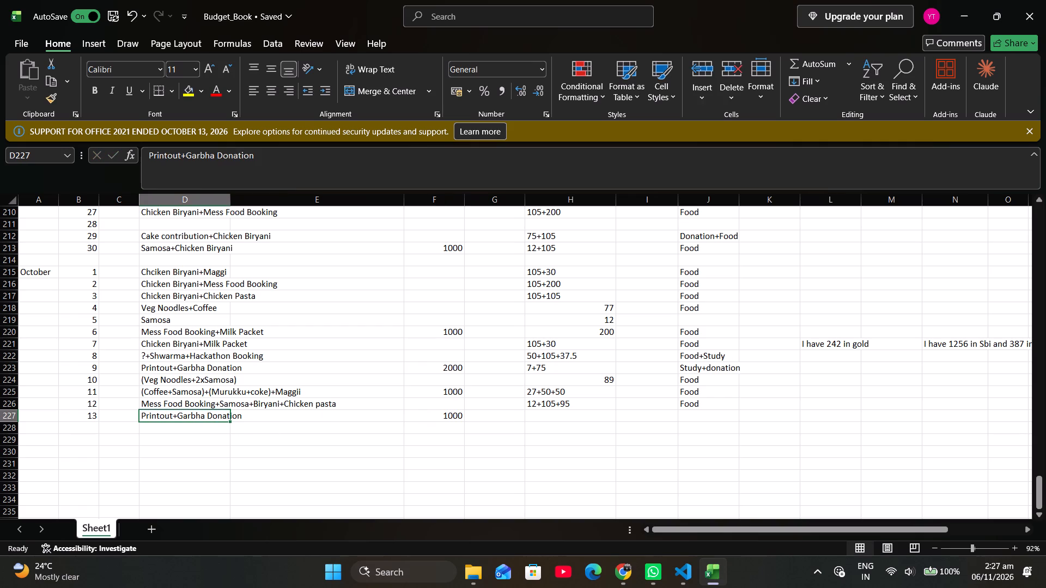
click(270, 151)
key(BackSpace)
key(BackSpace)
key(BackSpace)
key(BackSpace)
key(BackSpace)
key(BackSpace)
key(BackSpace)
key(BackSpace)
key(BackSpace)
key(BackSpace)
key(BackSpace)
key(BackSpace)
key(BackSpace)
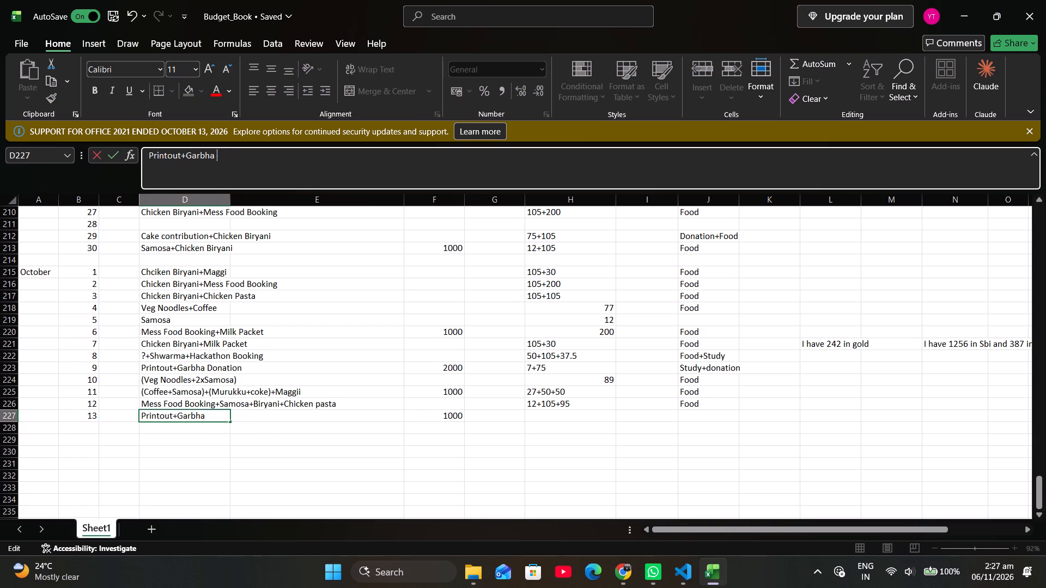
key(BackSpace)
key(BackSpace)
key(BackSpace)
key(shift+plus)
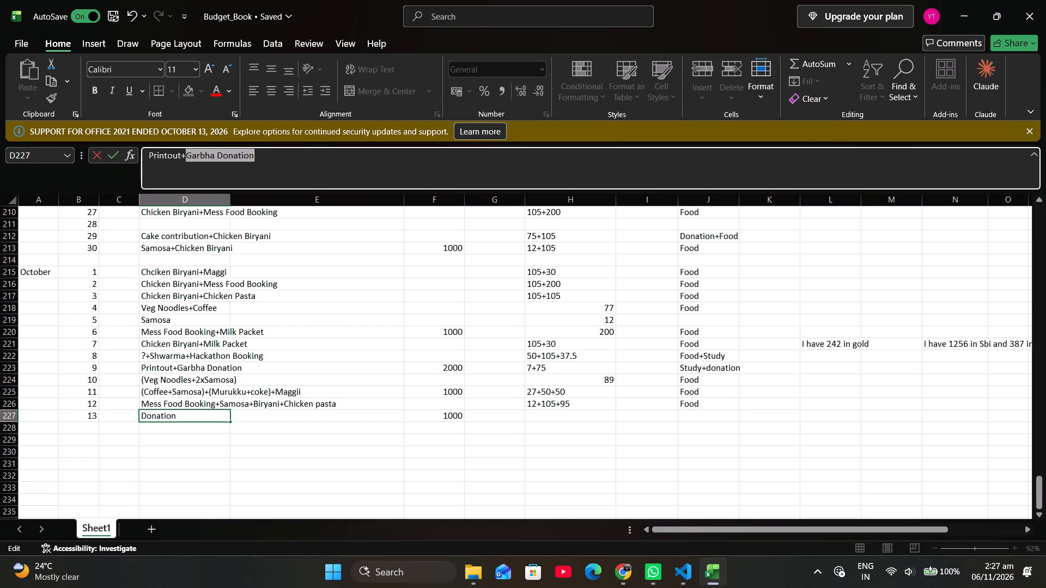
right_click(270, 151)
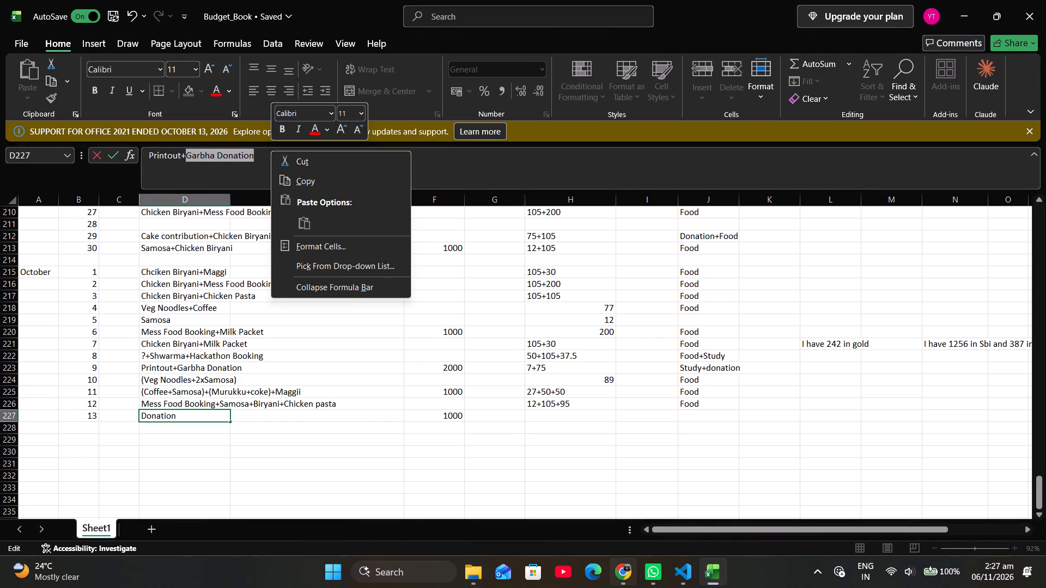
Switch to Chrome and check the food booking report entries around October 13, 2026.
click(622, 578)
scroll(182, 407, down, 5)
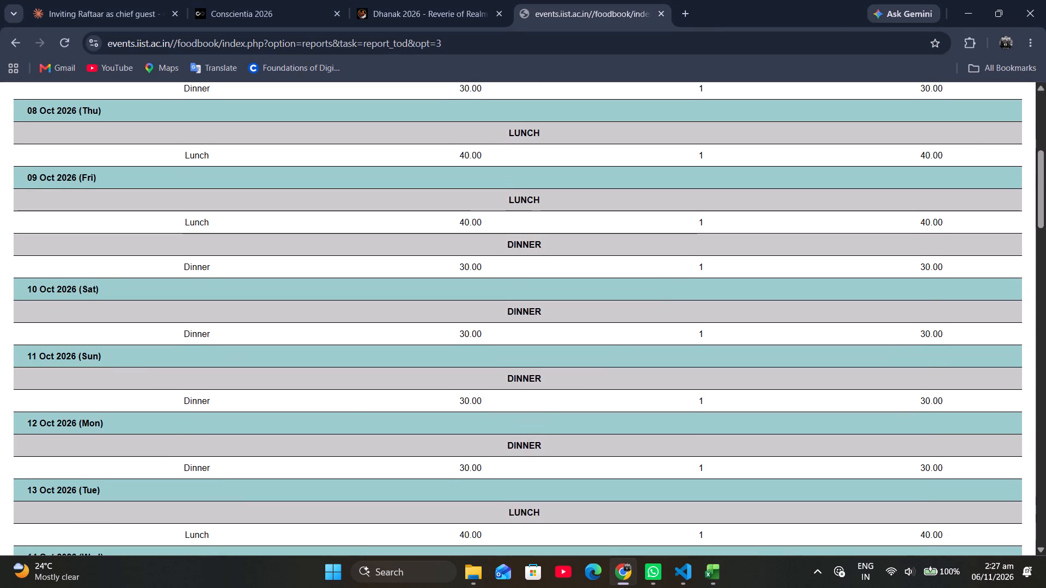
scroll(175, 420, down, 1)
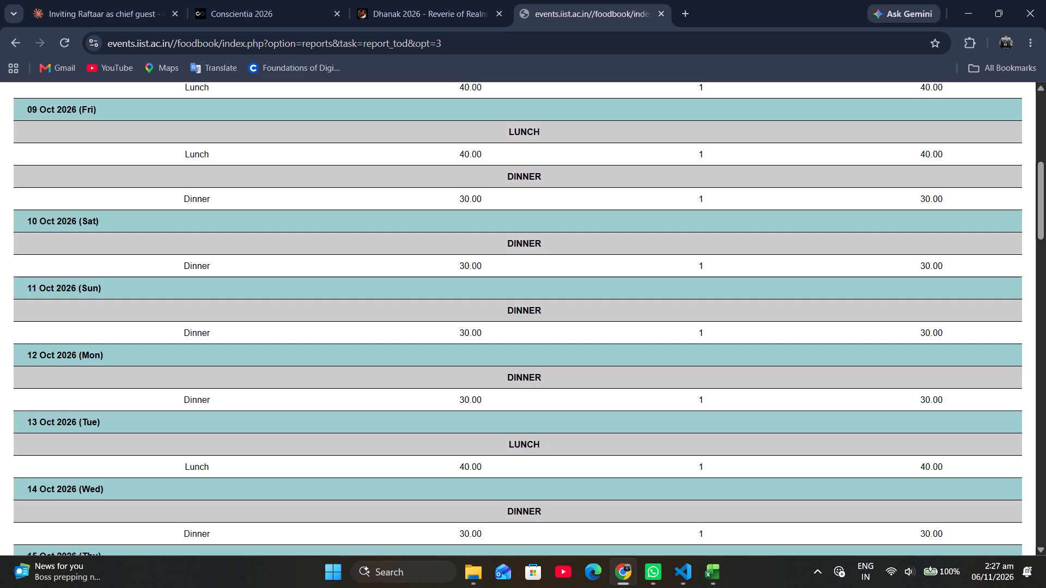
click(964, 4)
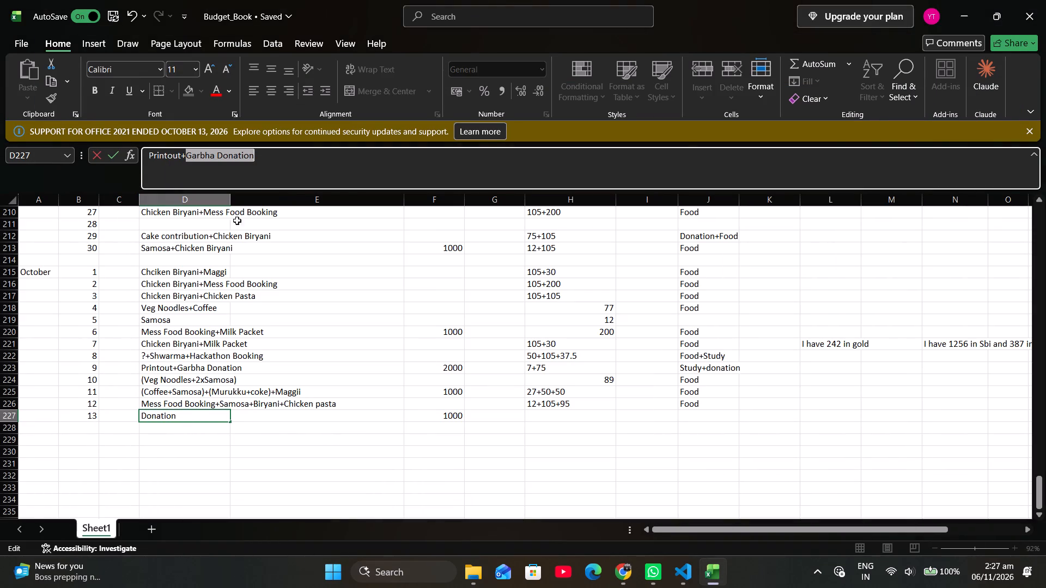
Add "Maggii+Cold drink" after "Printout+" in the October 13 description in the Budget_Book workbook in Excel.
key(shift+m)
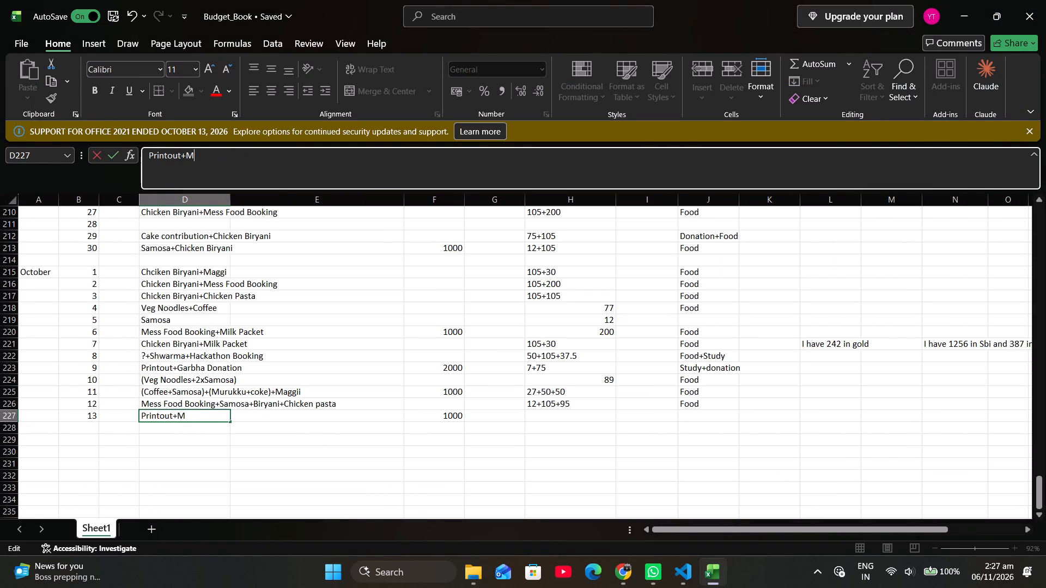
text(aggii)
key(shift+plus)
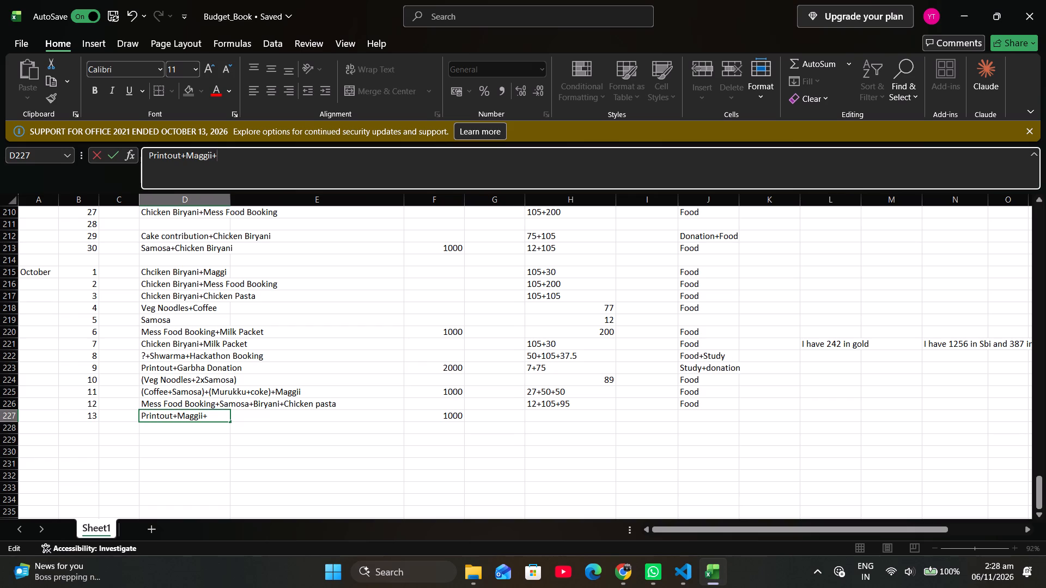
text(Cold dro)
key(BackSpace)
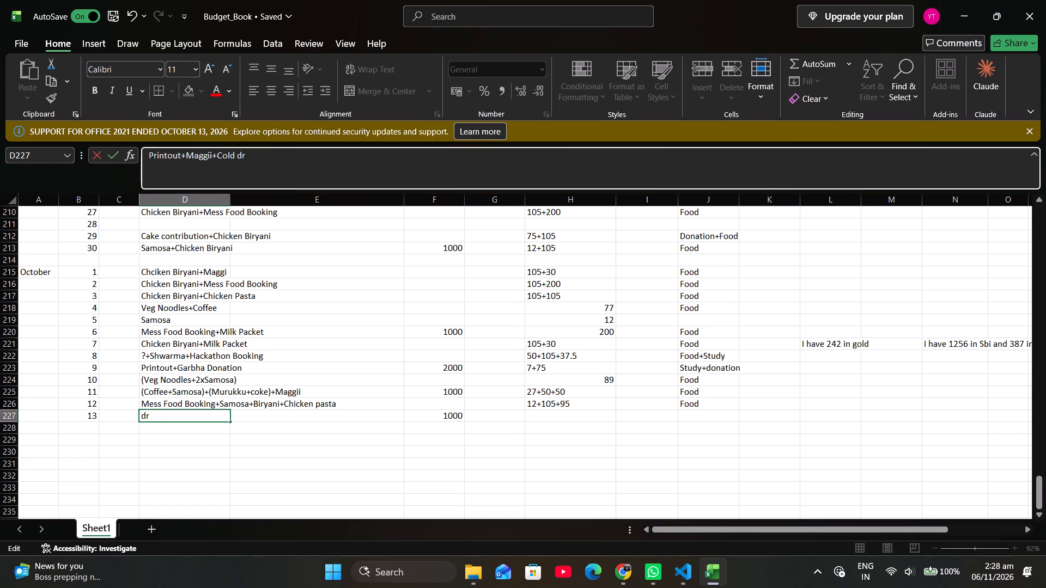
text(ink)
Enclose "Maggii+Cold drink" in parentheses within the October 13 description in D227.
key(shift+parenright)
key(Left)
key(Left)
key(Left)
key(Left)
key(Left)
key(Left)
key(Left)
key(Left)
key(Left)
key(Left)
key(Left)
key(Left)
key(Left)
key(Left)
key(Left)
key(Left)
key(Left)
key(Left)
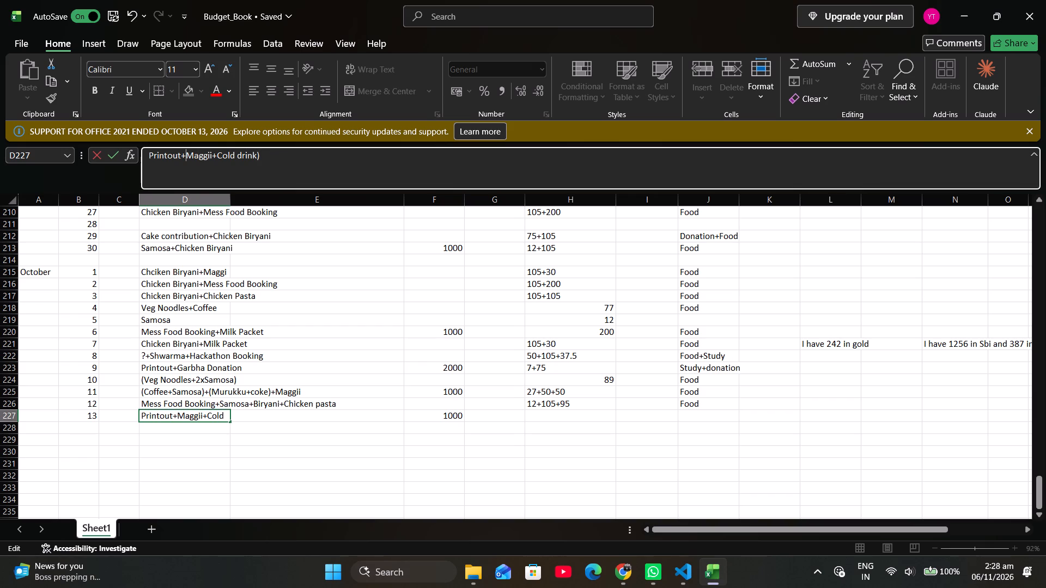
key(shift+parenleft)
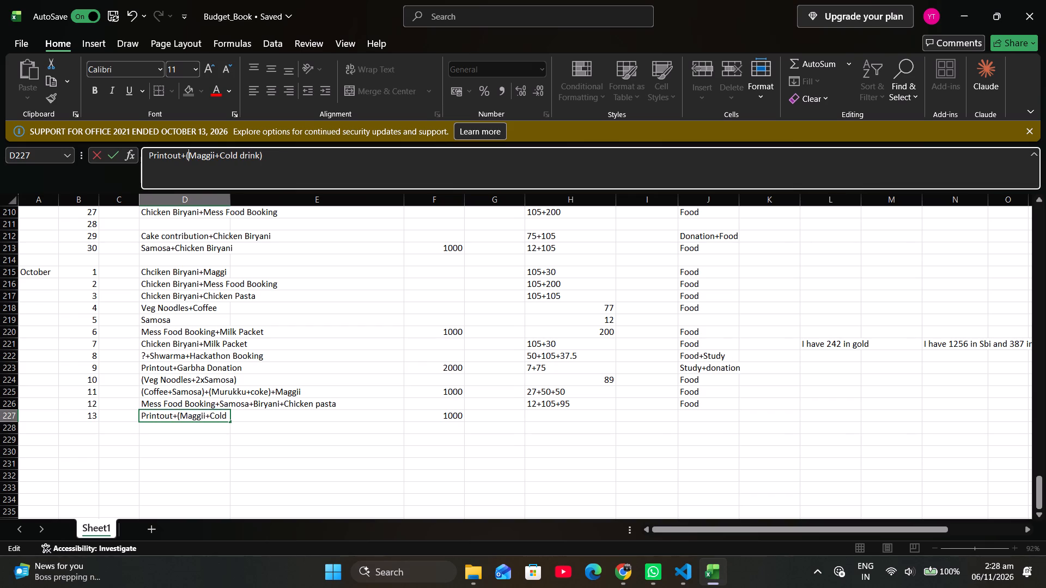
Complete the October 13 row with the amount "10+50" in H227 and the category "Food" in J227.
click(546, 410)
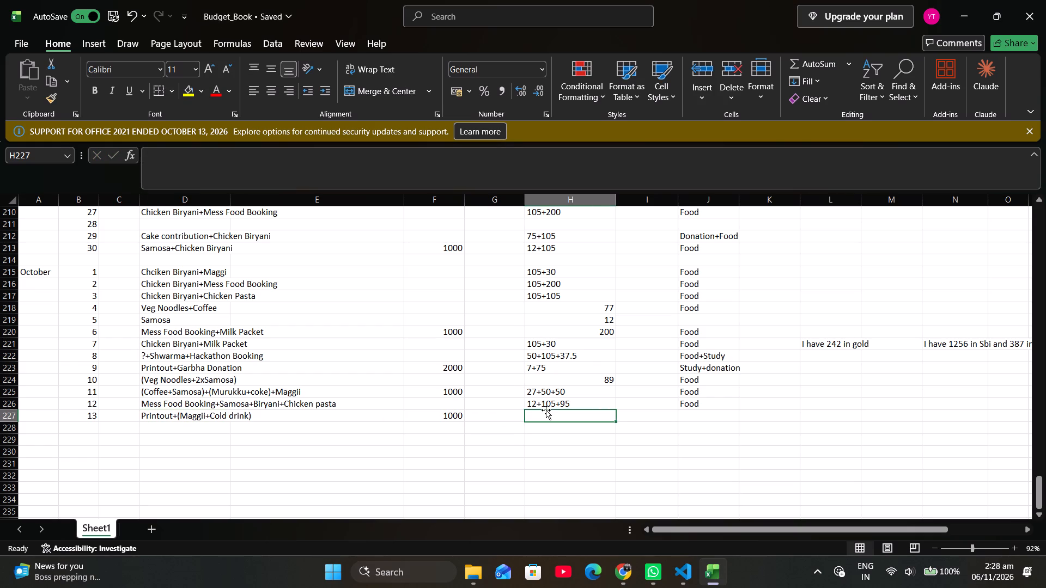
text(10)
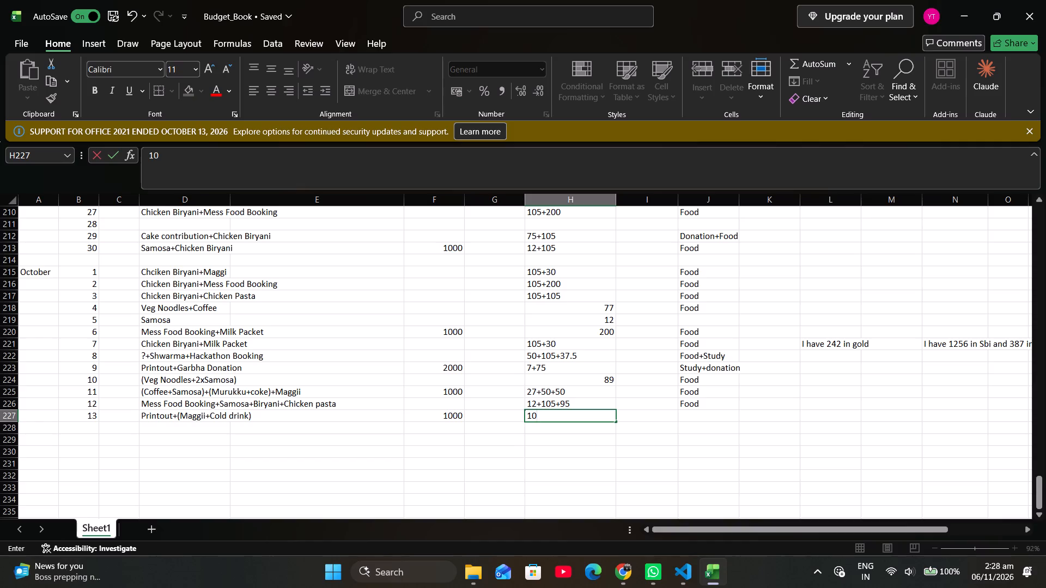
key(shift+plus)
text(50)
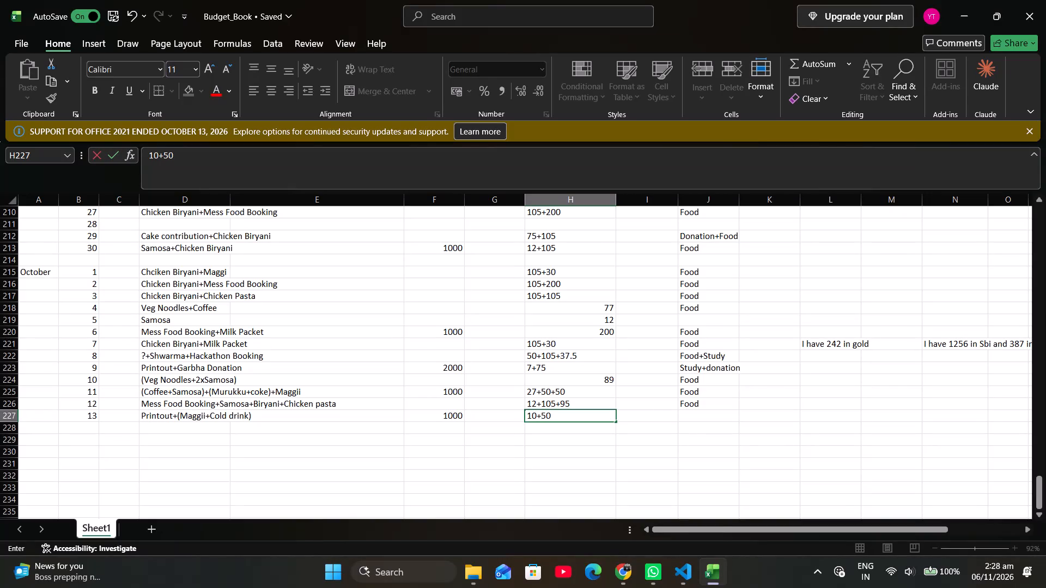
click(697, 418)
key(shift+f)
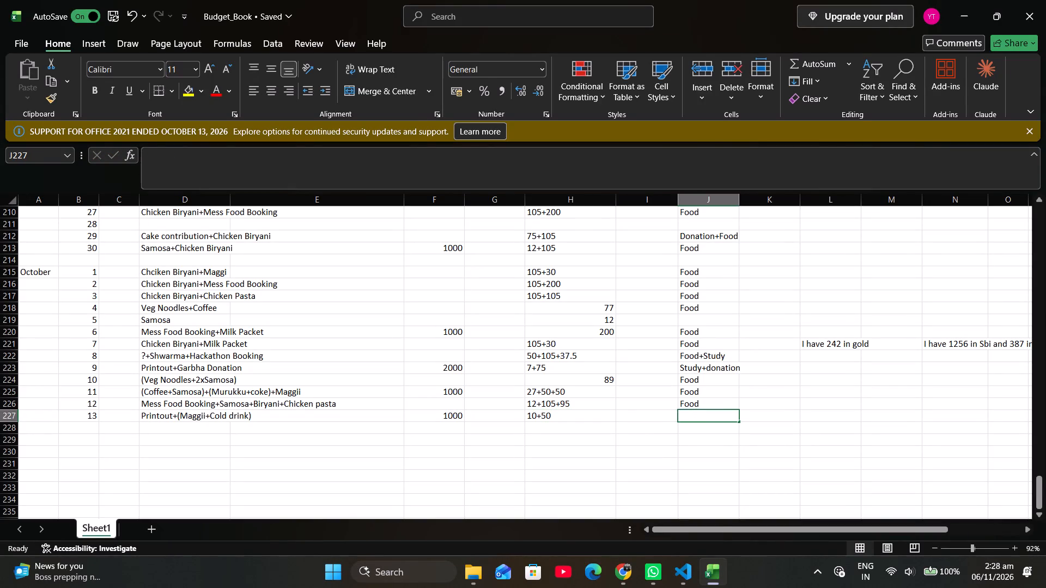
text(ood)
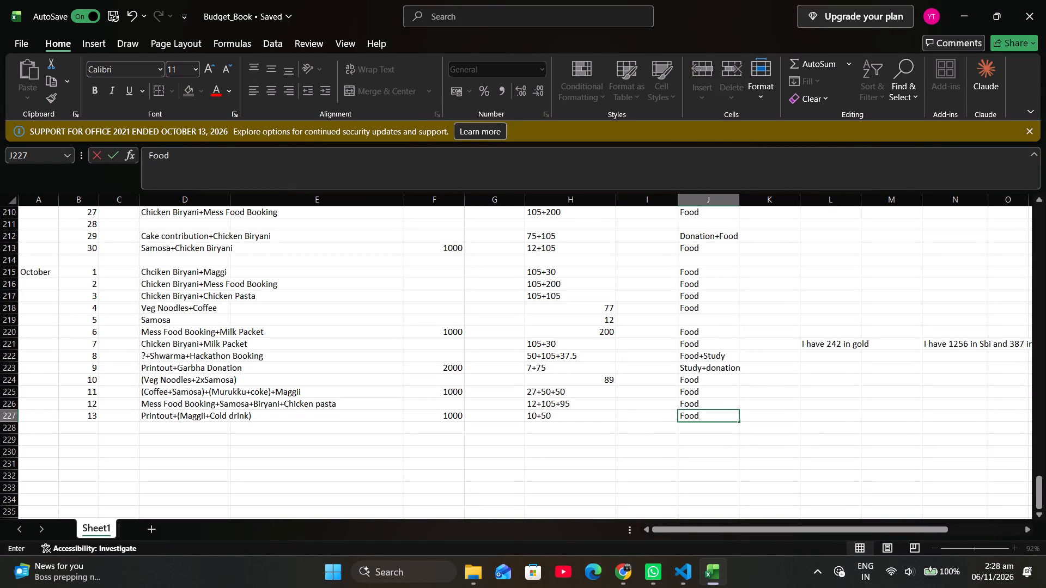
Change the last item of the October 11 description in D225 to "(Maggii+Cold drink)".
click(202, 391)
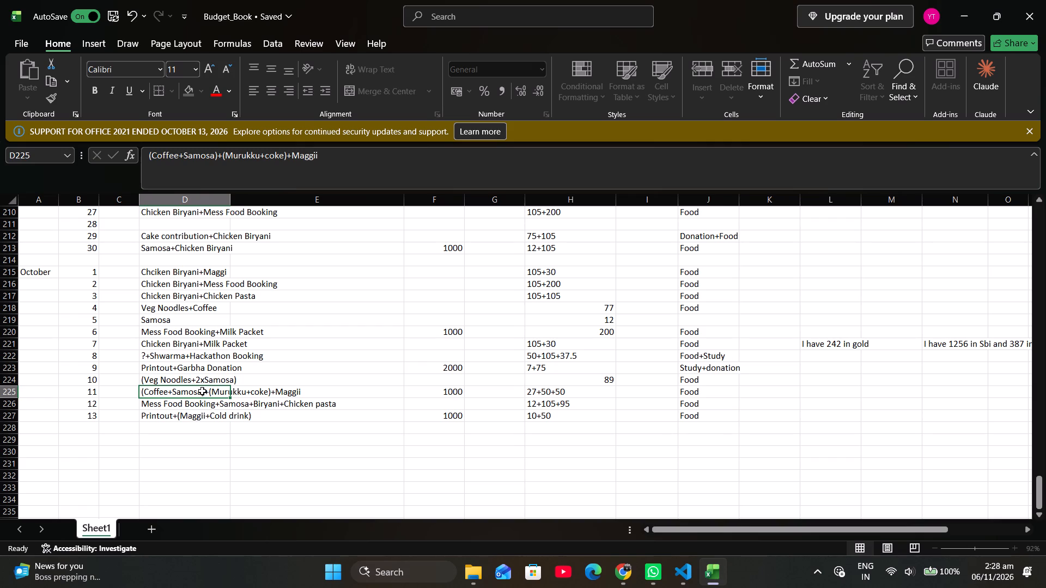
click(329, 155)
text(+Cold drink))
key(Left)
key(Left)
key(Left)
key(Left)
key(Left)
key(Left)
key(Left)
key(Left)
key(Left)
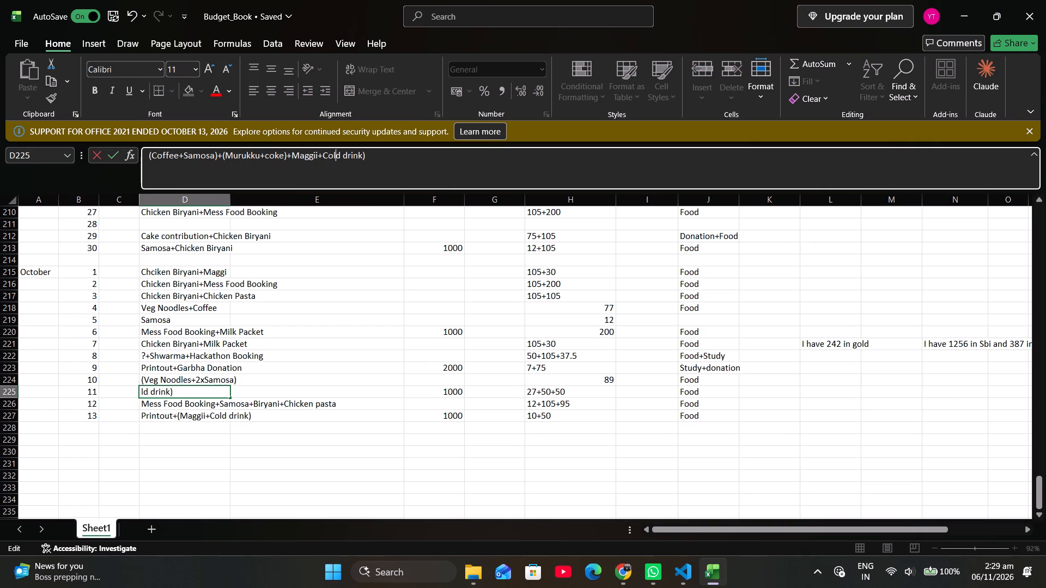
key(Left)
key(Left)
key(Left)
key(Left)
key(Left)
key(Left)
key(Left)
key(Left)
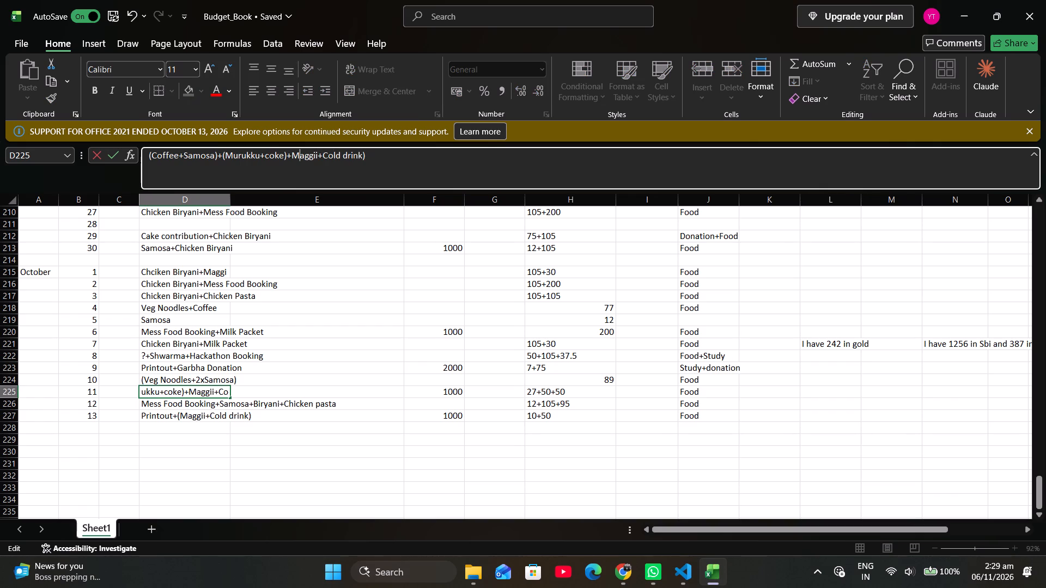
key(Left)
key(Left)
key(shift+parenleft)
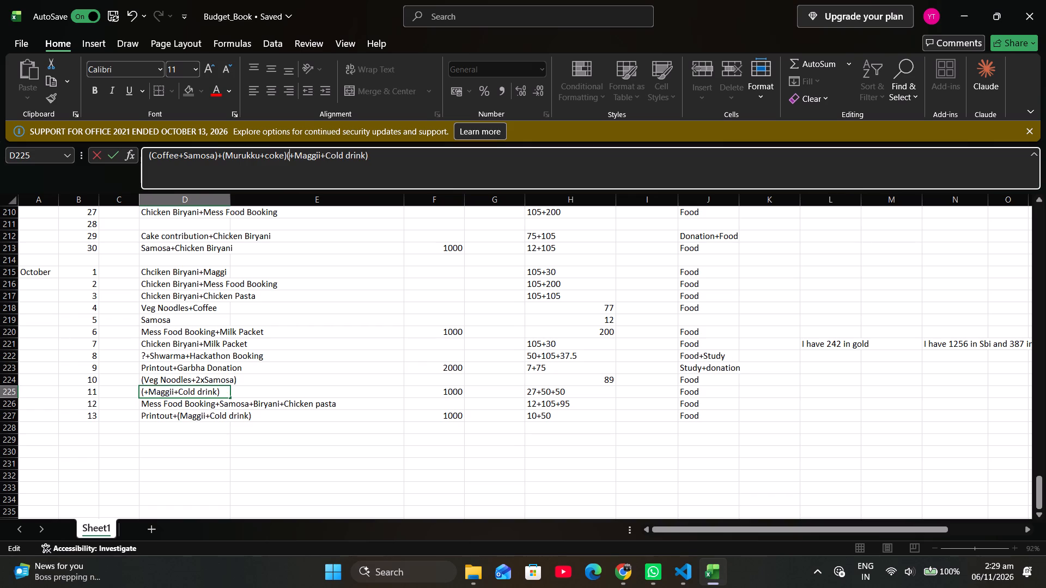
key(BackSpace)
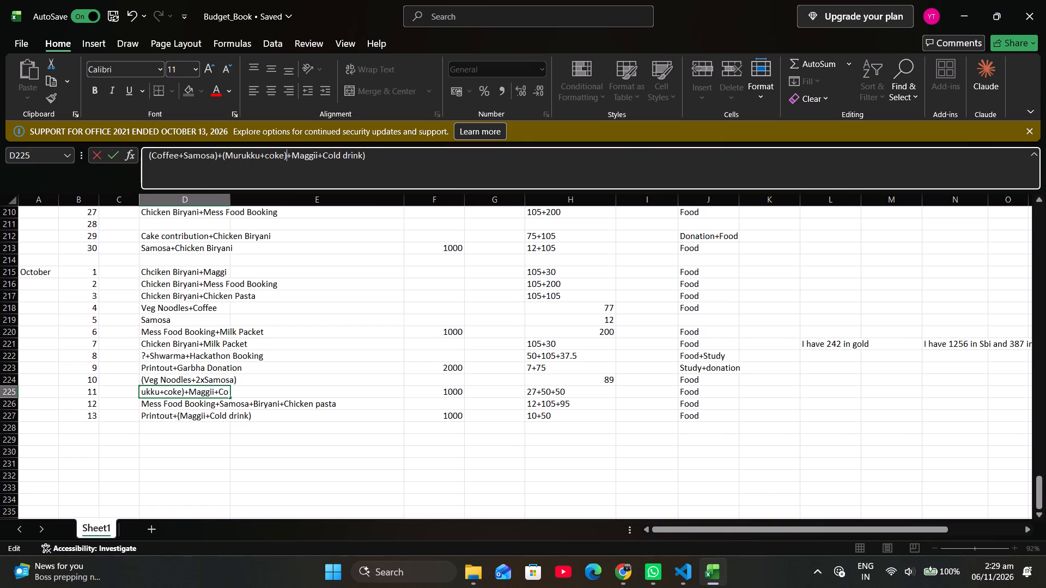
key(Right)
key(shift+parenleft)
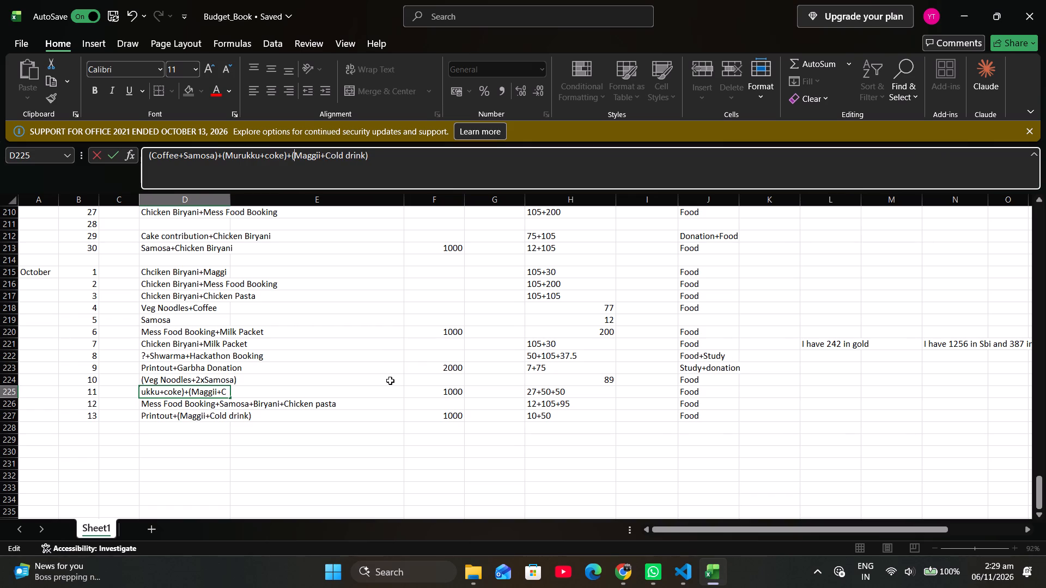
click(86, 428)
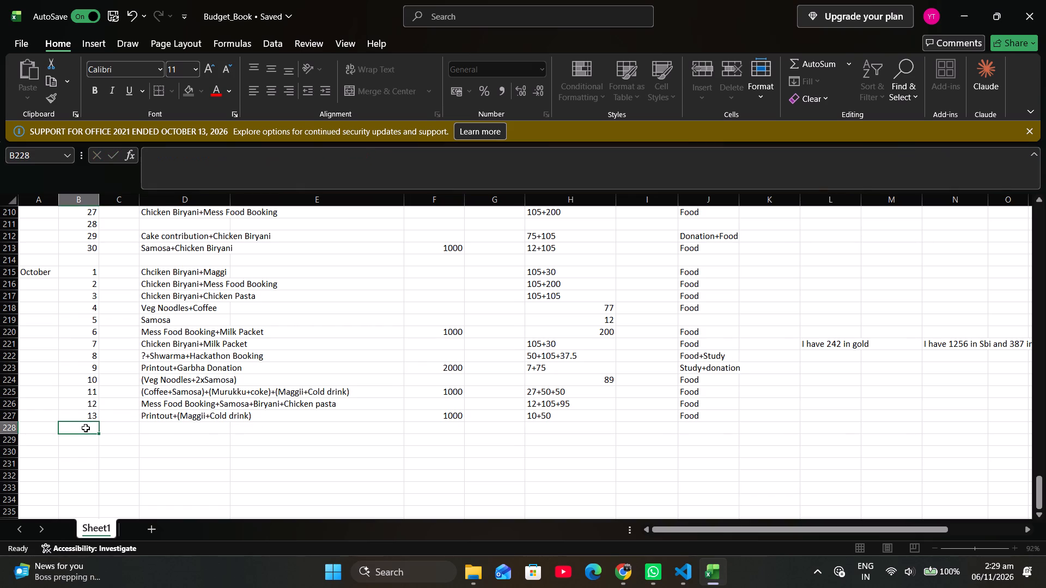
Start the October 14 row with "14" in B228 and "Veg Puff+Maggii" in D228, consulting the food booking report in Chrome for that date.
text(14)
click(154, 428)
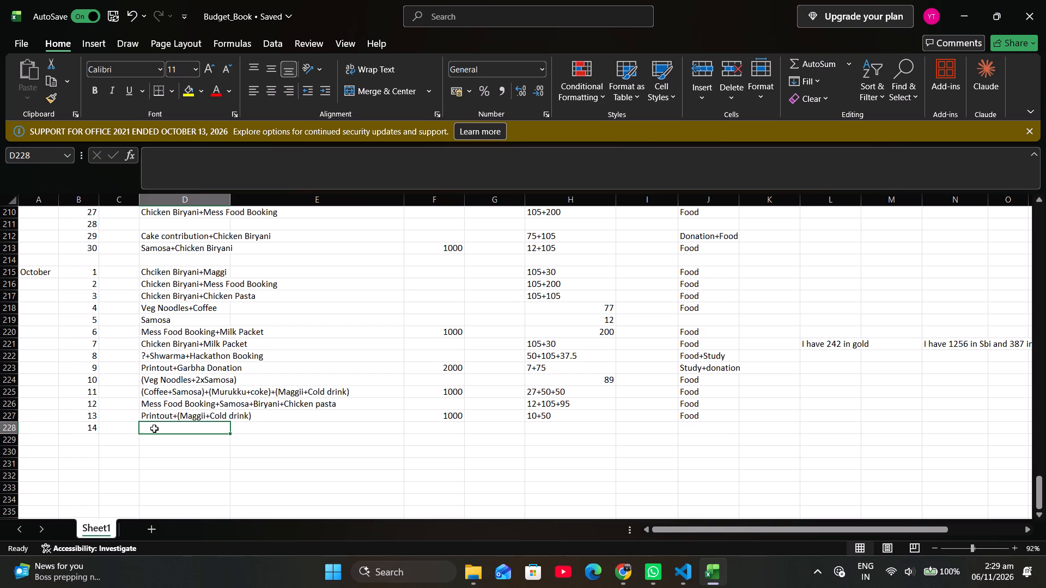
text(Veg Puff)
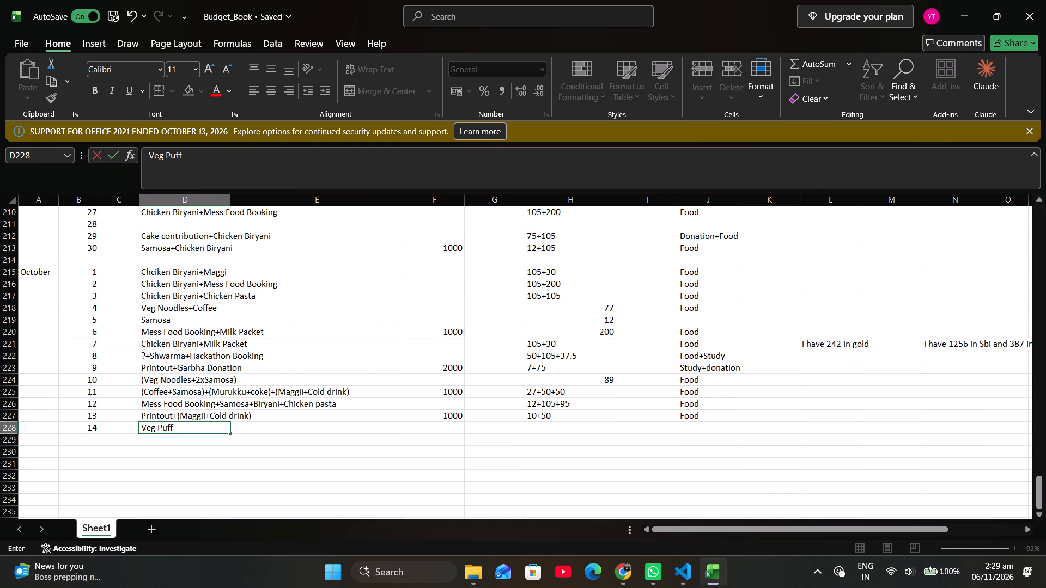
key(shift+plus)
click(611, 500)
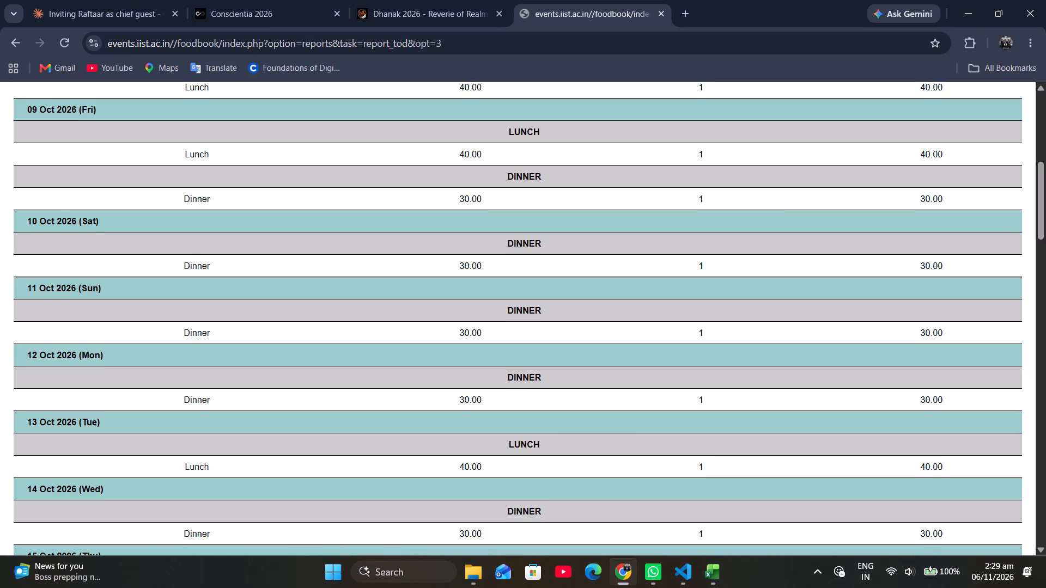
scroll(430, 420, down, 2)
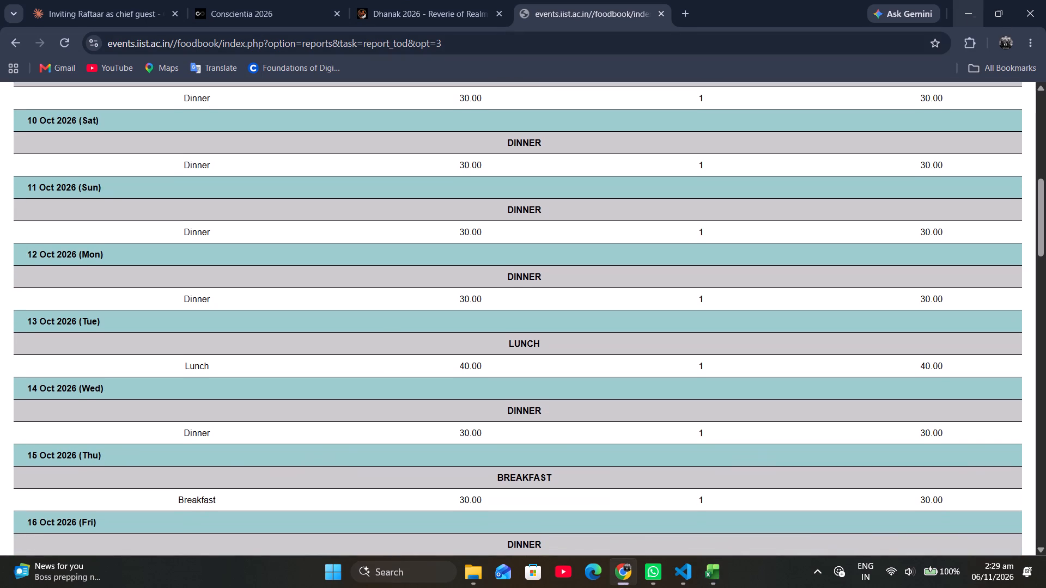
click(973, 7)
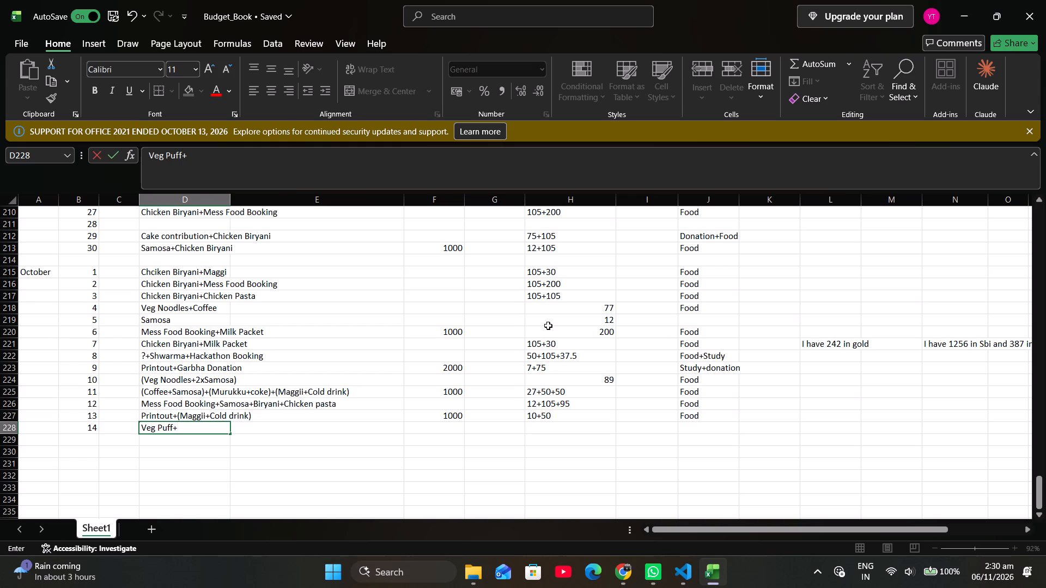
text(Maggiii)
key(BackSpace)
Complete the October 14 row with the amount "20+30" in H228 and the category "Food" in J228.
click(548, 430)
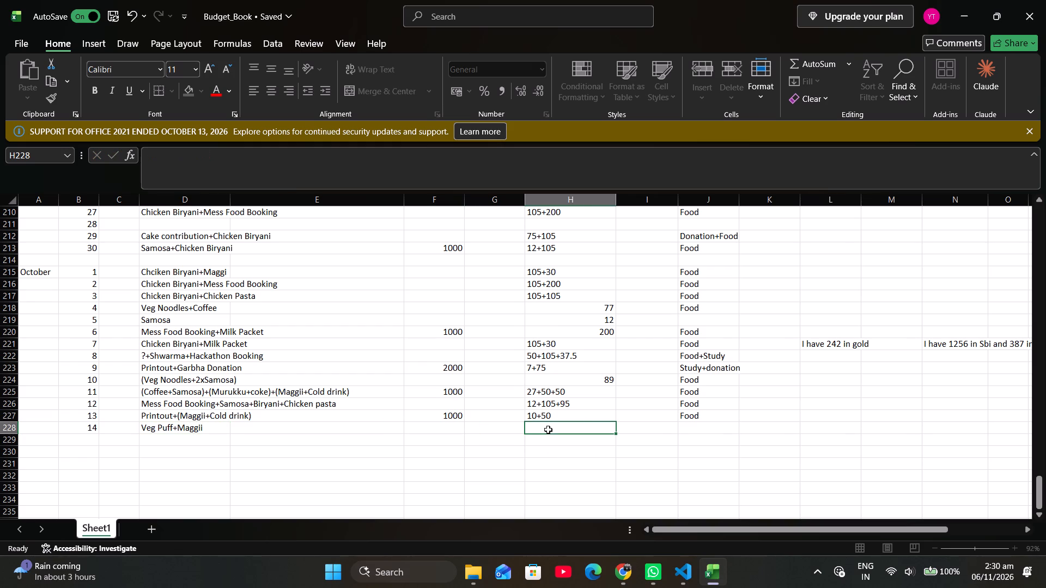
text(20)
key(shift+plus)
text(30)
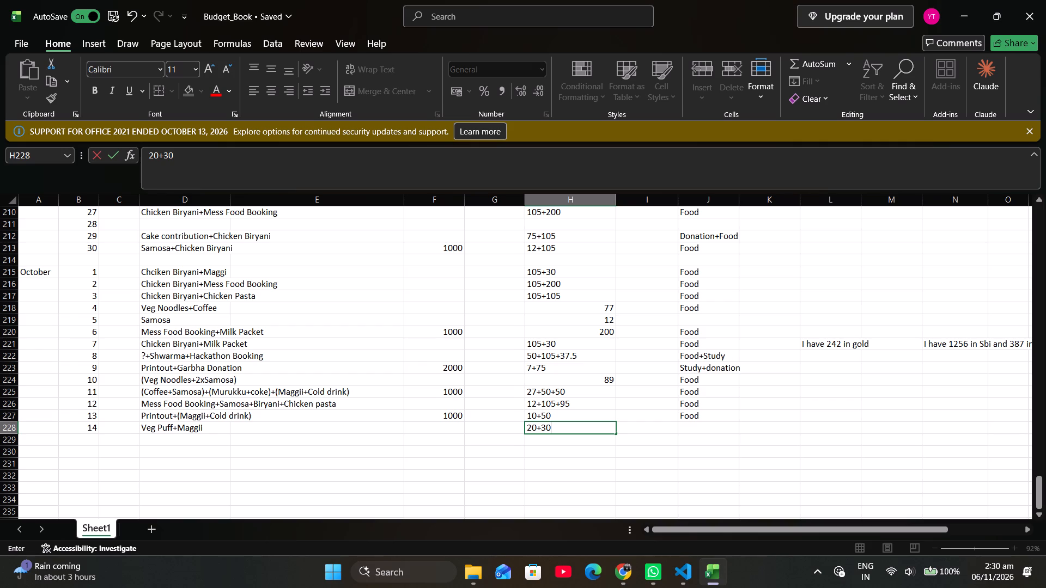
click(696, 422)
text(Food)
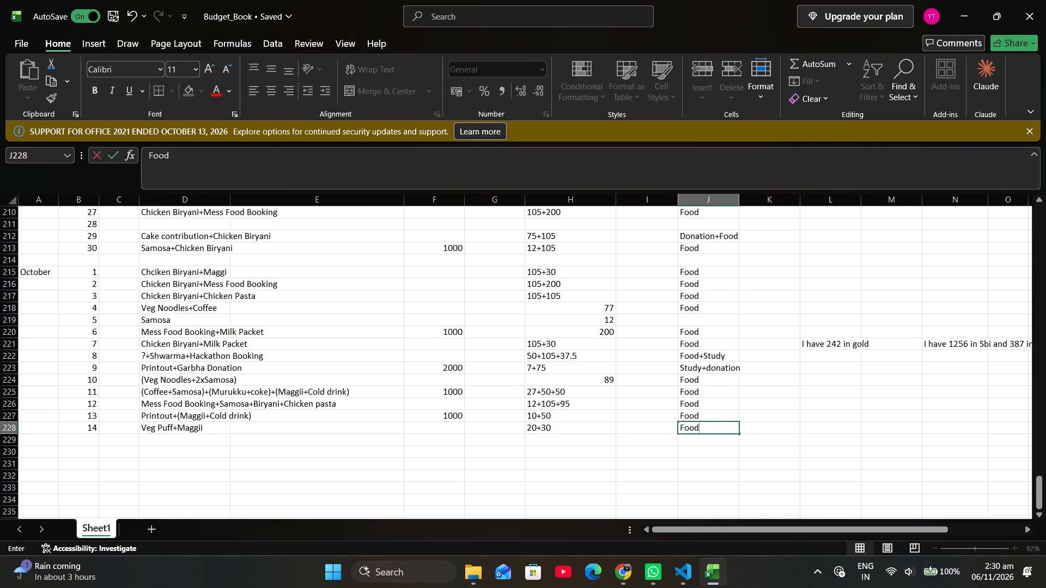
Start the October 15 row with "15" in B229 and the description "Birynai+Cake donation+" in D229.
click(86, 439)
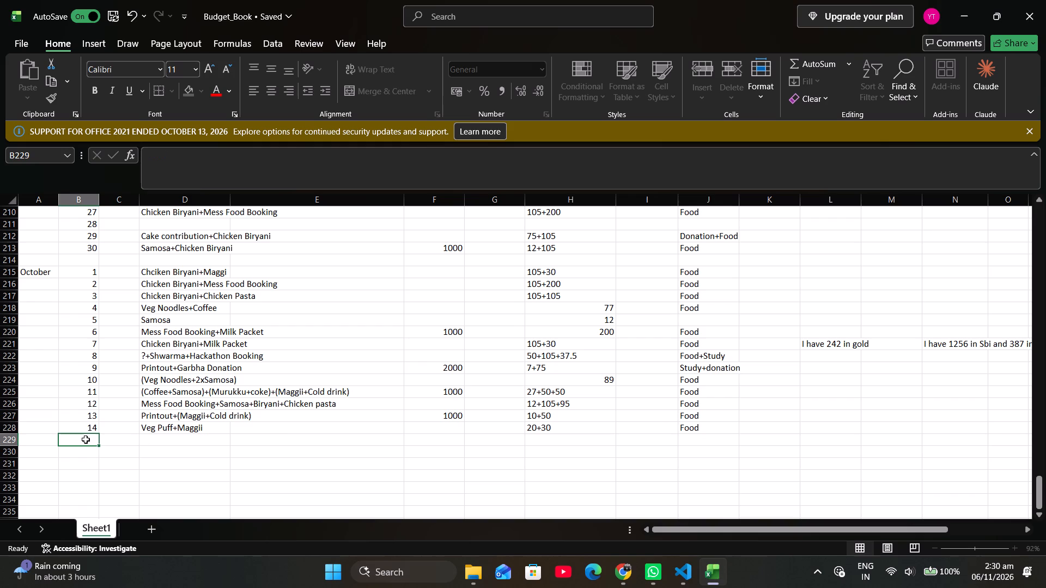
text(15)
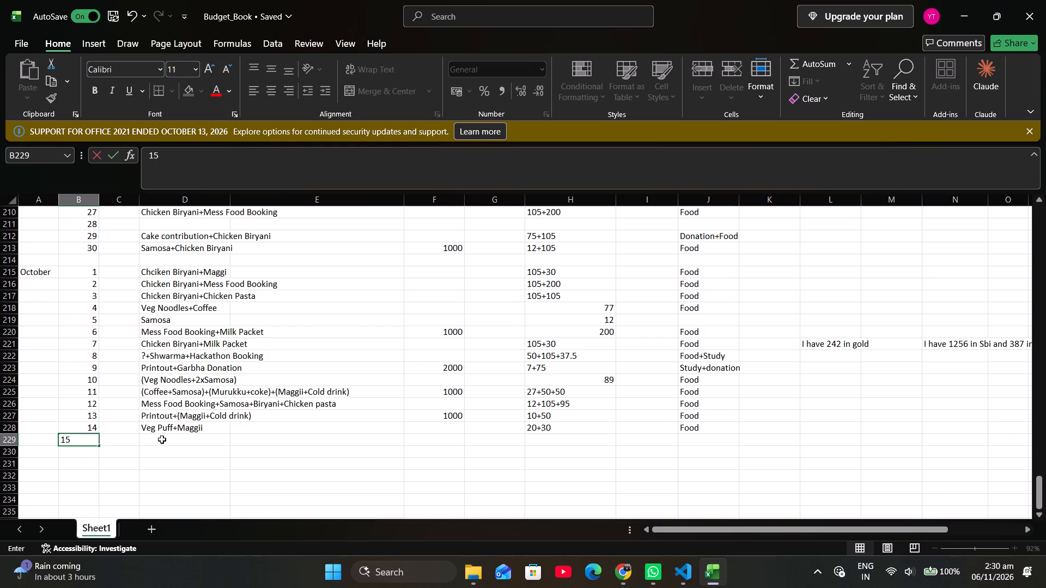
click(163, 439)
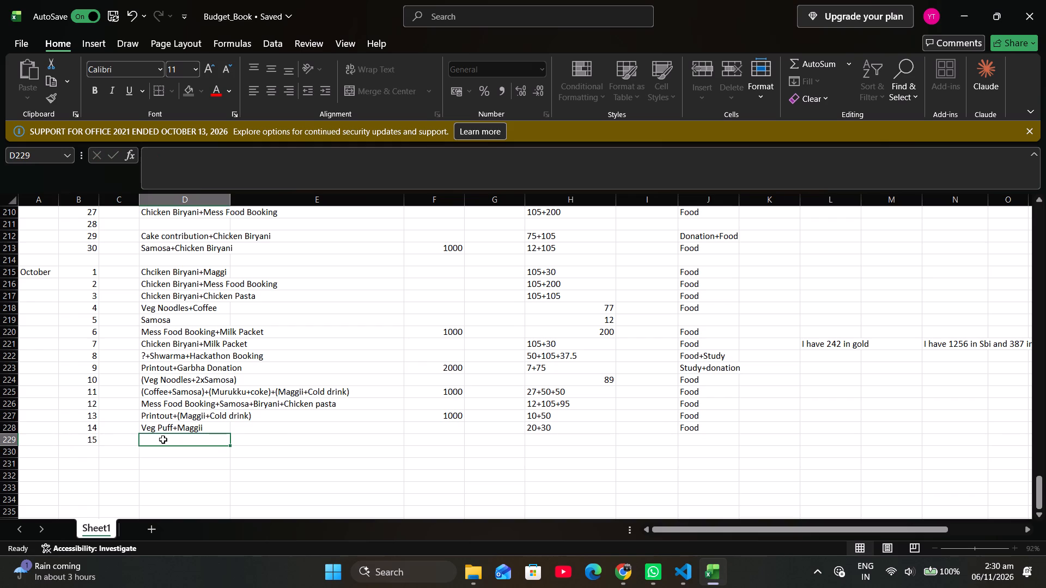
text(Birynai)
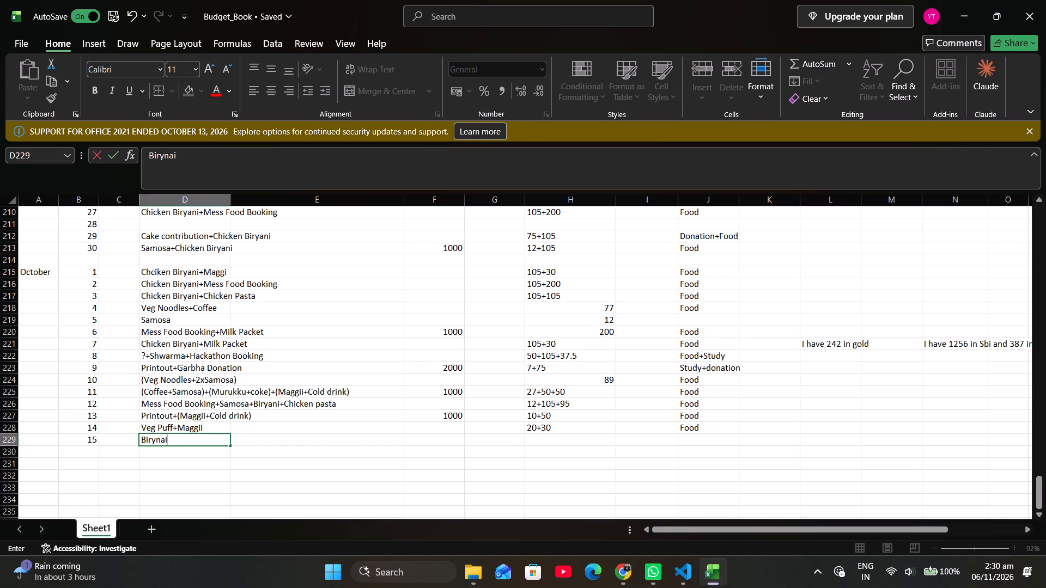
key(shift+plus)
text(CAje)
key(BackSpace)
key(BackSpace)
text(ke donation+)
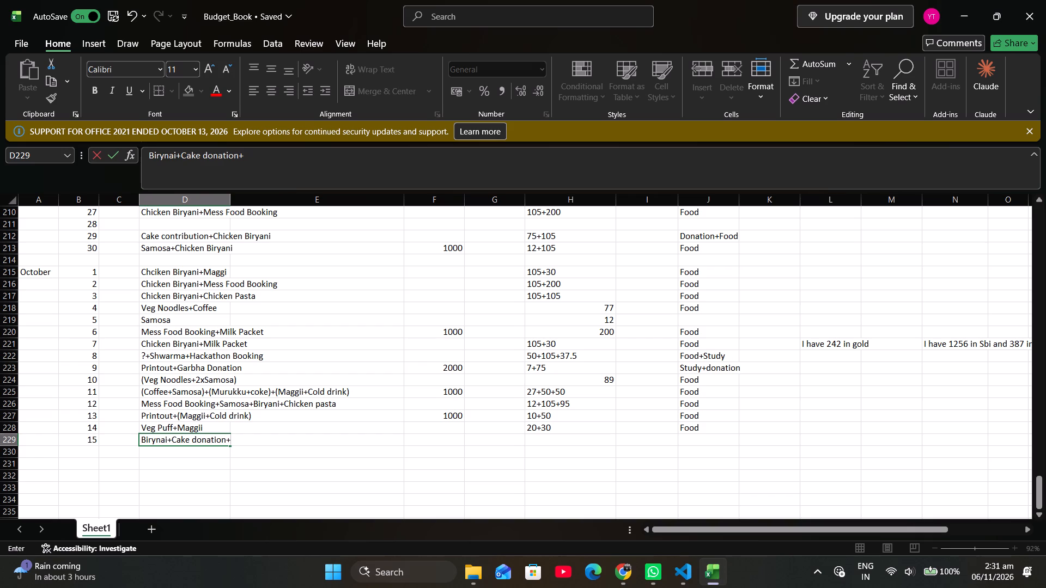
Insert "Birynai+" between "Veg Puff+" and "Maggii" in the October 14 description in D228.
click(163, 426)
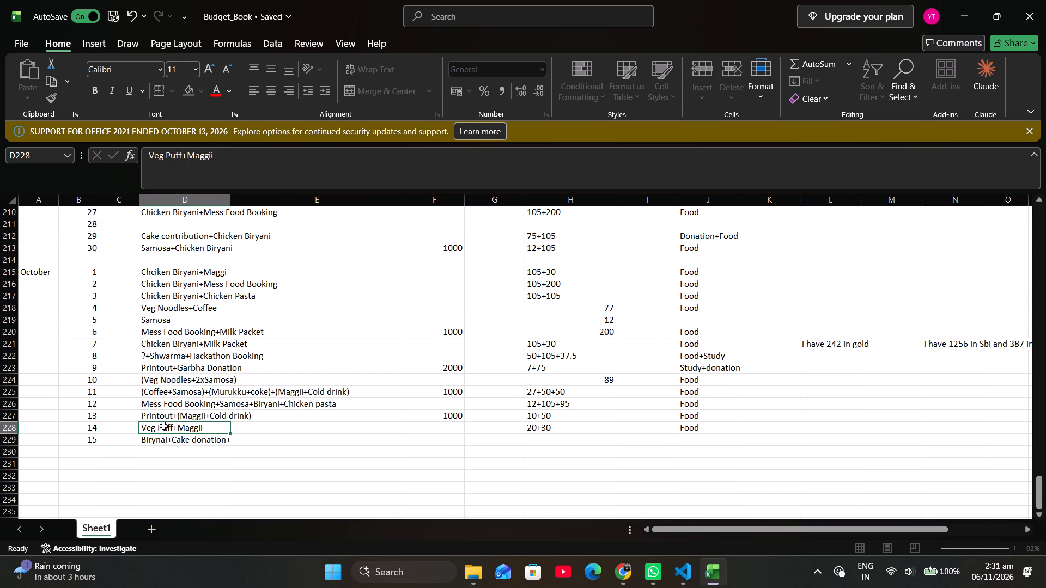
click(180, 155)
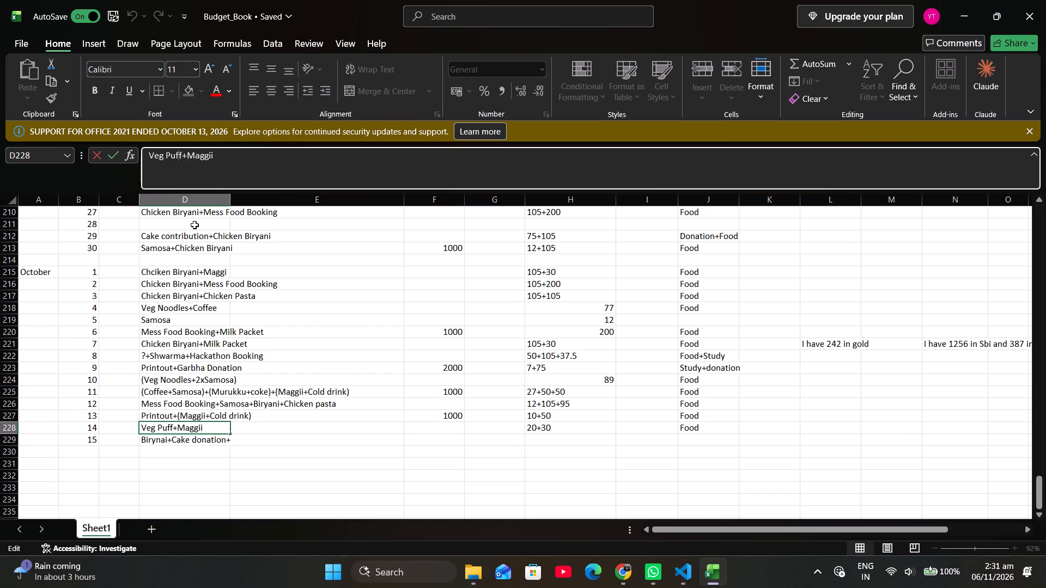
key(shift+plus)
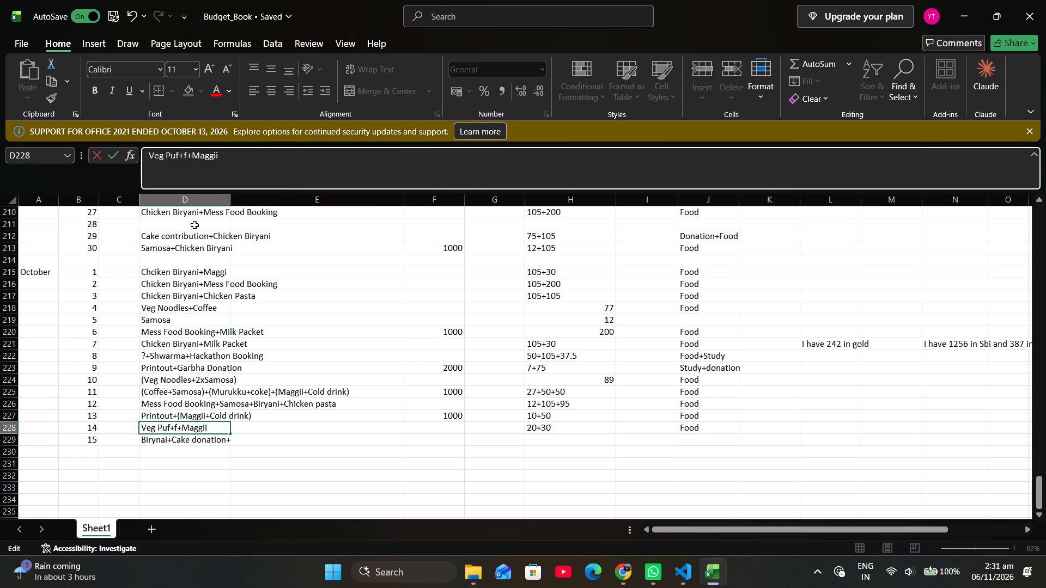
key(BackSpace)
key(Right)
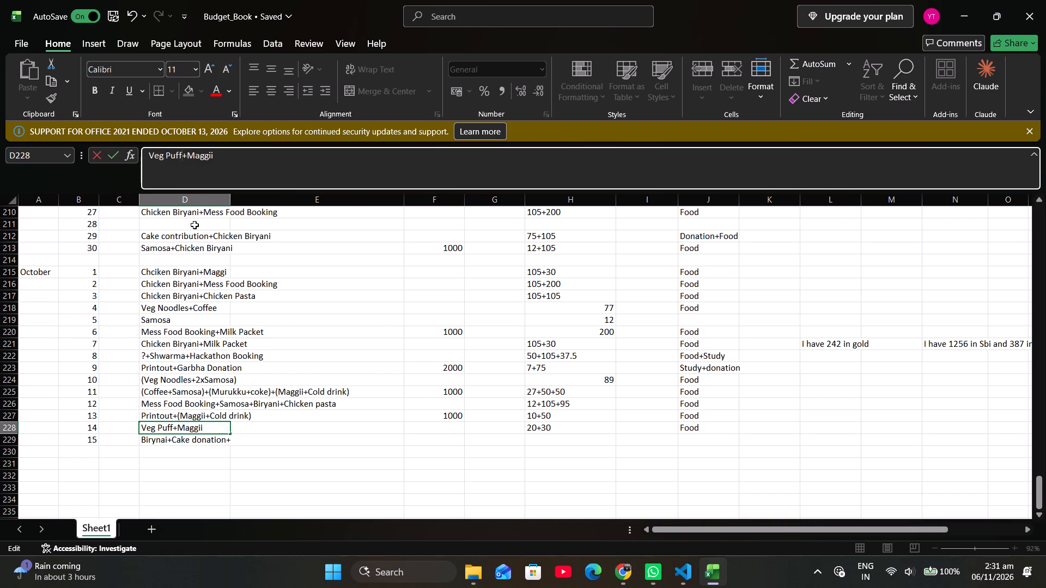
key(Right)
text(Birynai)
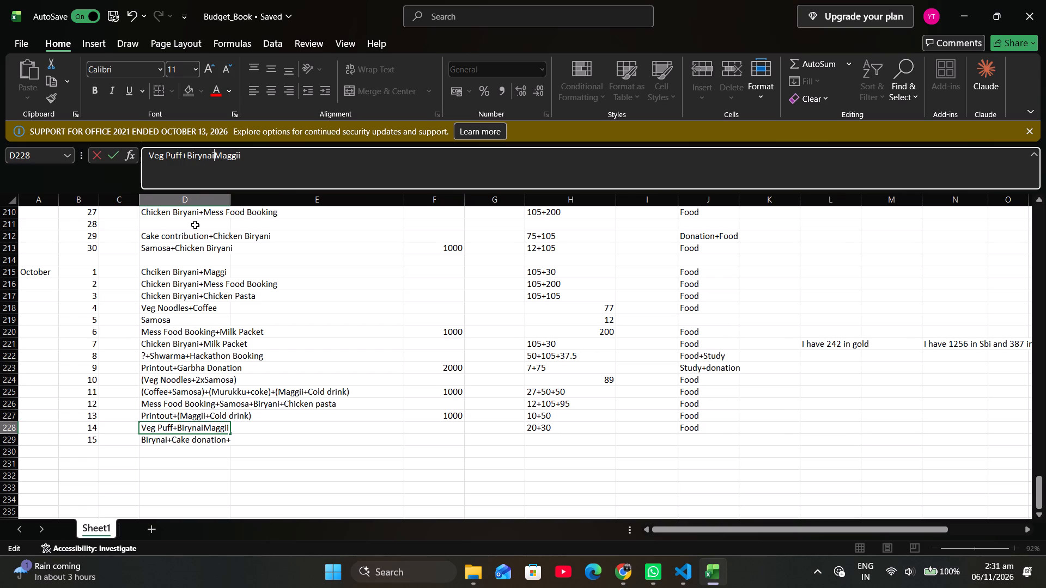
key(shift+plus)
Enclose "Veg Puff+Birynai" in parentheses within the October 14 description in D228.
key(Left)
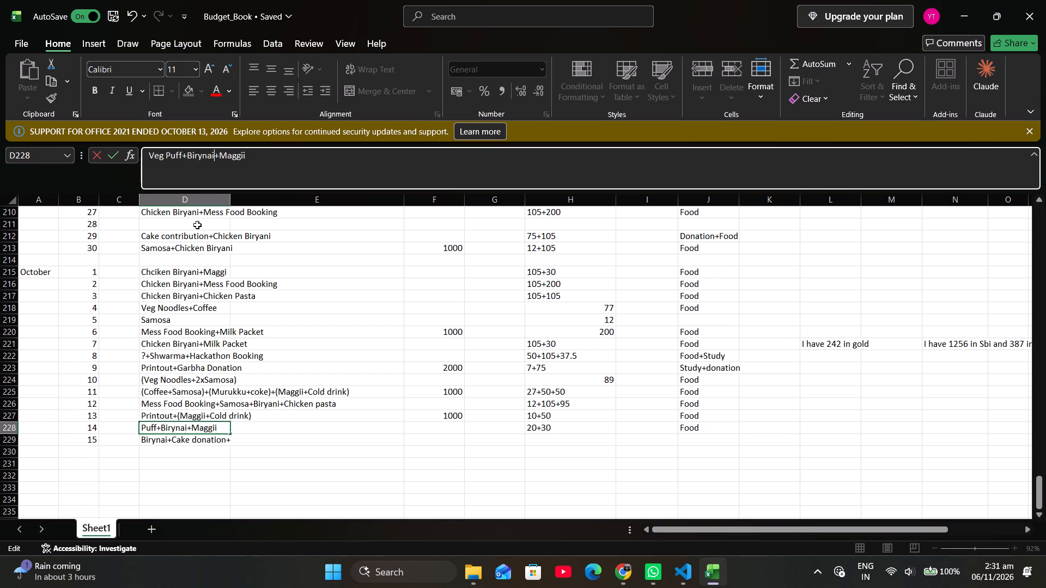
key(shift+parenright)
key(Left)
key(Left)
key(Left)
key(Left)
key(Left)
key(Left)
key(Left)
key(Left)
key(Left)
key(Left)
key(Left)
key(Left)
key(Left)
key(Left)
key(Left)
key(Left)
key(Left)
key(Left)
key(Left)
key(Left)
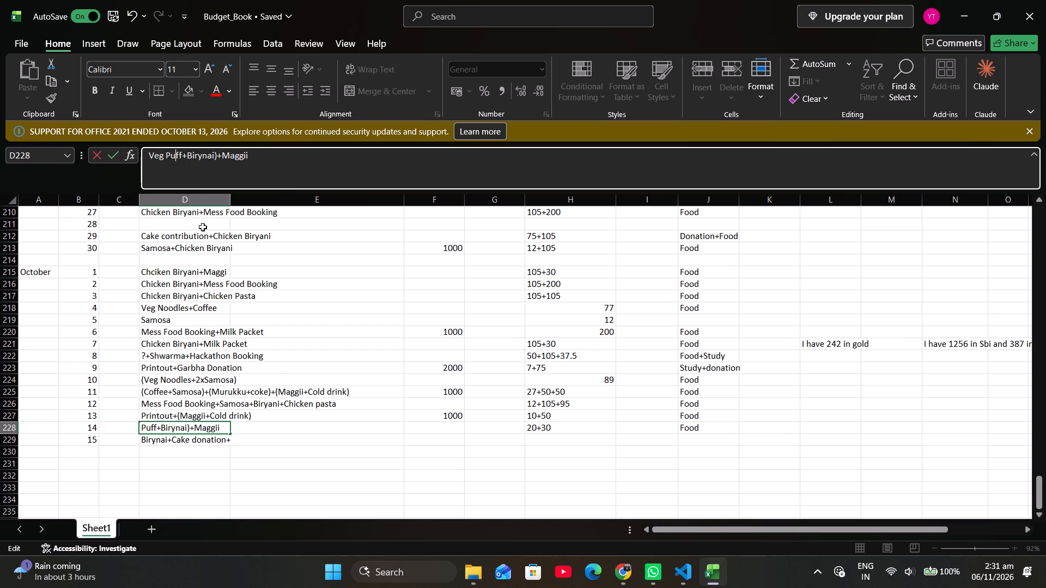
key(shift+parenleft)
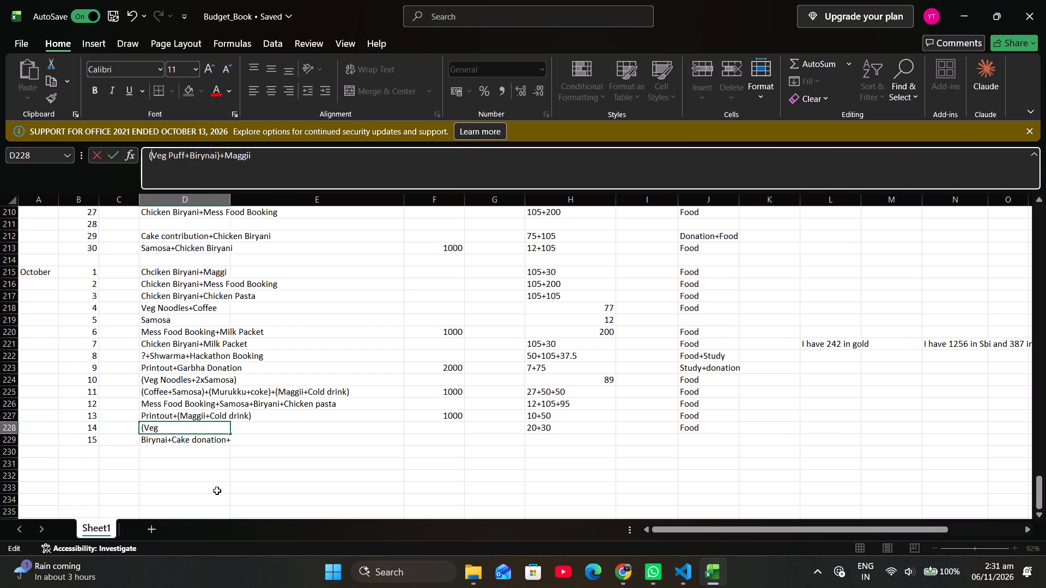
Check the food booking report in Chrome, and replace "Birynai" with "Noodles" in the October 15 description in D229 of the Excel workbook.
click(198, 439)
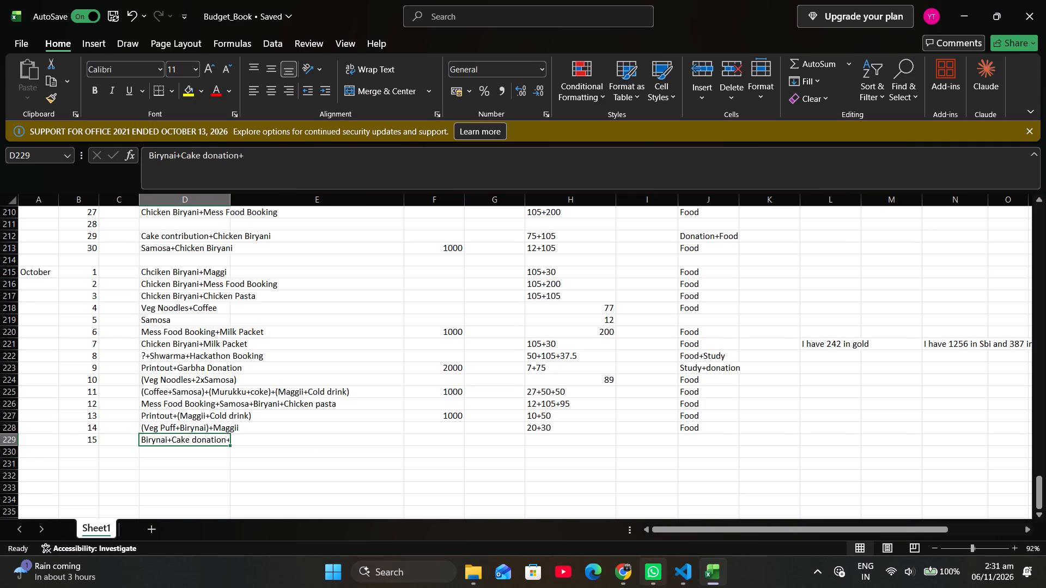
click(618, 529)
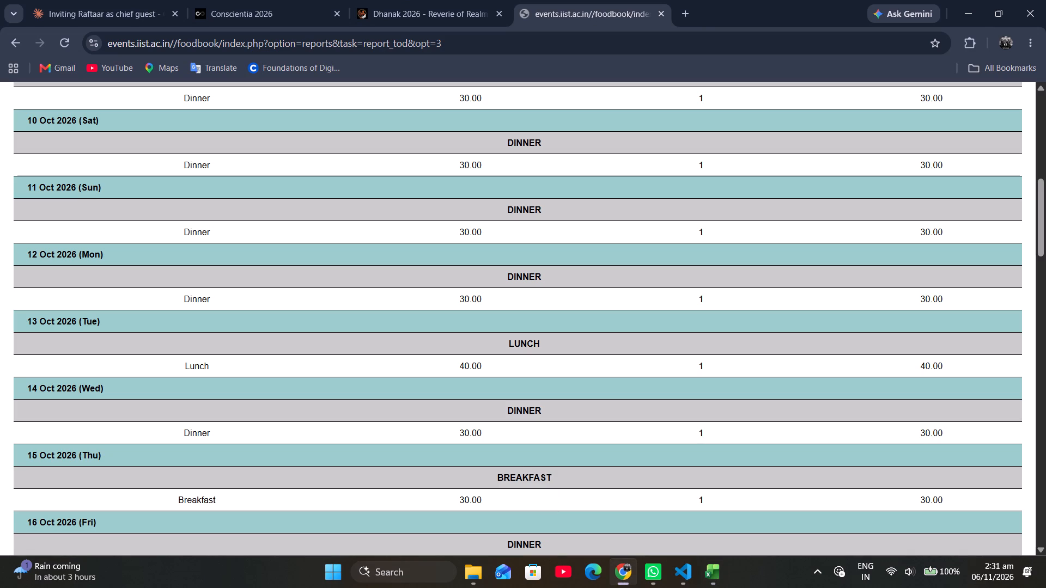
click(972, 8)
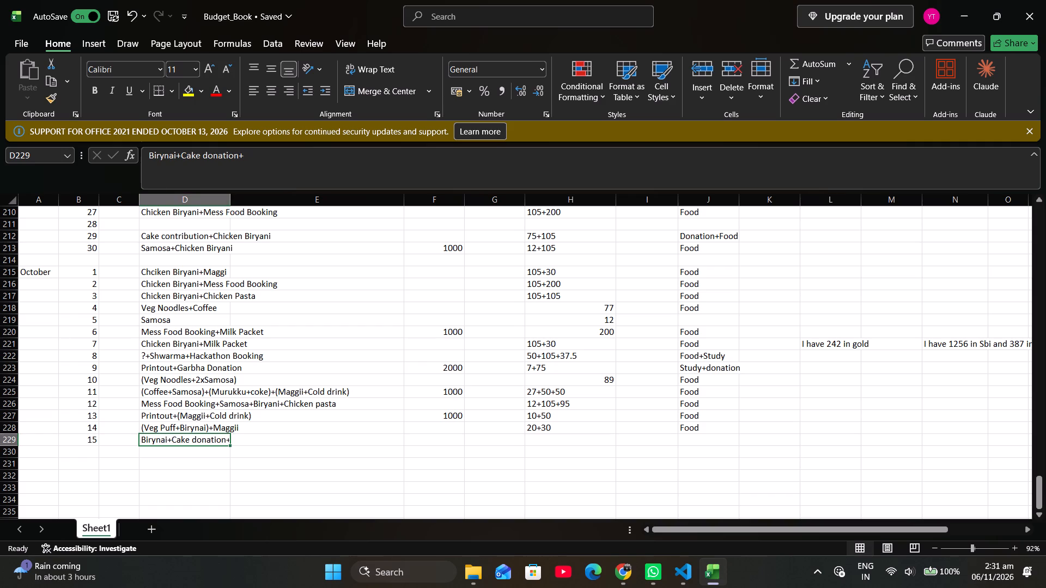
click(177, 152)
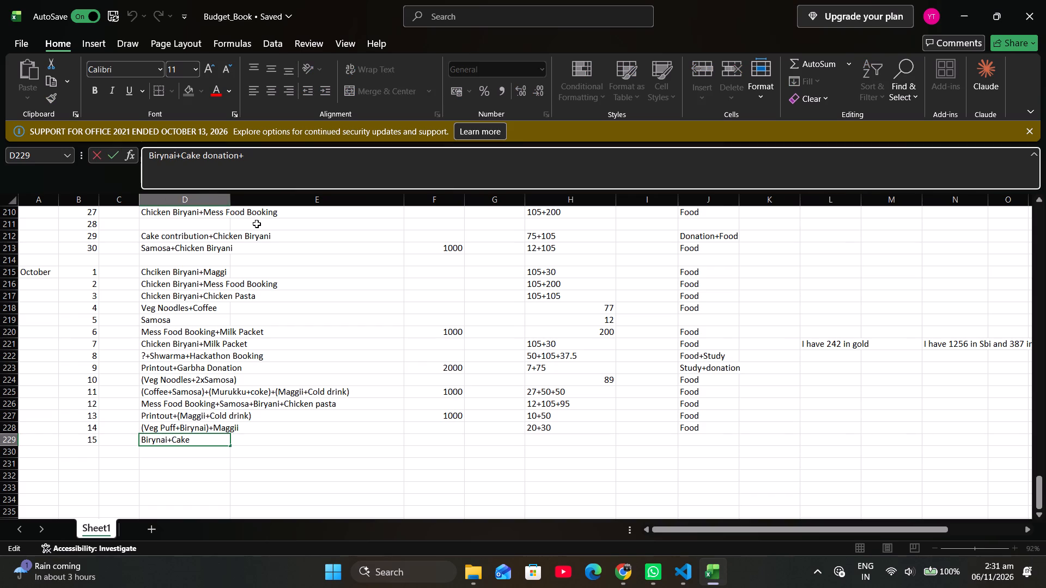
key(BackSpace)
key(BackSpace)
key(BackSpace)
key(BackSpace)
key(BackSpace)
key(BackSpace)
key(BackSpace)
key(BackSpace)
key(BackSpace)
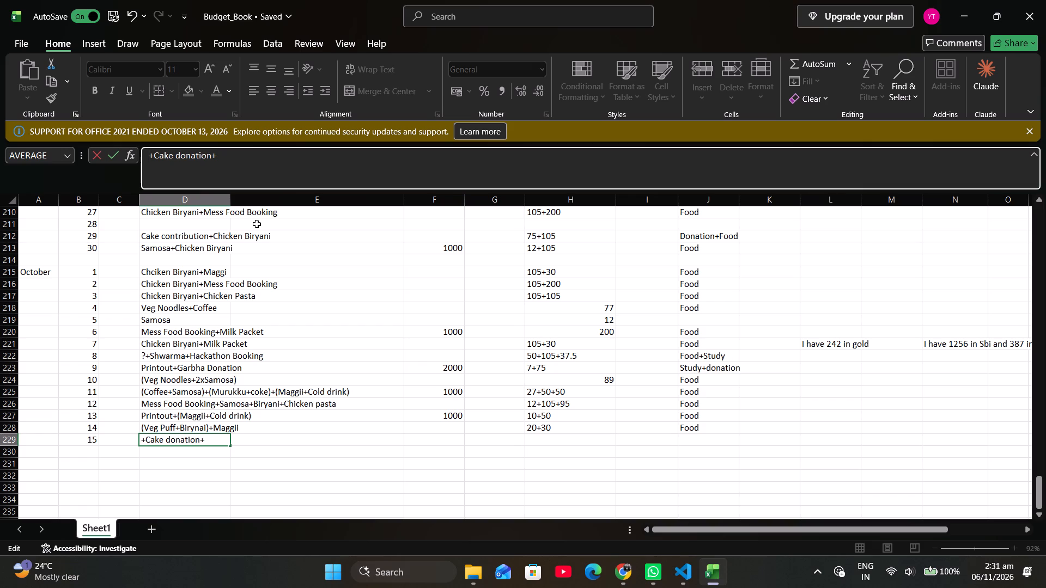
text(Noof)
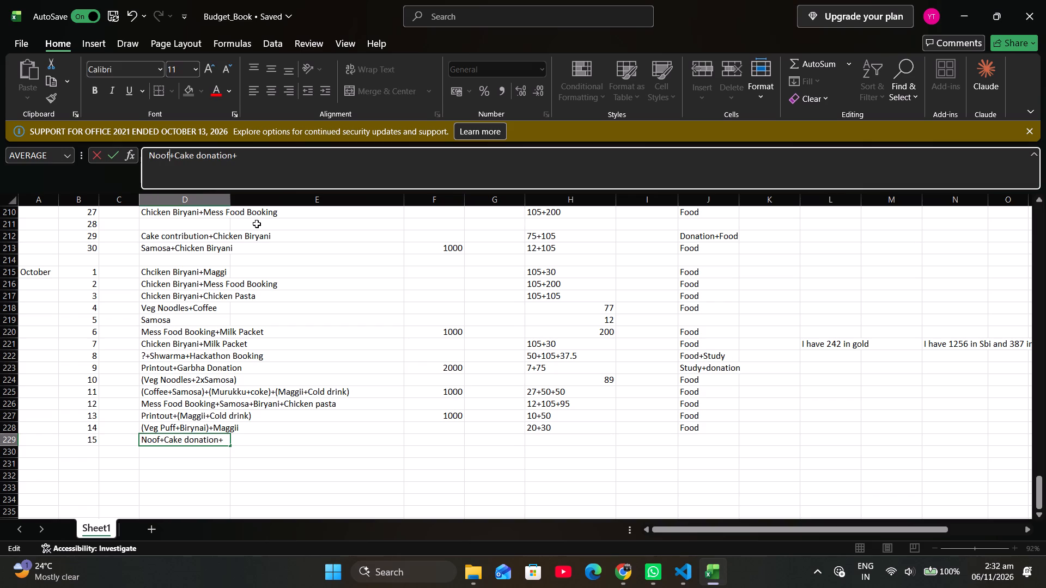
key(BackSpace)
text(dles)
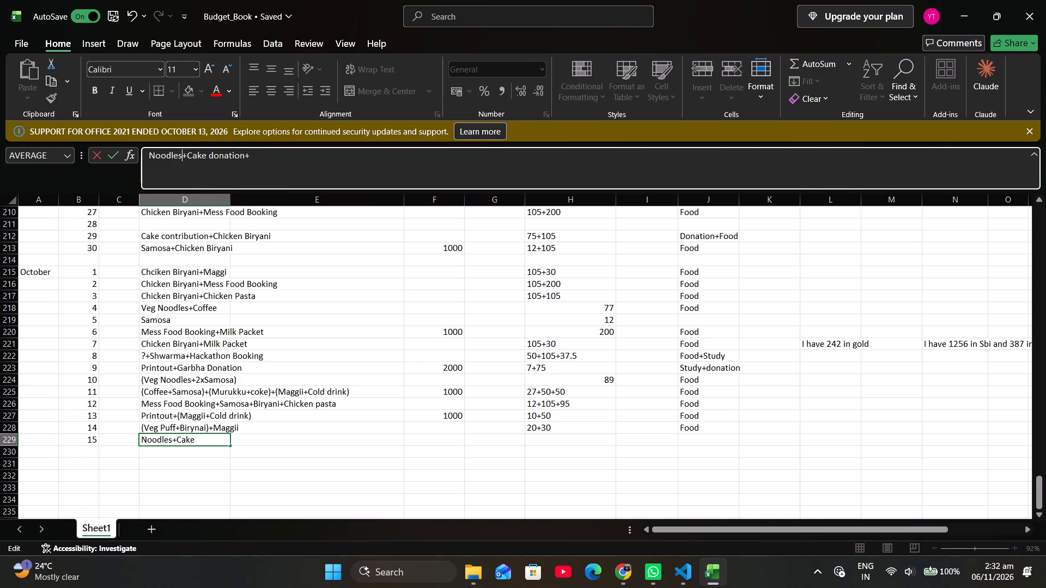
Append "Alfaham" to the end of the October 15 description in D229.
click(268, 155)
text(Alfaham)
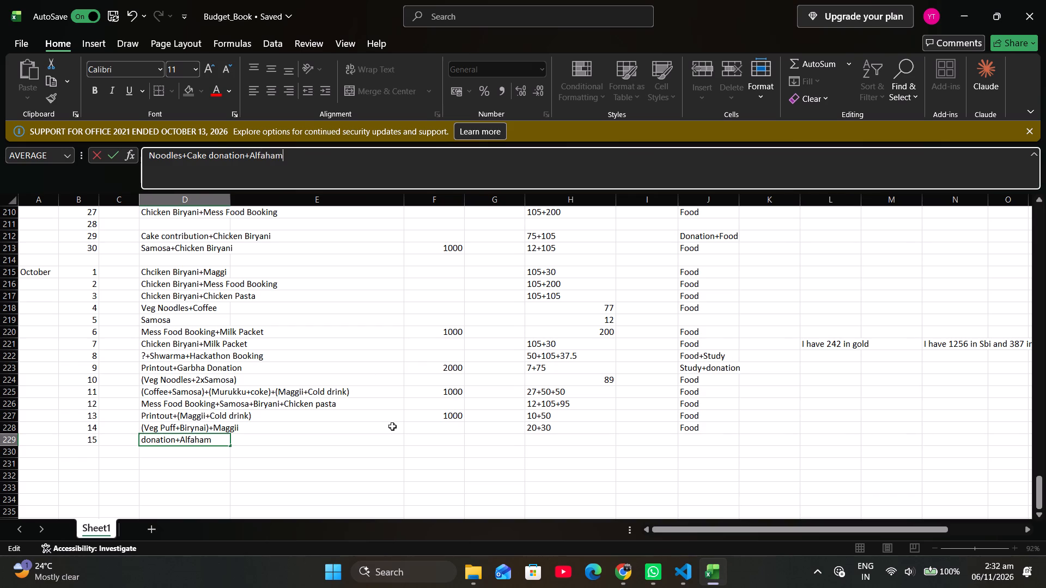
Enter the October 15 expenses as 65+54+115 in H229 and the category Food in J229.
click(542, 433)
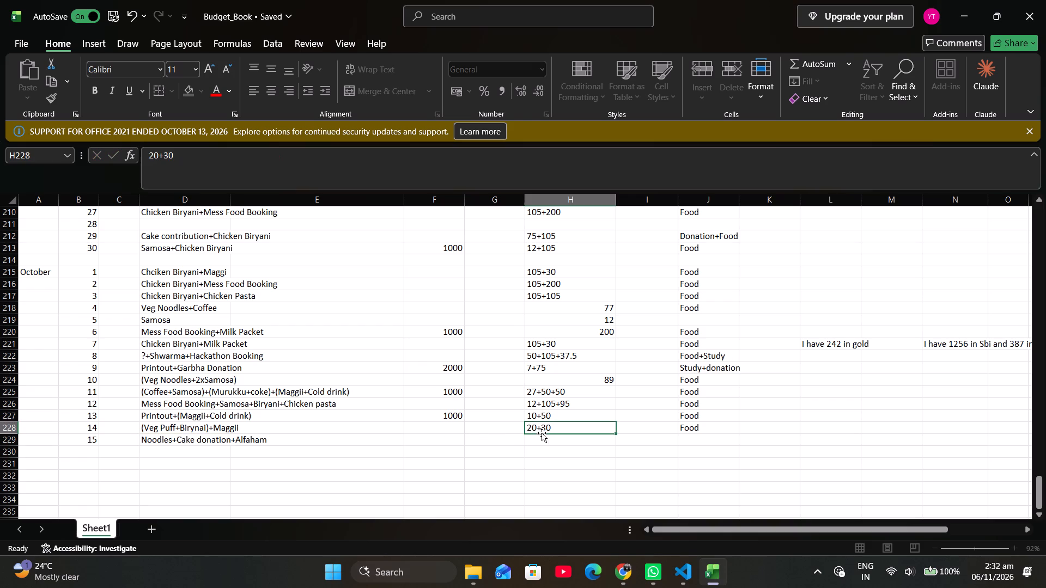
click(547, 442)
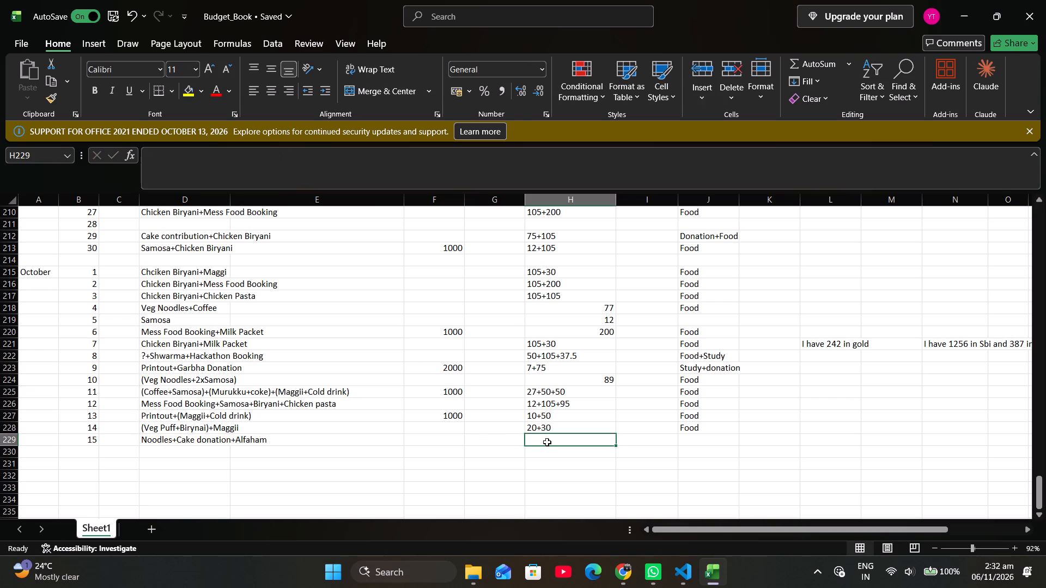
text(65)
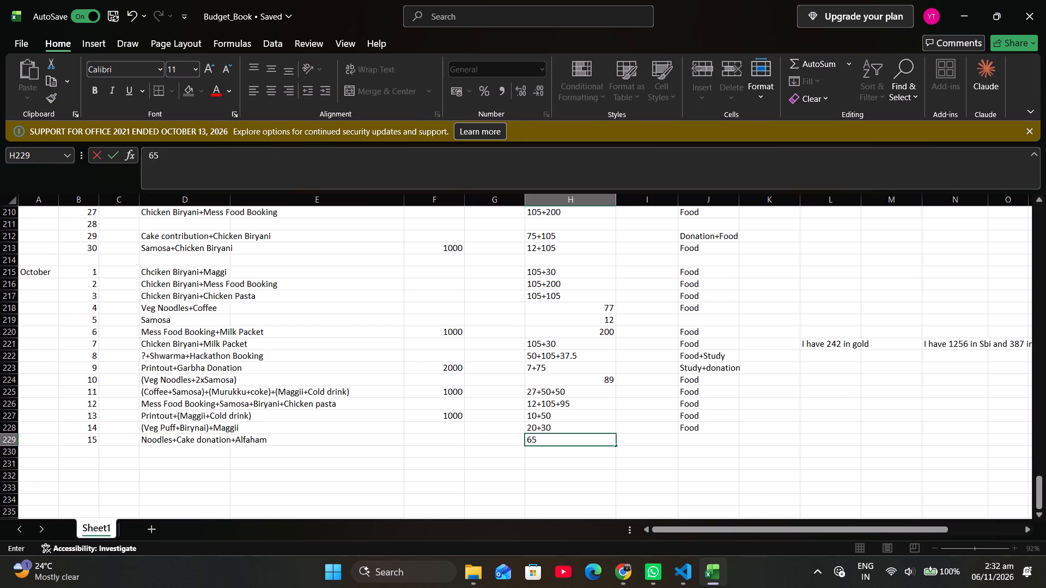
key(shift+plus)
text(54+11)
key(5)
click(696, 444)
text(Food)
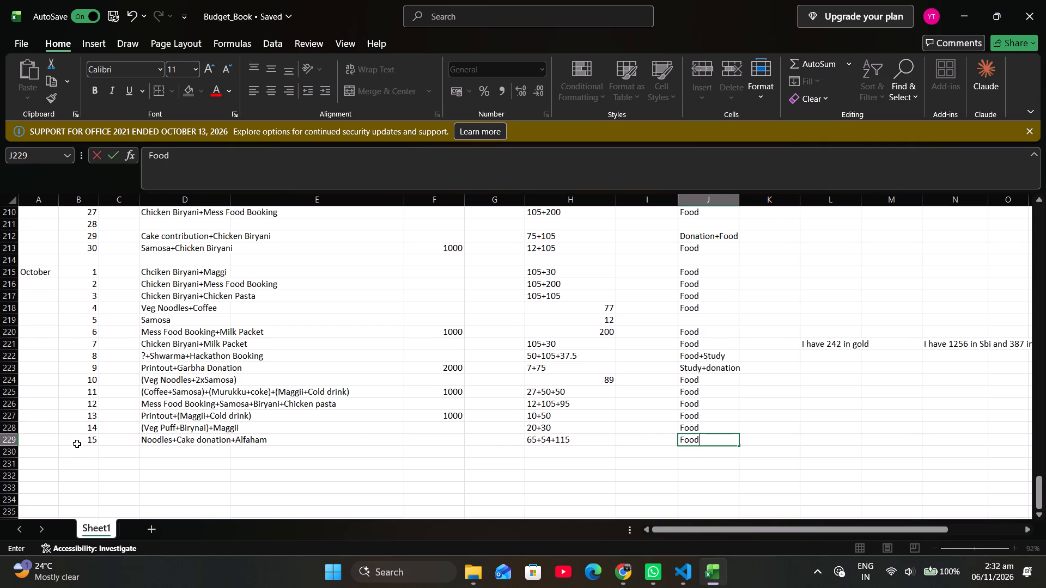
Add the day number 16 in B230 below the October 15 entry.
click(78, 449)
text(16)
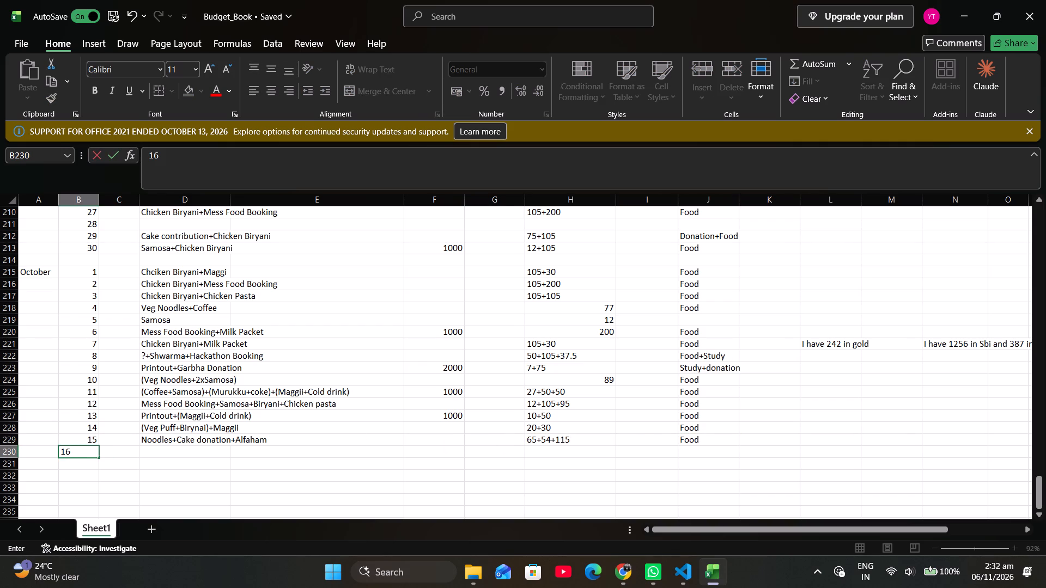
click(188, 451)
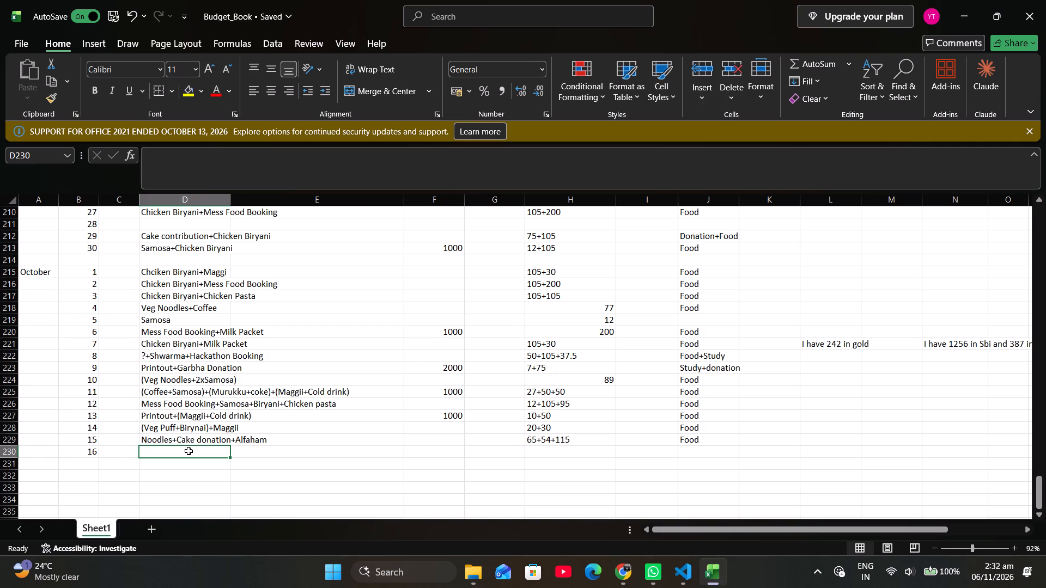
Enter 500 in F229 for October 15.
click(440, 440)
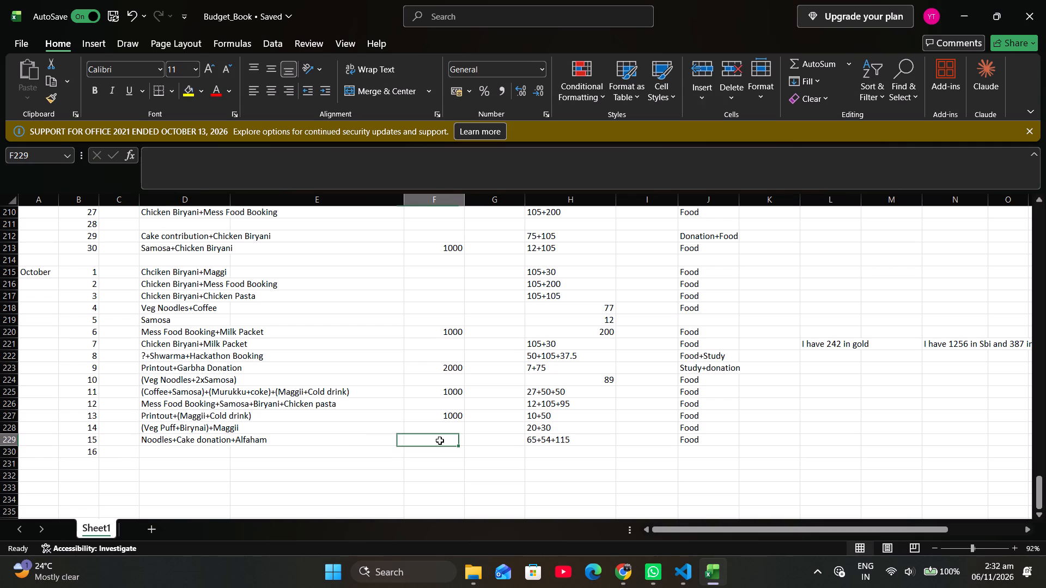
text(500)
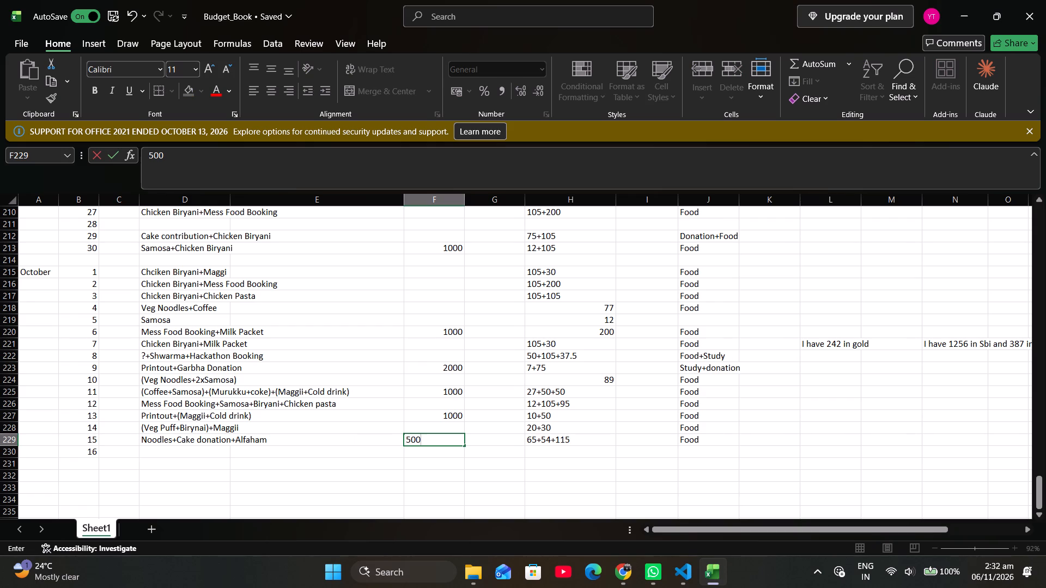
Append "+Ticket from Delhi to Gwalior" to the end of the October 15 description in D229.
click(194, 444)
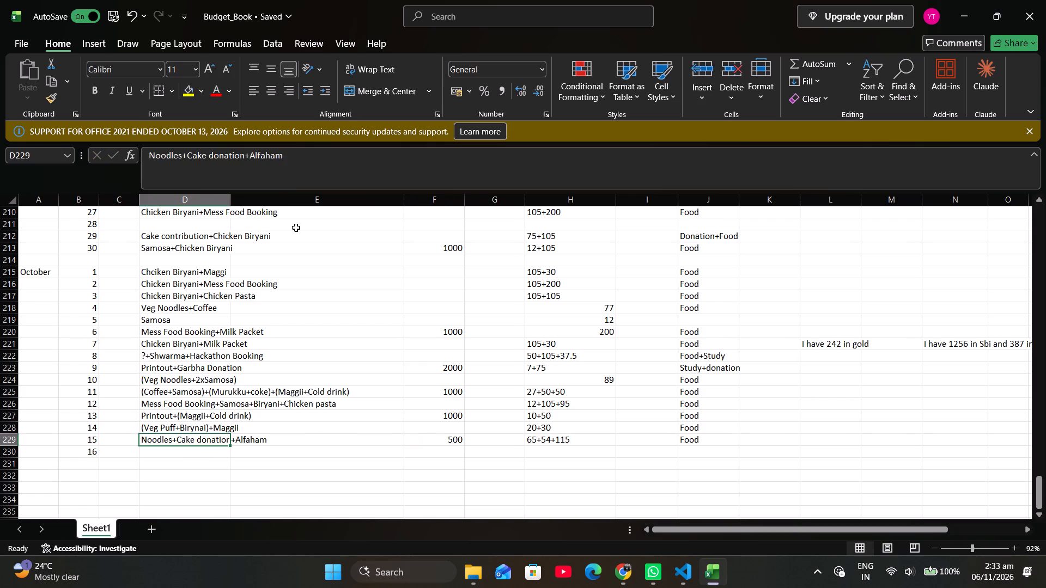
click(303, 157)
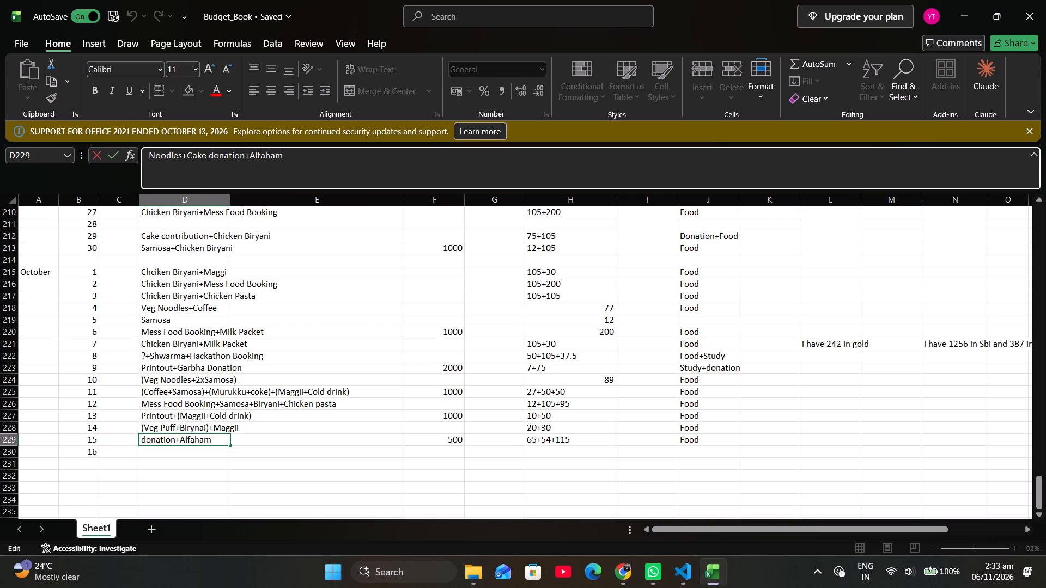
key(shift+plus)
text(Ticket from)
key(space)
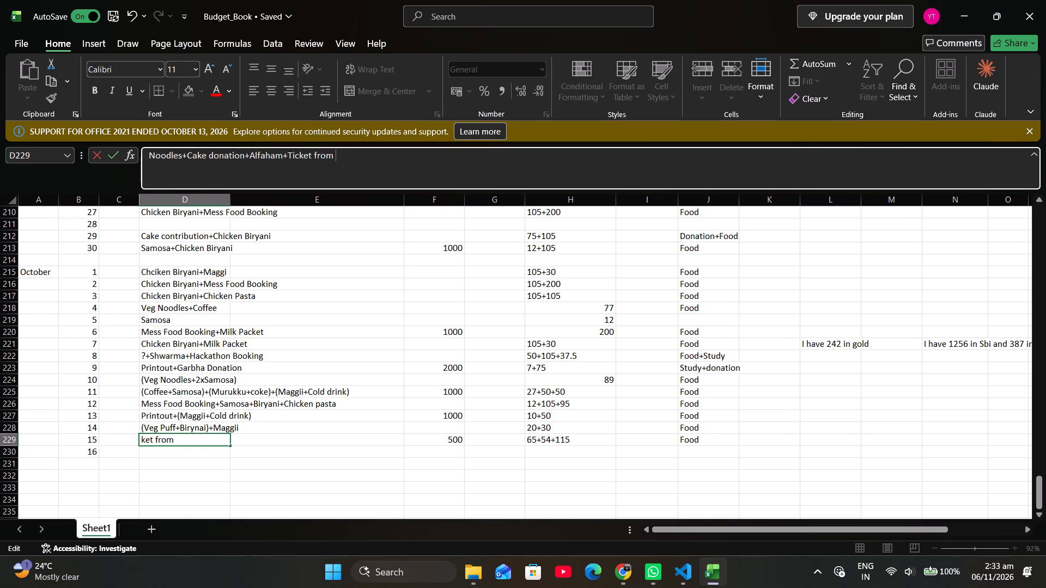
text(Delhi to Gwalior)
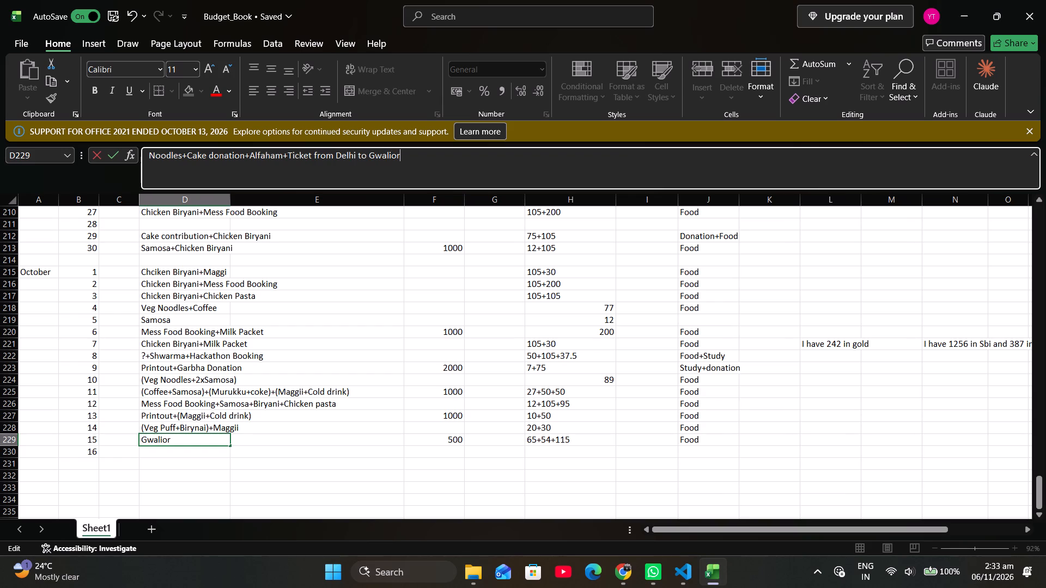
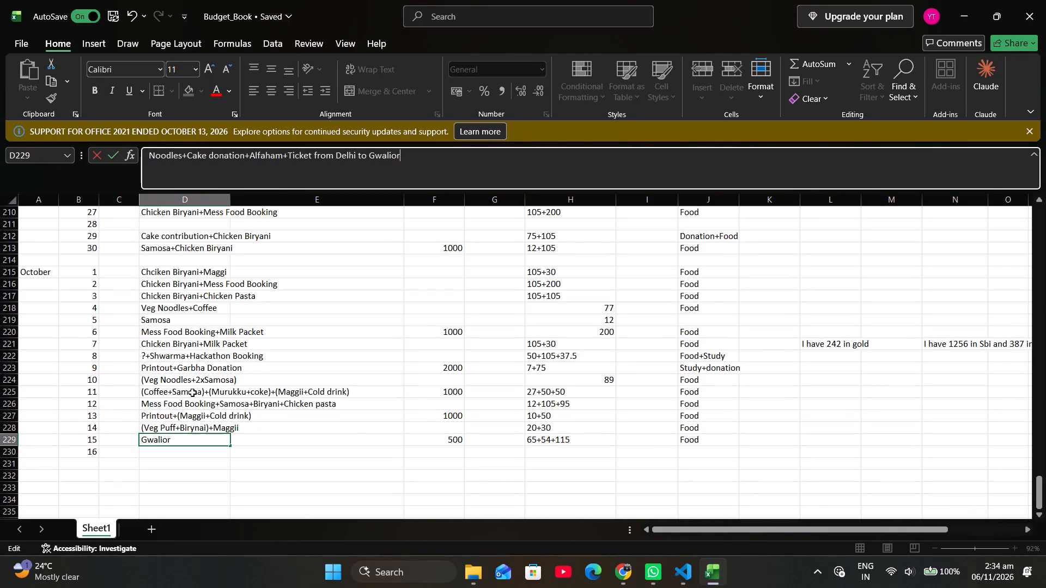
Append "+Train ticket from TVC to HZM" to the end of the October 11 description in D225.
click(192, 393)
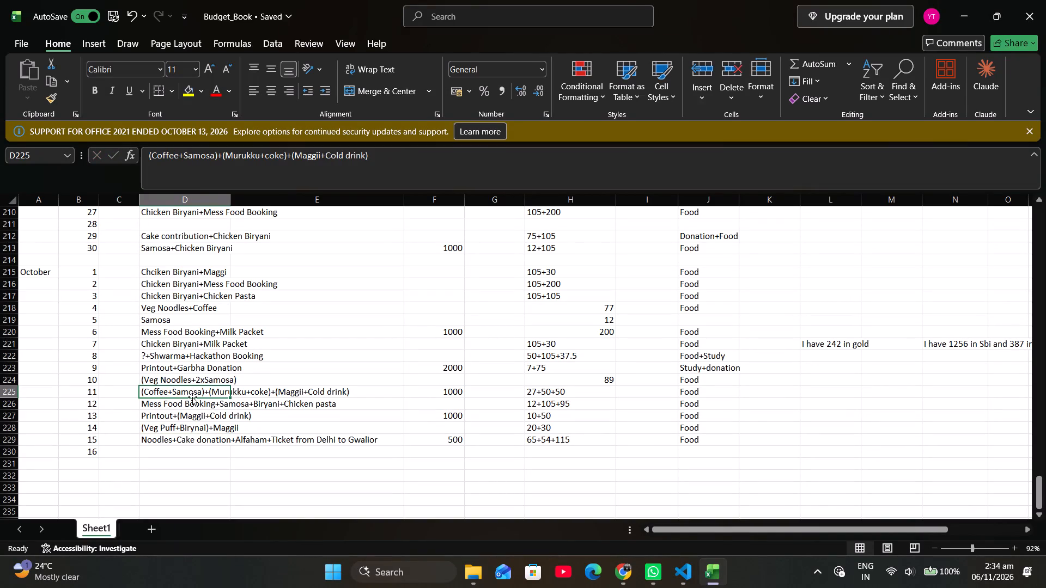
click(379, 151)
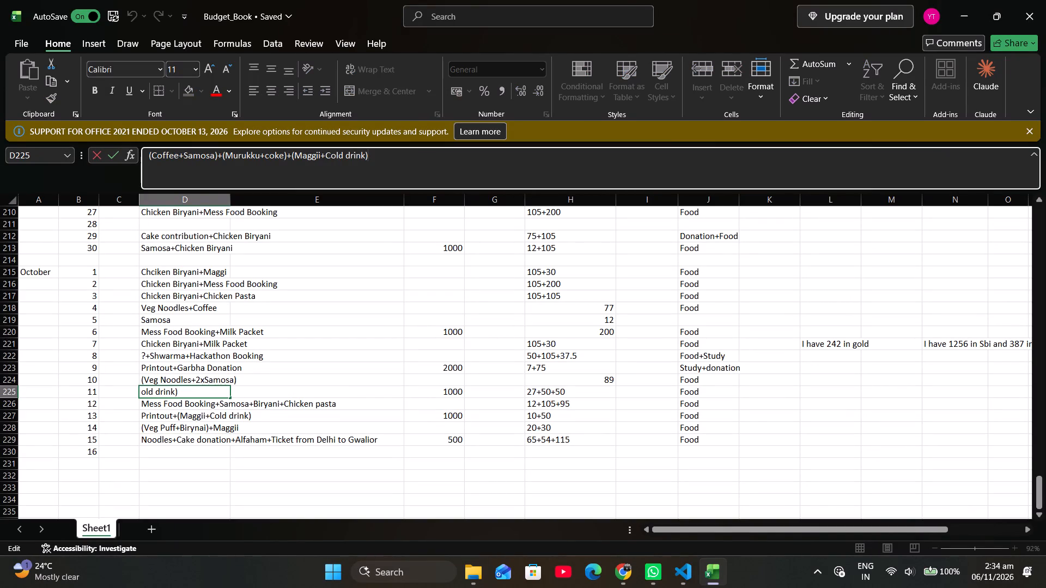
key(shift+plus)
text(Train ticket from T)
text(VC to)
key(space)
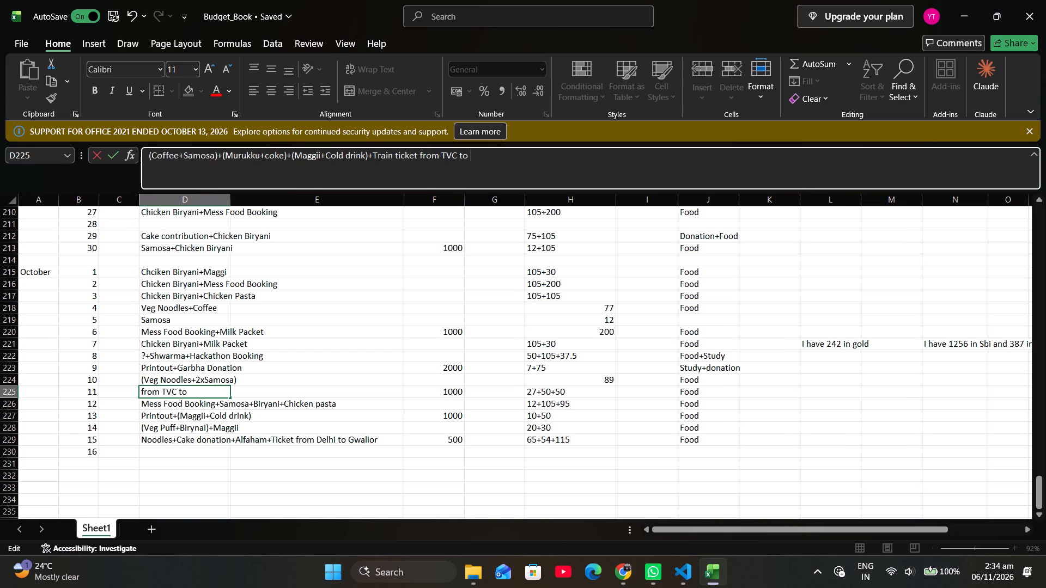
key(shift+h)
text(NM)
key(BackSpace)
key(BackSpace)
text(ZM)
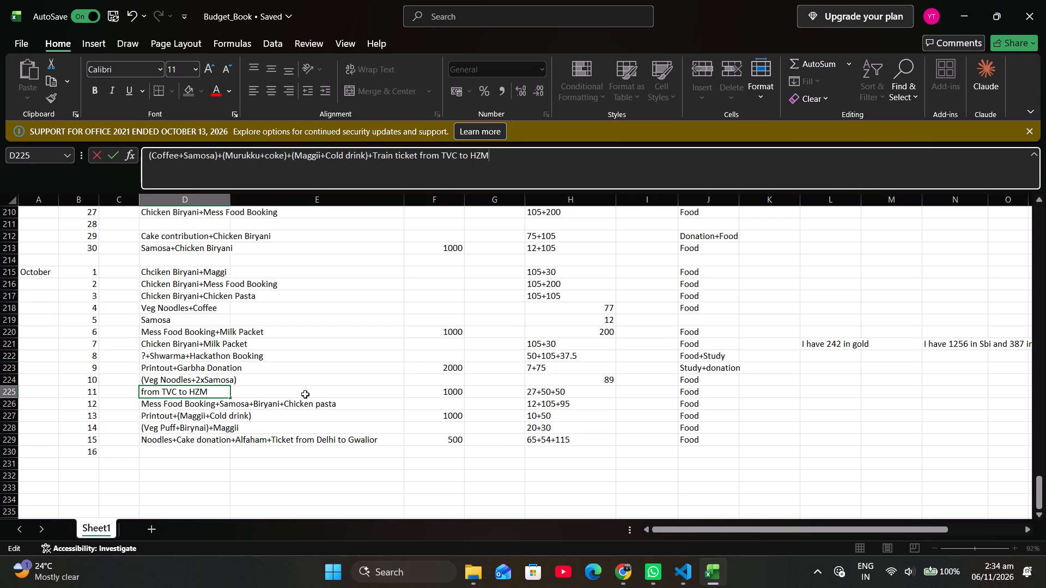
Append +2671 to the October 11 expenses in H225.
click(561, 392)
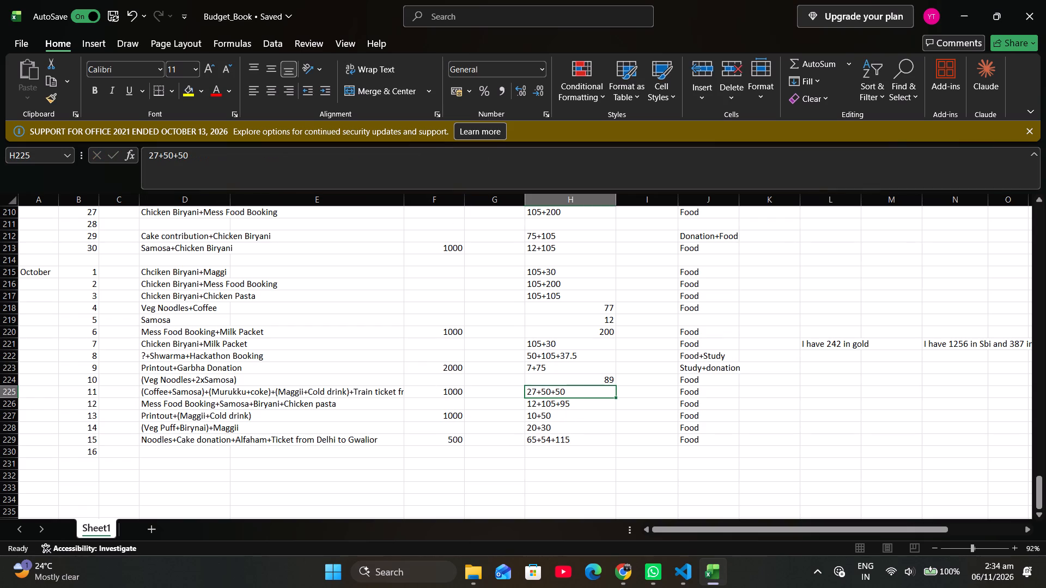
click(198, 157)
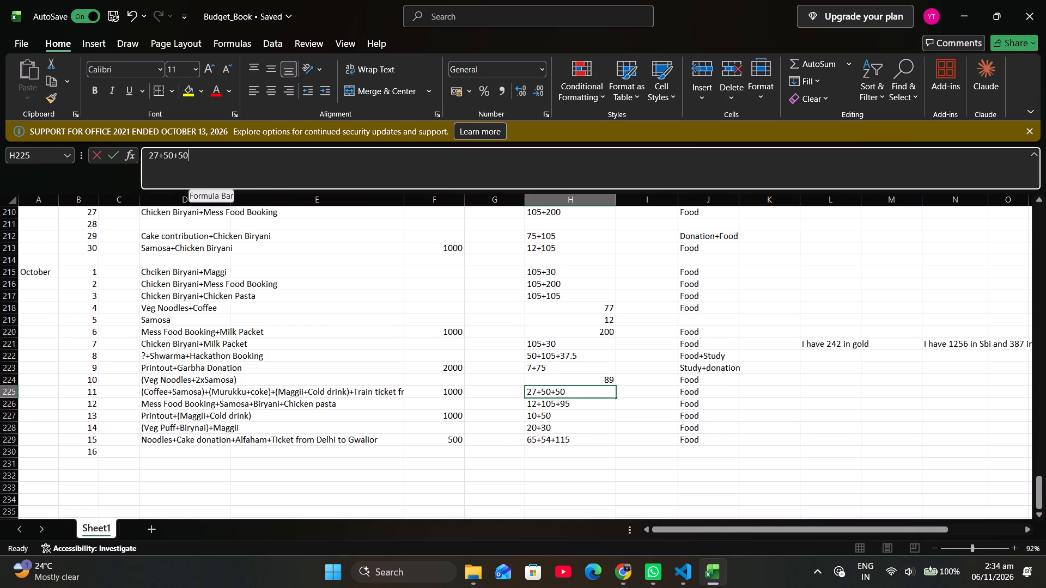
key(shift+plus)
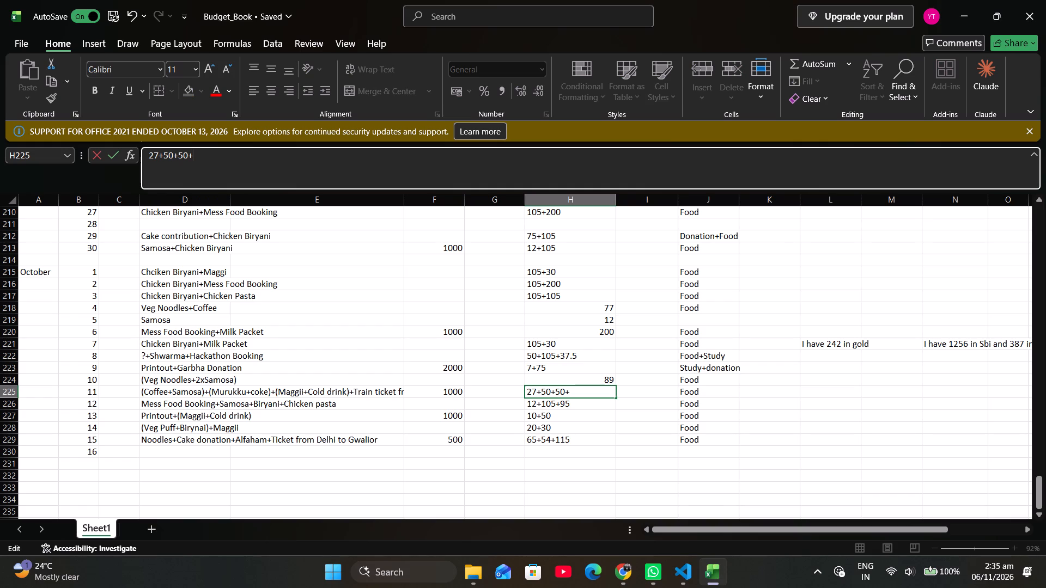
text(2671)
Append +289 to the October 15 expenses in H229.
click(200, 442)
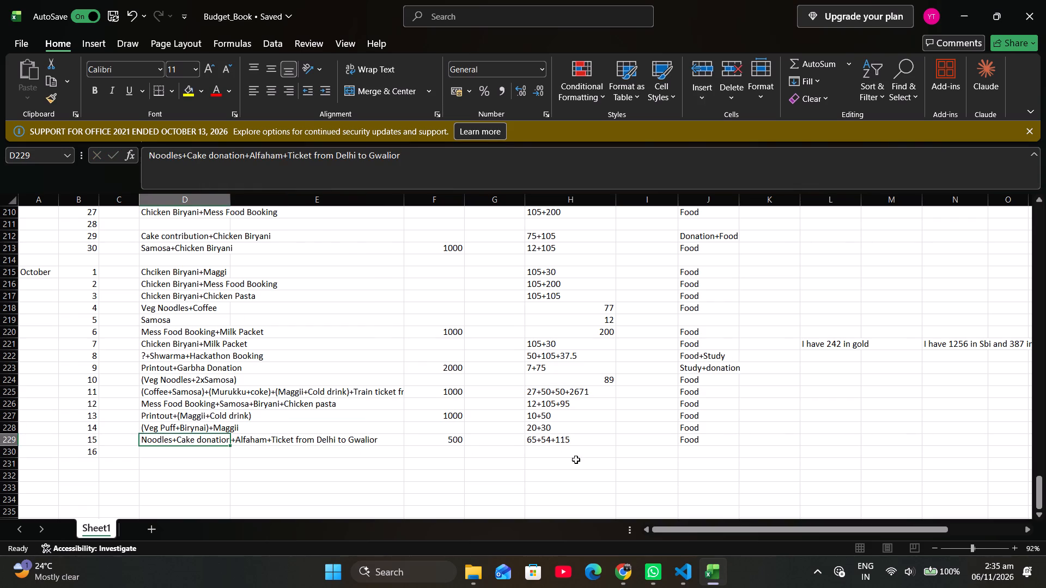
click(581, 437)
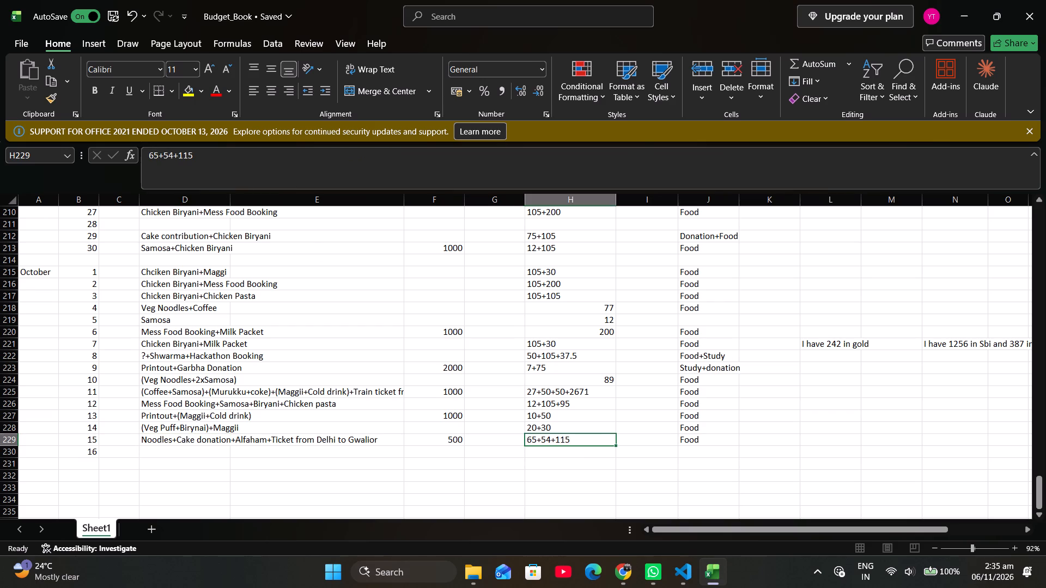
click(223, 157)
text(+289)
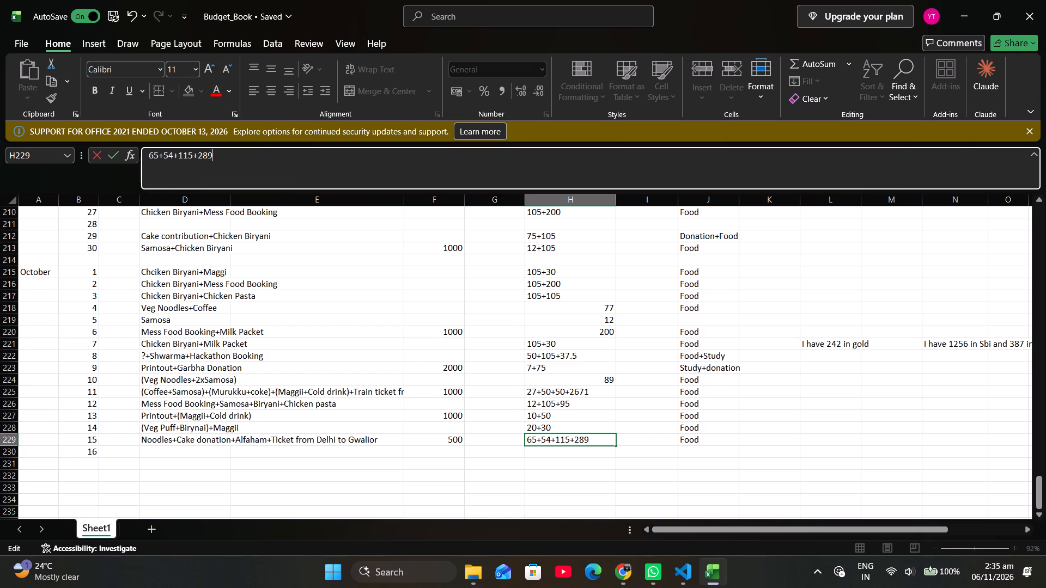
Start the October 16 entry with the description "Samosa+" in D230 and 1000 in F230.
click(166, 452)
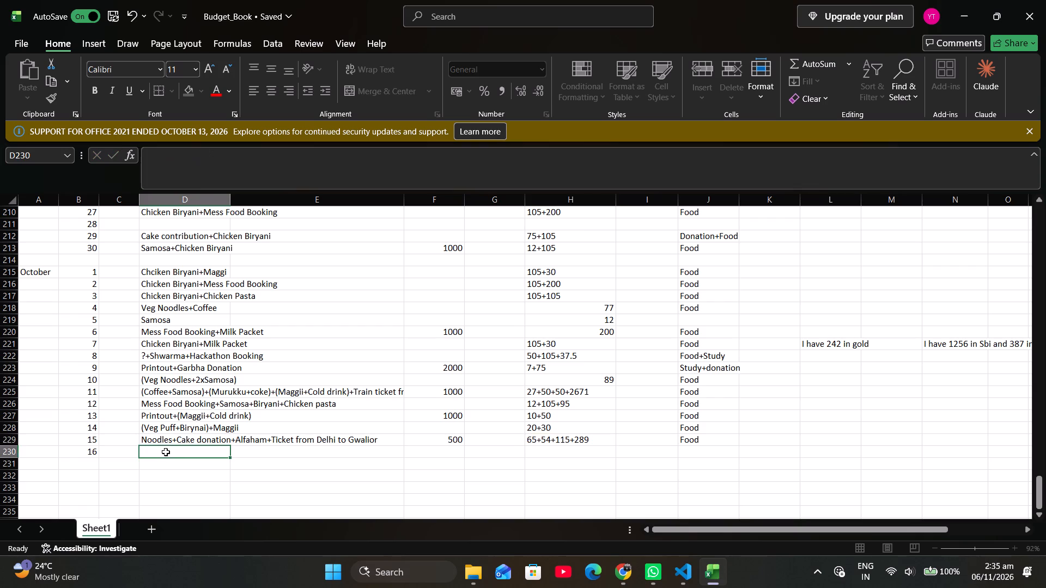
text(Sa)
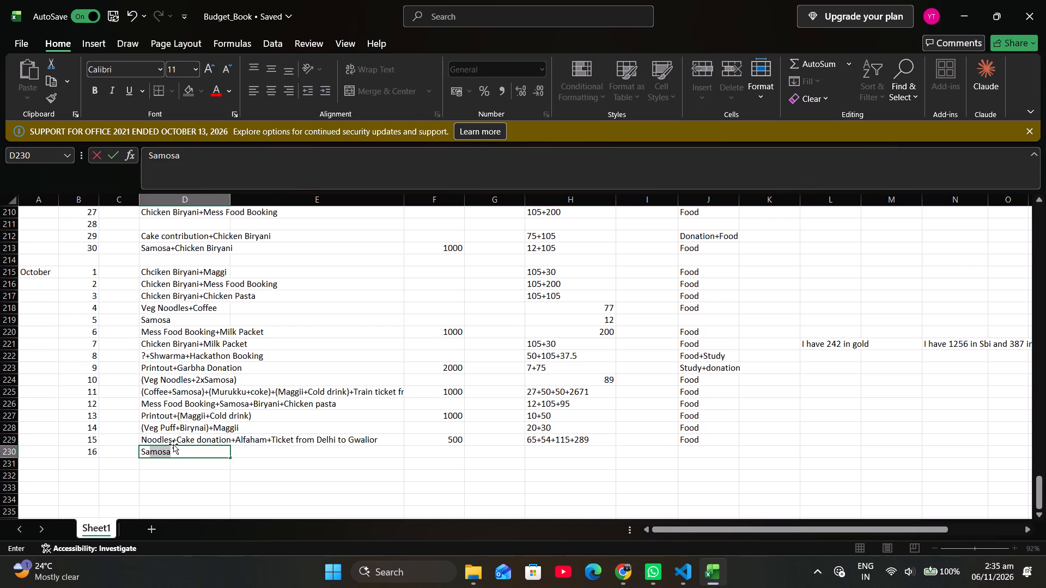
text(mosa)
key(shift+plus)
click(434, 452)
text(1000)
Extend the October 16 description in D230 so it reads "Samosa+Biryani+Printout+Veg Noodles".
click(194, 452)
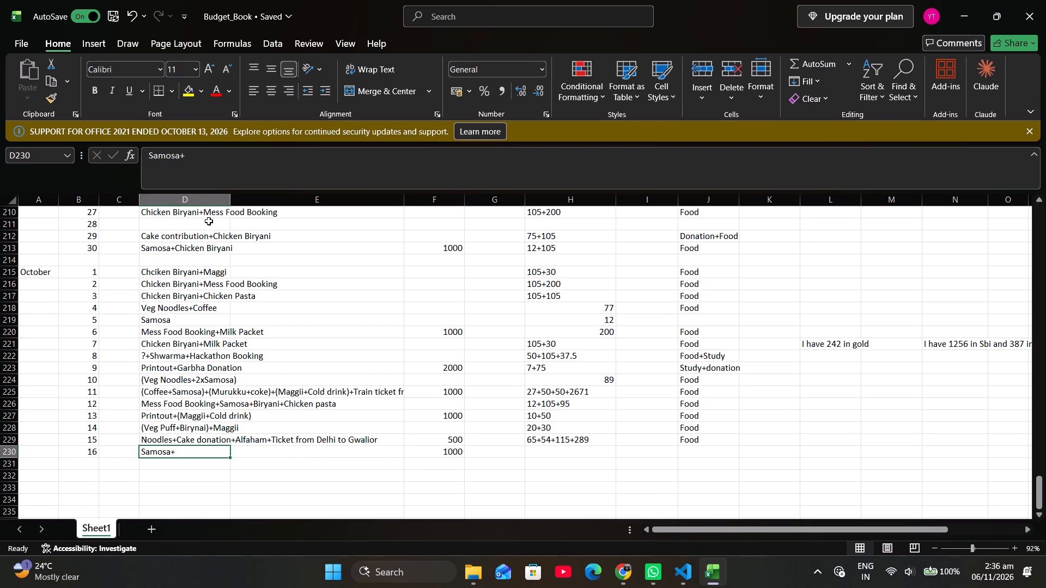
click(197, 151)
text(Birynai)
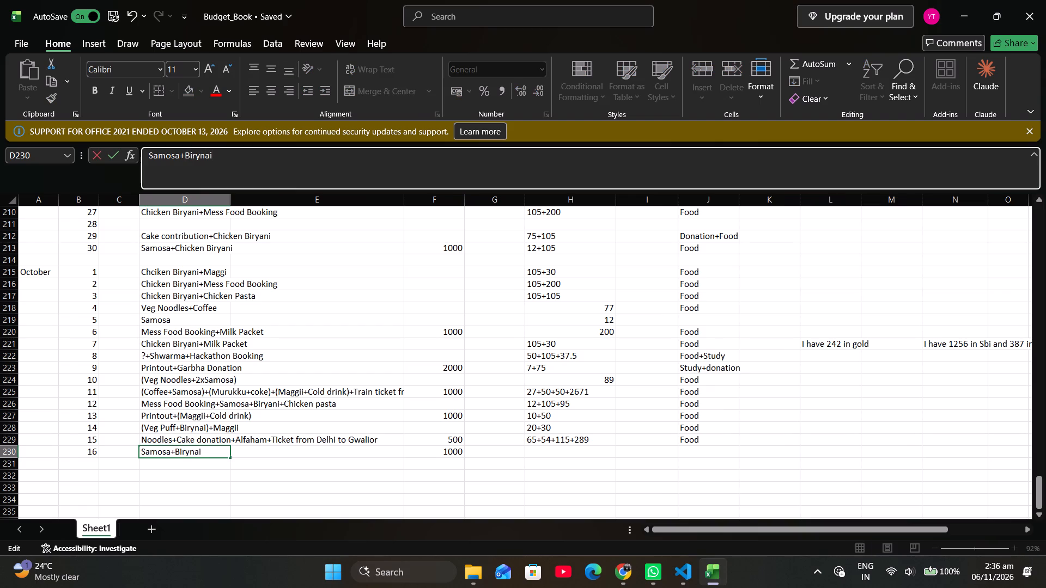
key(BackSpace)
key(BackSpace)
key(BackSpace)
text(ani+)
text(Printout)
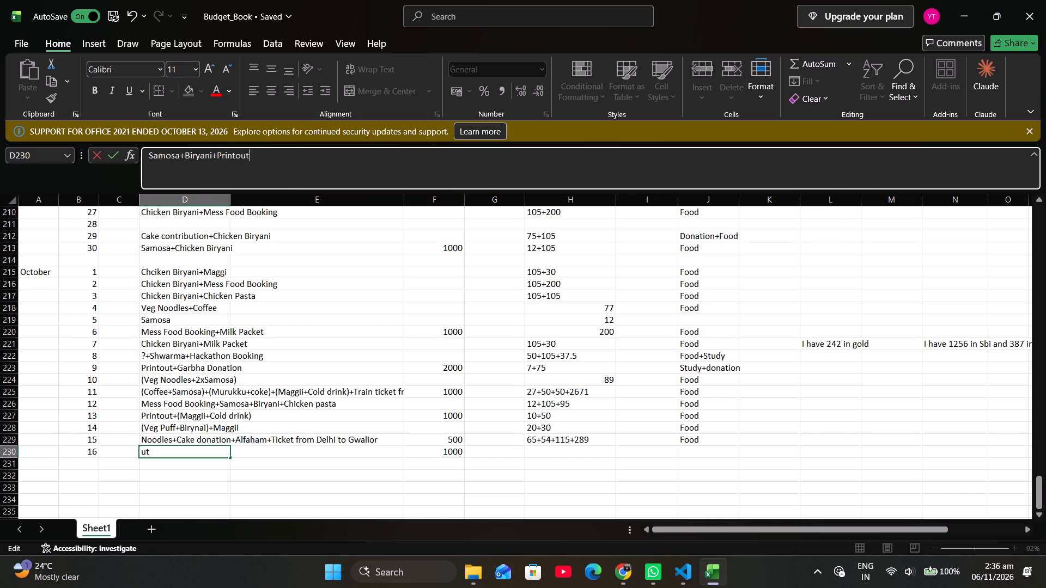
key(shift+plus)
text(Veg Noodles)
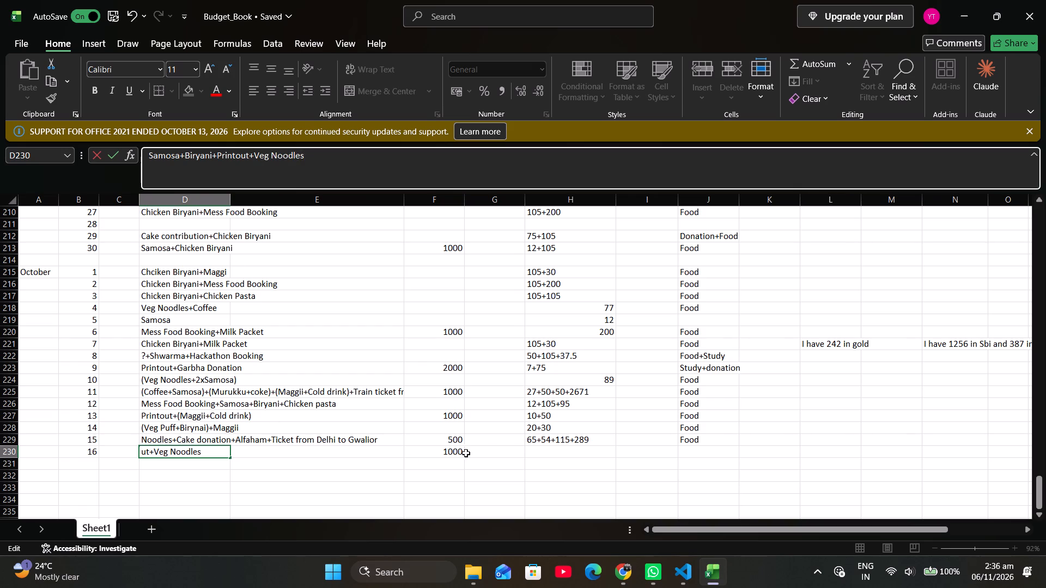
Enter the October 16 expenses as 12+12+105+60 in H230.
click(540, 450)
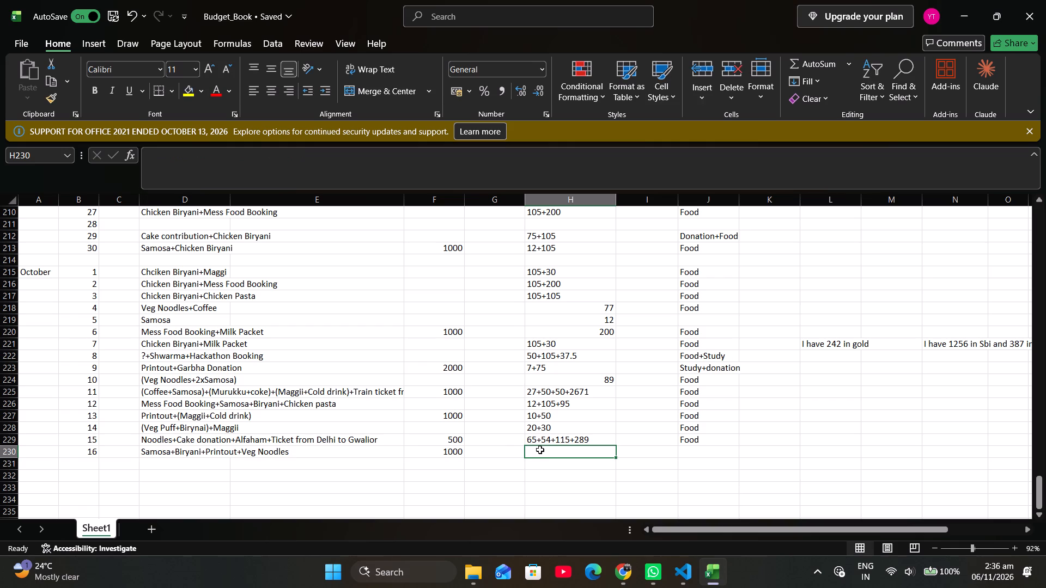
text(12)
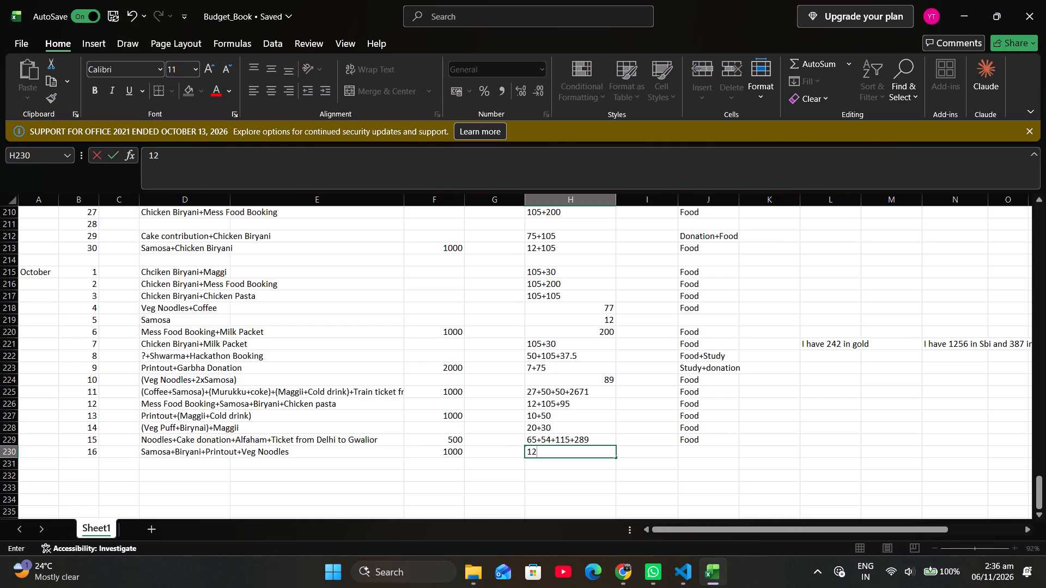
key(shift+plus)
text(12+)
text(105+)
text(60)
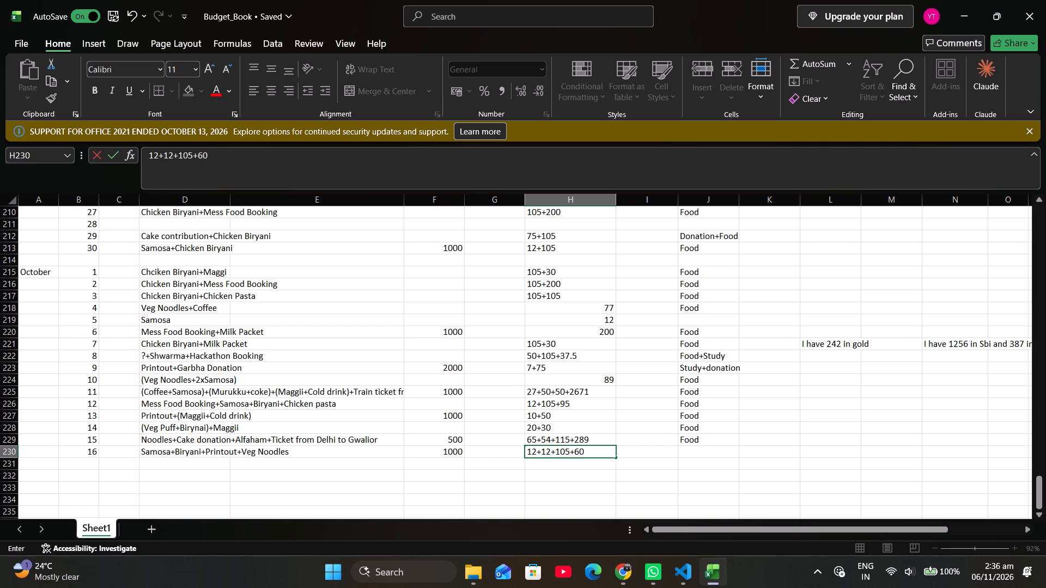
Append "+Travel" to the Food categories of October 15 in J229 and October 11 in J225.
click(698, 440)
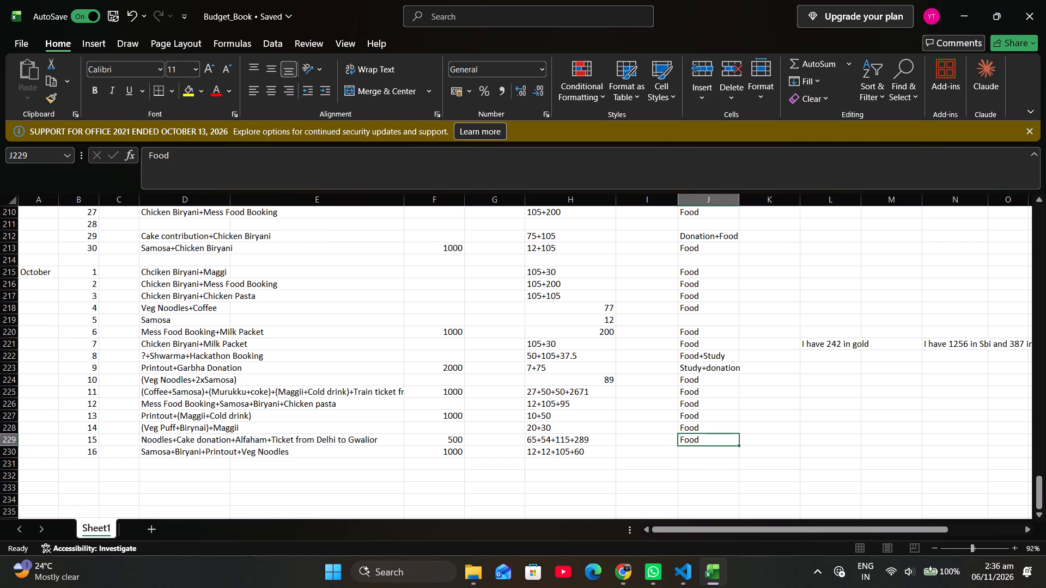
click(233, 152)
text(+Travel)
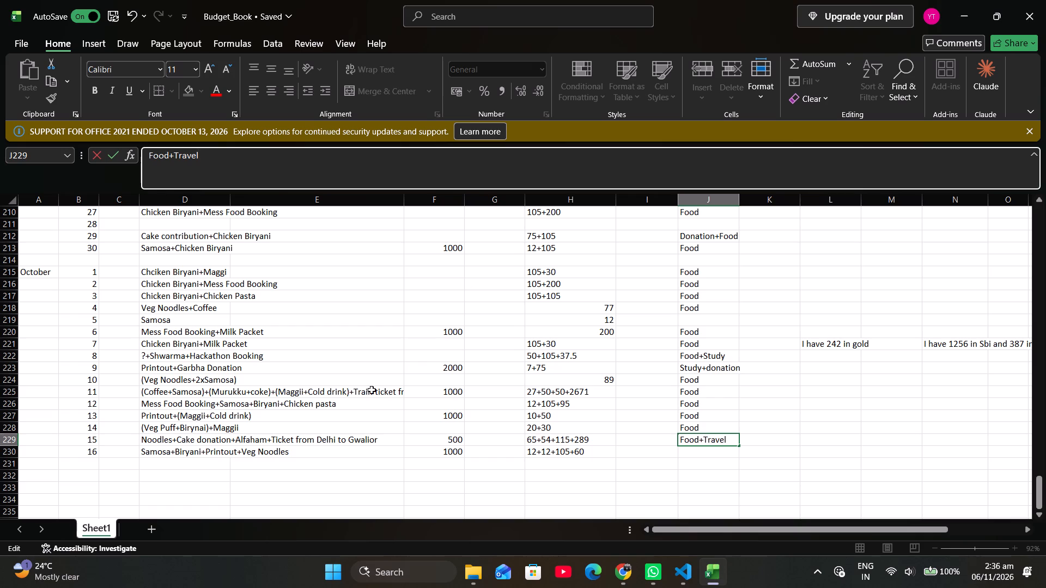
click(698, 396)
click(209, 158)
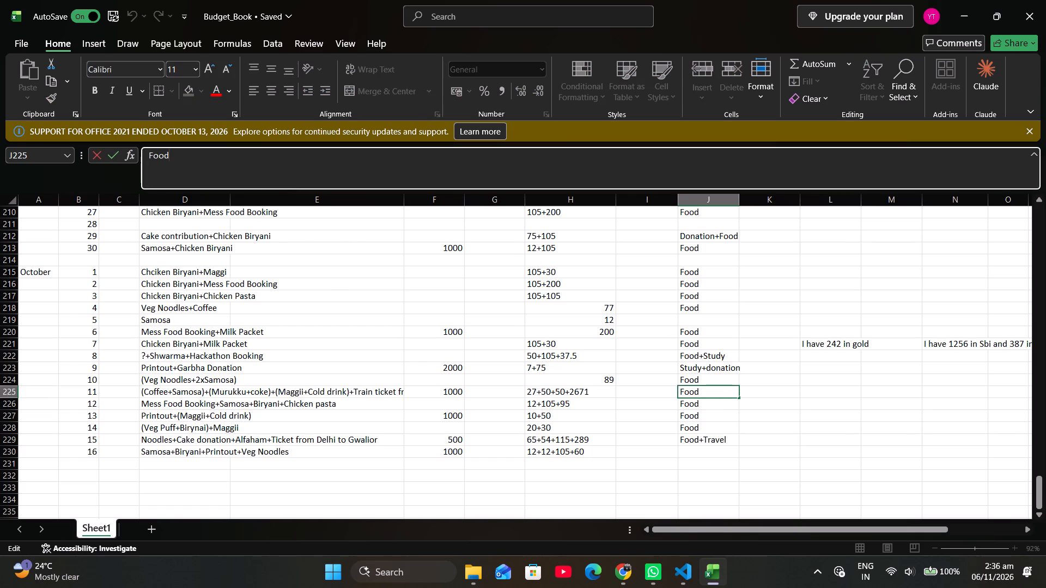
text(+Travel)
Enter the October 16 category as Food+study in J230.
click(704, 452)
text(Food+study)
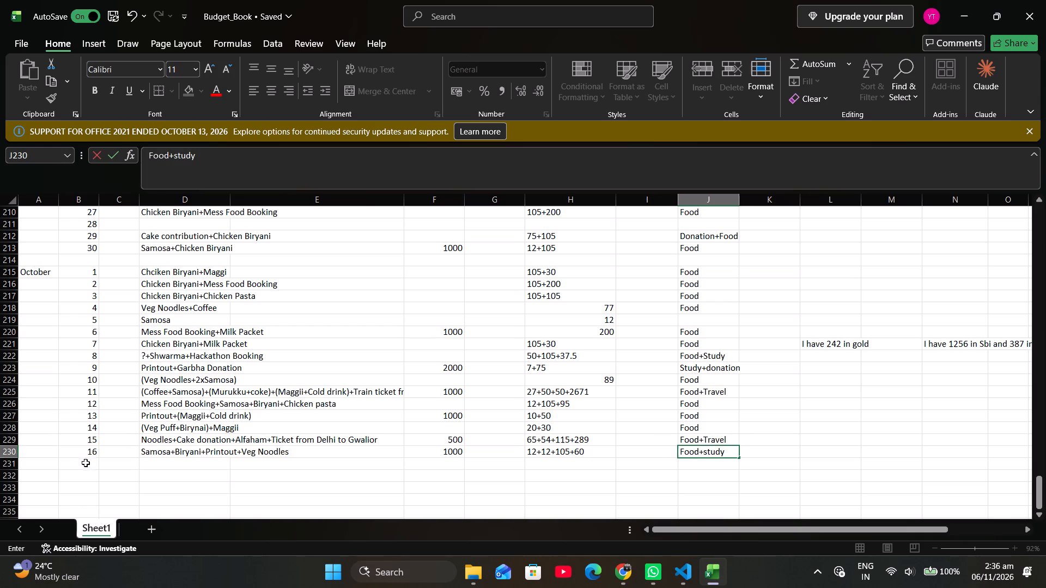
Add the day number 17 in B231 below the October 16 entry.
click(87, 462)
text(17)
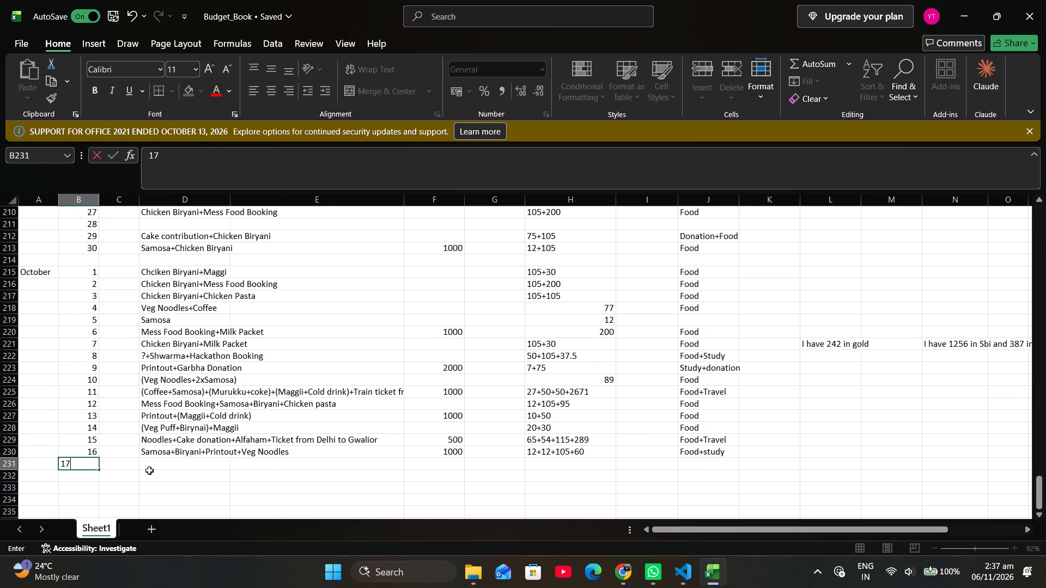
Enter the October 17 description in D231, beginning with "Detergent and pasta and".
click(172, 465)
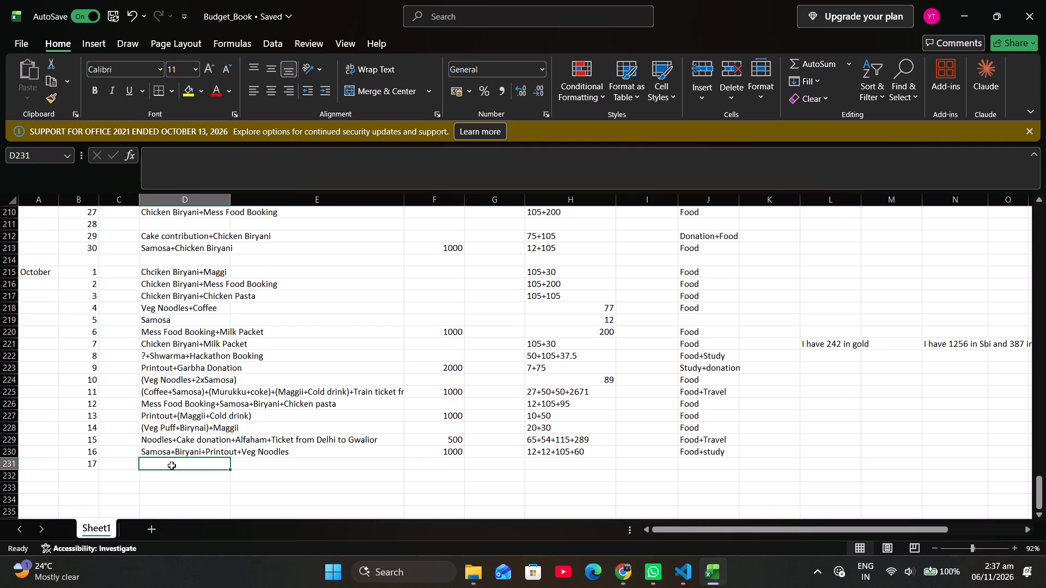
text(Detergent and)
key(space)
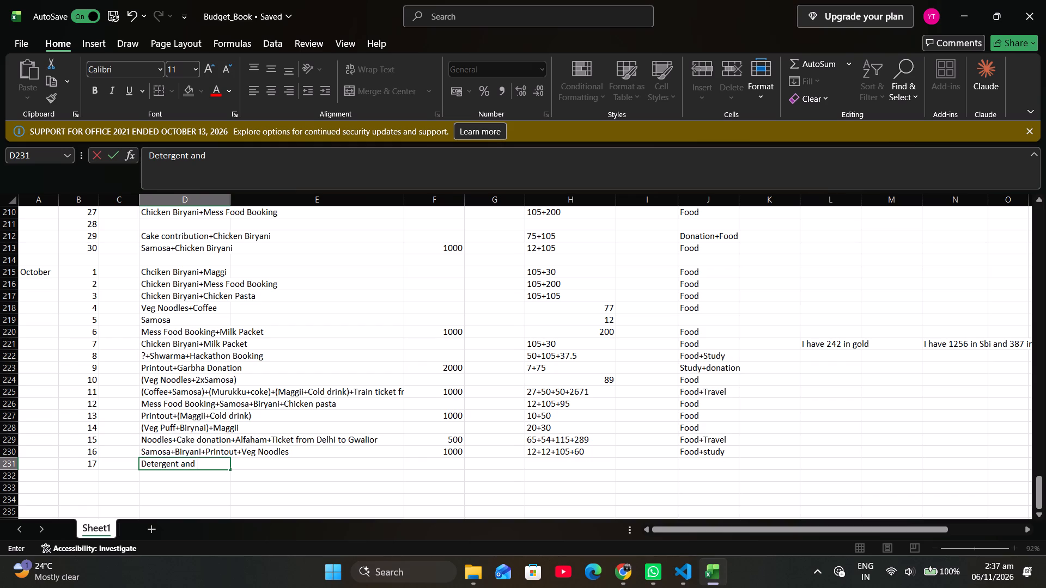
text(ps)
key(BackSpace)
text(asta and)
key(space)
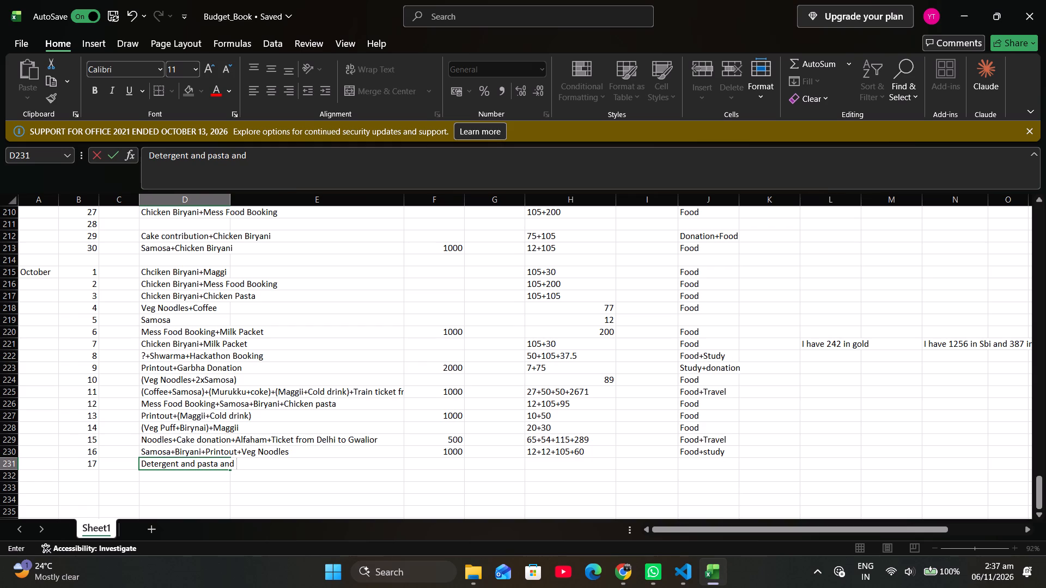
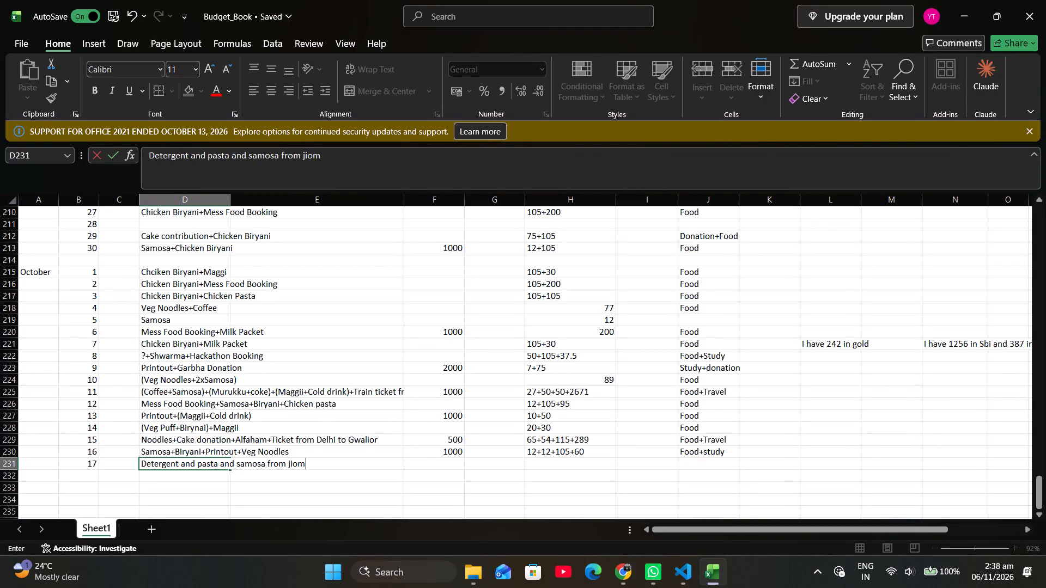
Enclose the October 17 description in D231 in parentheses so it reads "(Detergent and pasta and samosa from jiomart)".
key(shift+parenright)
key(Left)
key(Left)
key(Left)
key(Left)
key(Left)
key(Left)
key(Left)
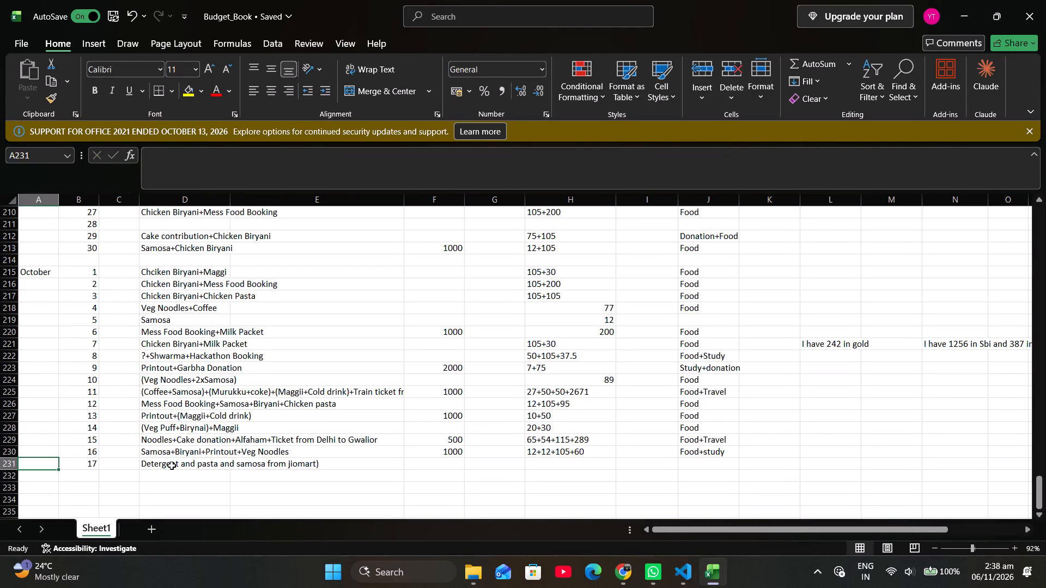
key(Right)
key(Right)
key(Right)
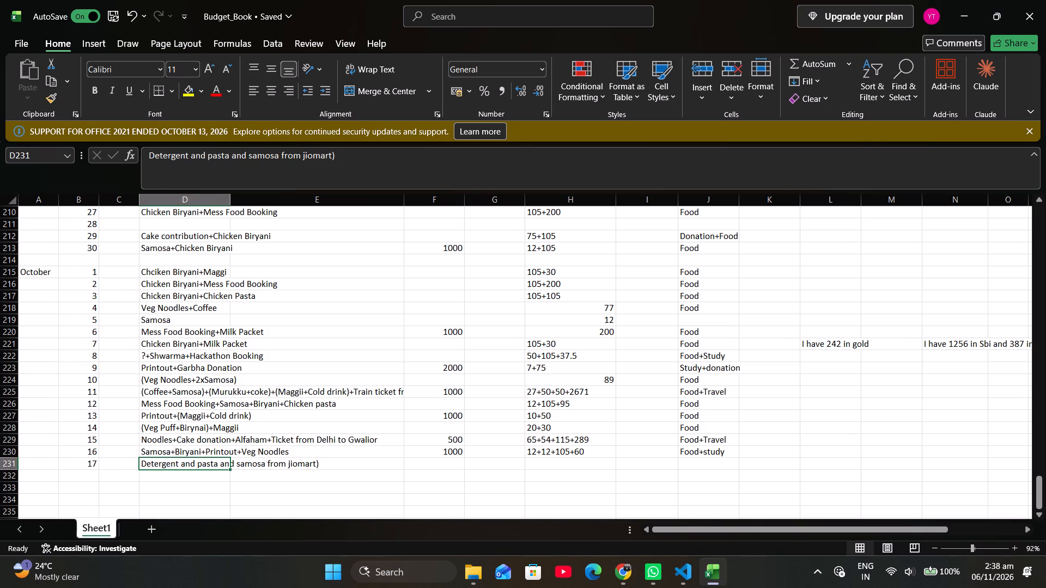
click(150, 153)
key(shift+parenleft)
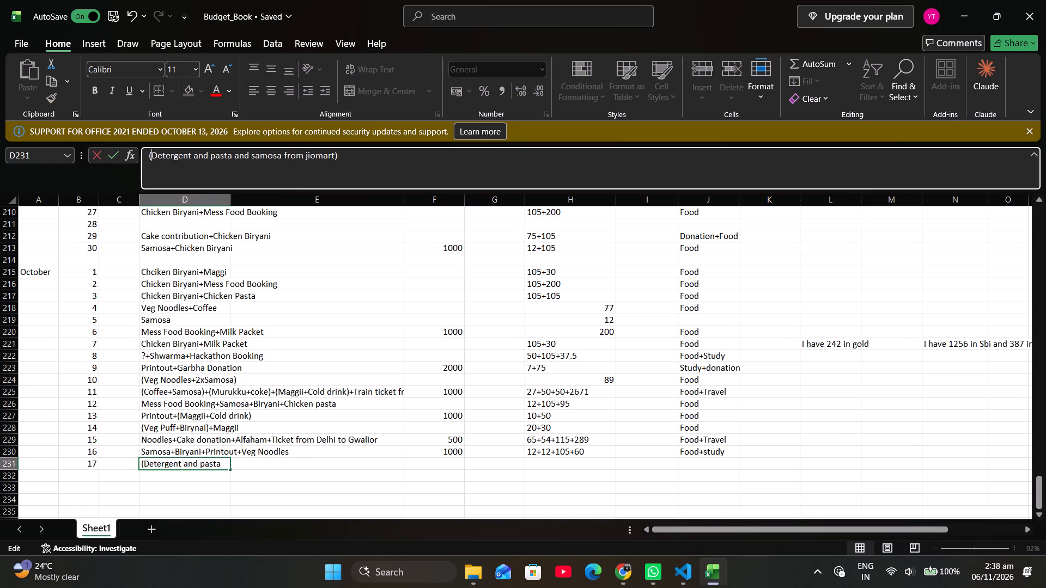
Append "+(Biryani+samosa)Maggii" to the October 17 description in D231.
click(350, 158)
key(shift+plus)
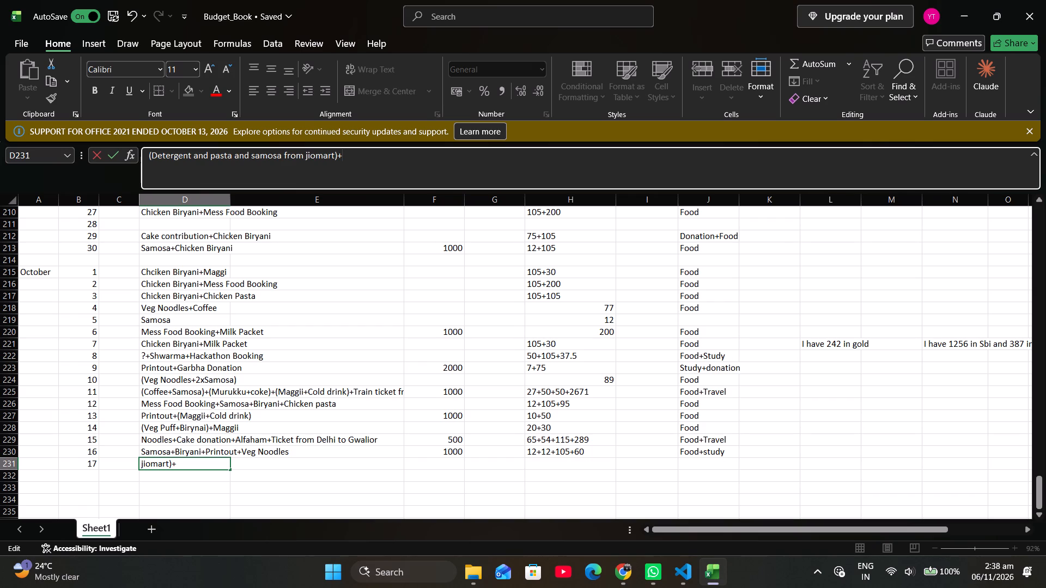
text(Biryani)
text(+samosa)
key(shift+parenright)
key(Left)
key(Left)
key(Left)
key(Left)
key(Left)
key(Left)
key(Left)
key(Left)
key(Left)
key(Left)
key(Left)
key(Left)
key(Left)
key(Left)
key(Left)
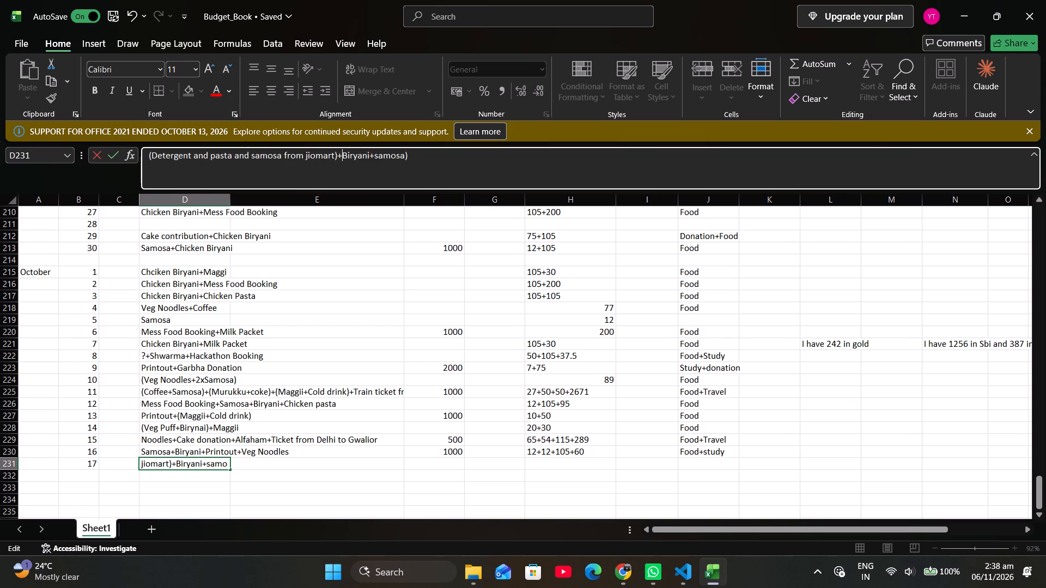
key(shift+parenleft)
key(Right)
key(Right)
key(Right)
key(Right)
key(Right)
key(Right)
key(Right)
key(Right)
key(Right)
key(Right)
key(Right)
key(Right)
key(Right)
key(Right)
key(Right)
key(Right)
key(Right)
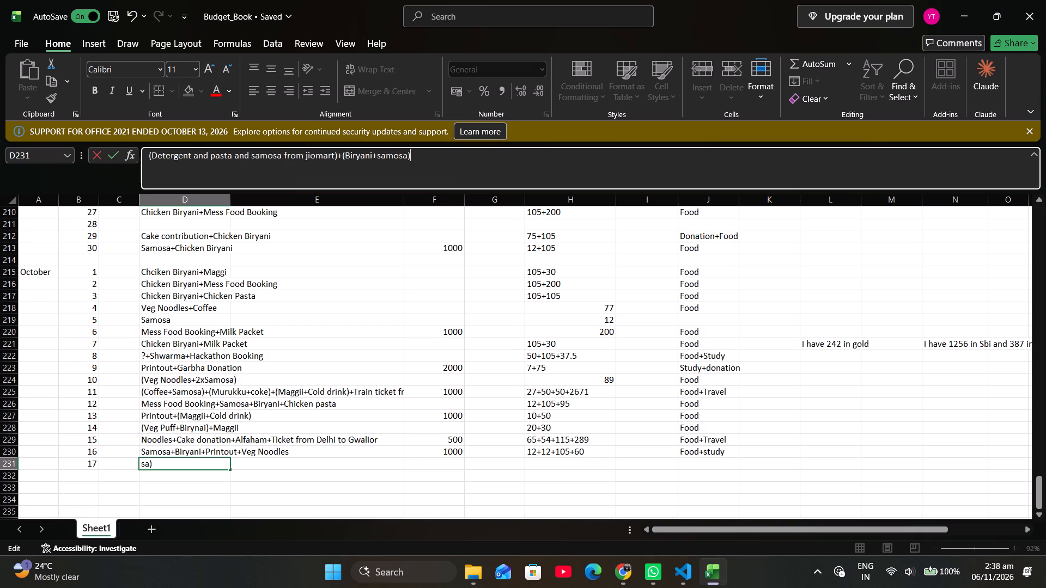
text(Maggii)
Enter the October 17 amounts 234+117+30 in F231 and move them to H231.
click(450, 463)
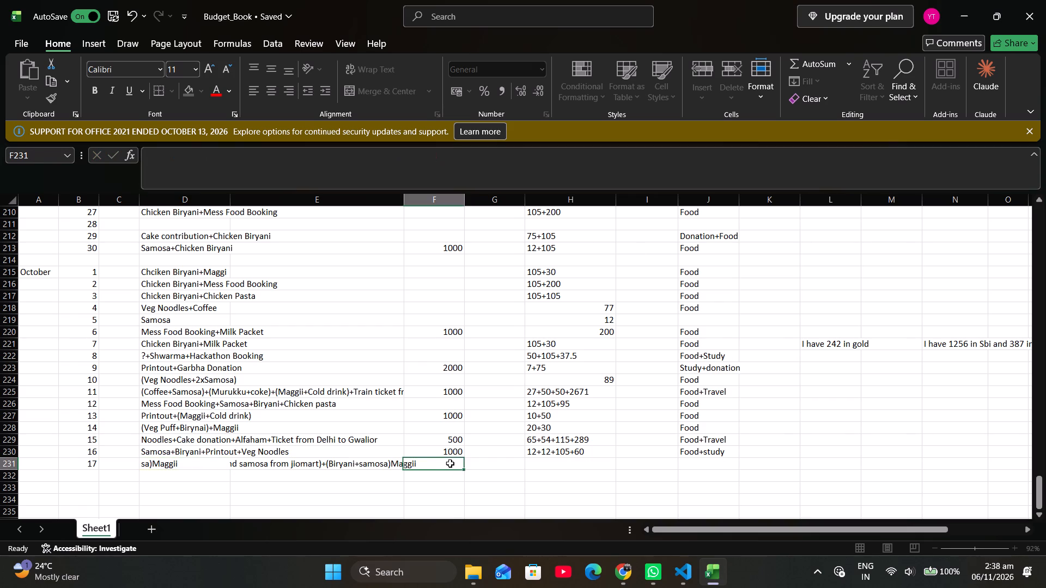
text(234)
key(shift+plus)
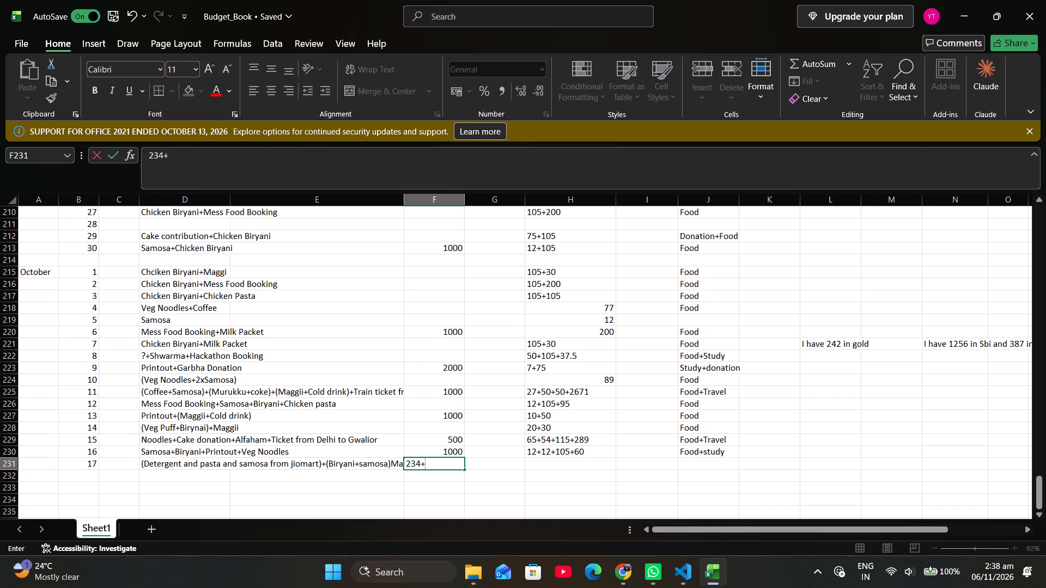
text(117+30)
triple_click(452, 463)
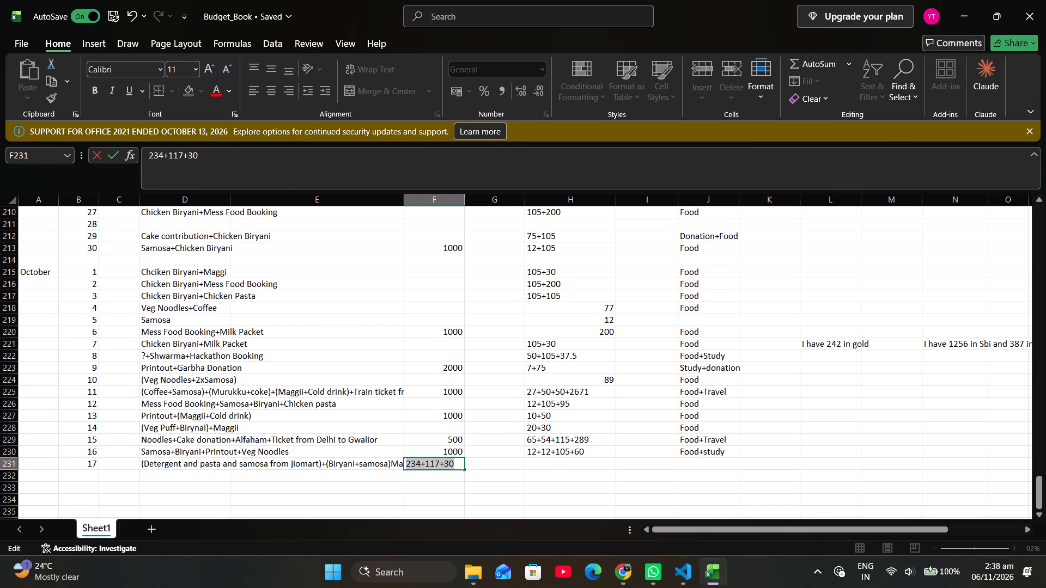
key(ctrl+c)
key(ctrl+x)
click(567, 465)
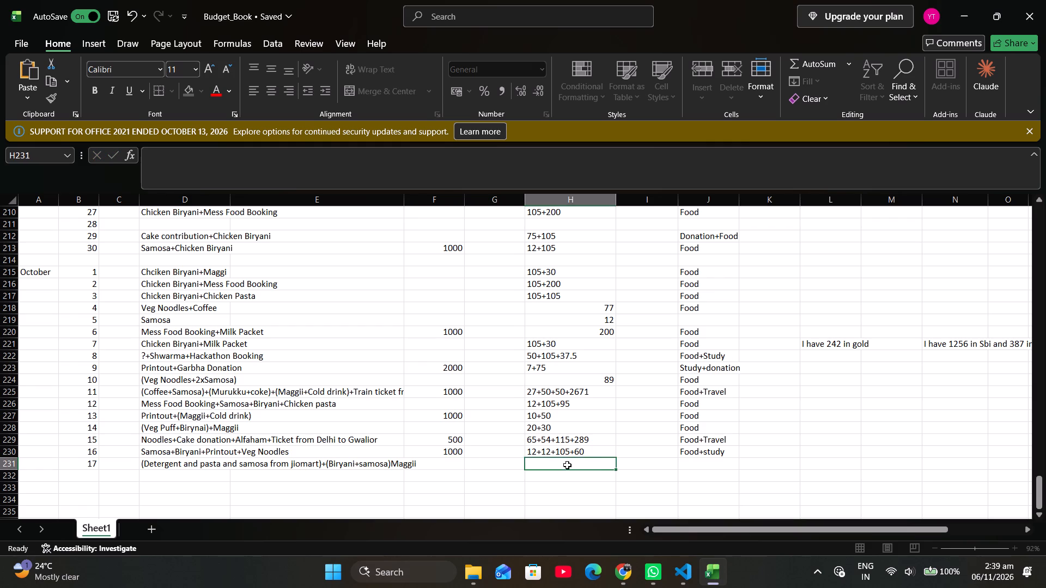
key(shift+v)
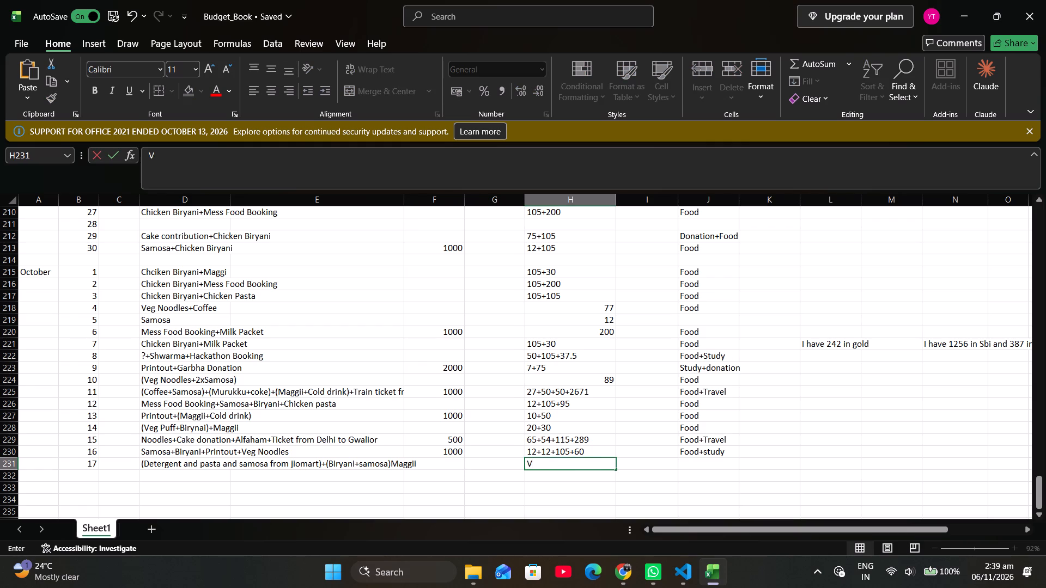
key(BackSpace)
key(ctrl+v)
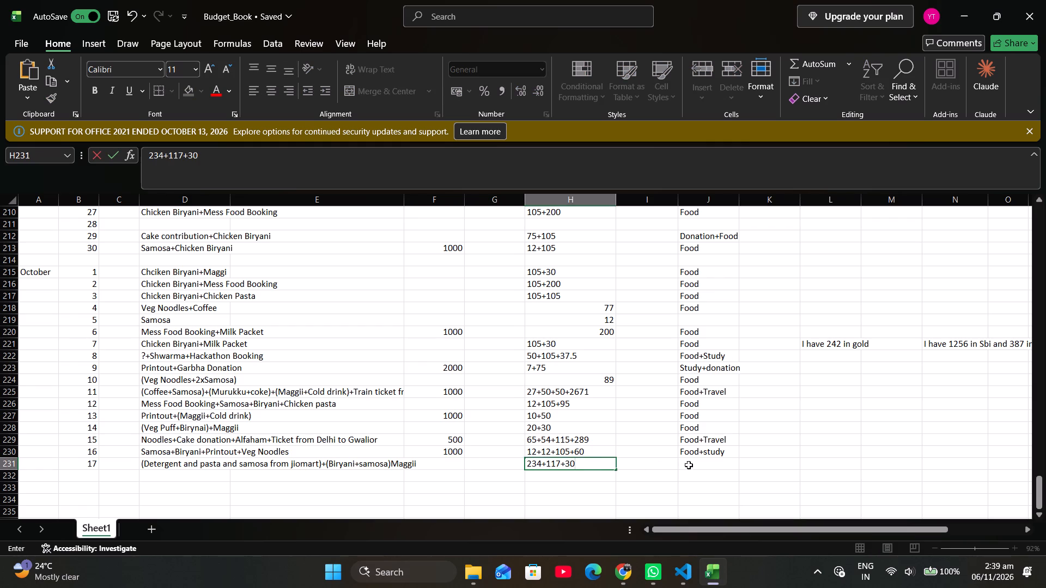
Enter the October 17 category as Food+General in J231.
click(703, 461)
text(Food)
text(+General)
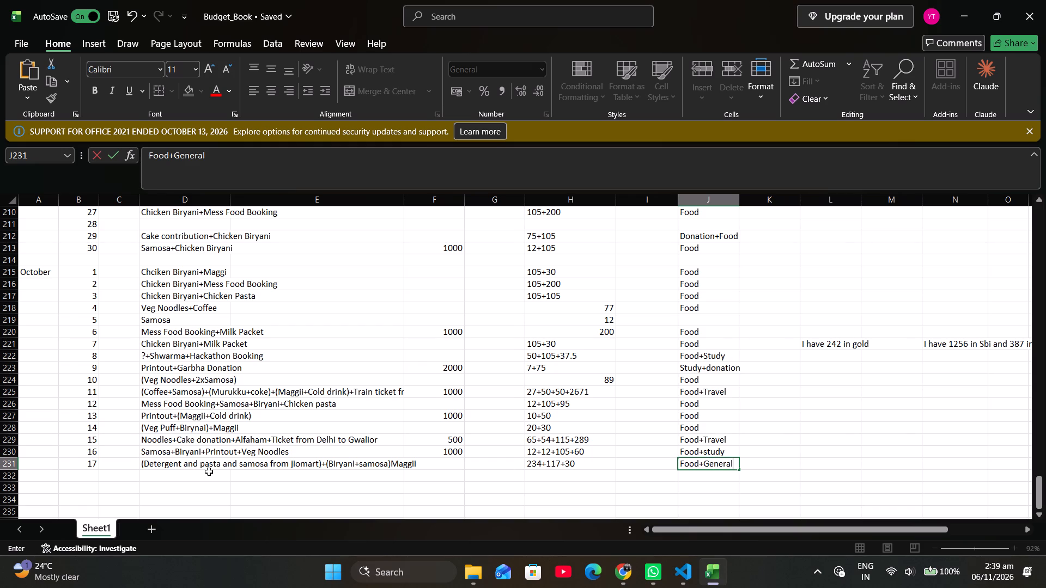
Add the day number 18 in B232 below the October 17 entry.
click(86, 475)
text(18)
Enter the October 18 description in D232 as "(Veg-Nodles+samosa)".
click(166, 473)
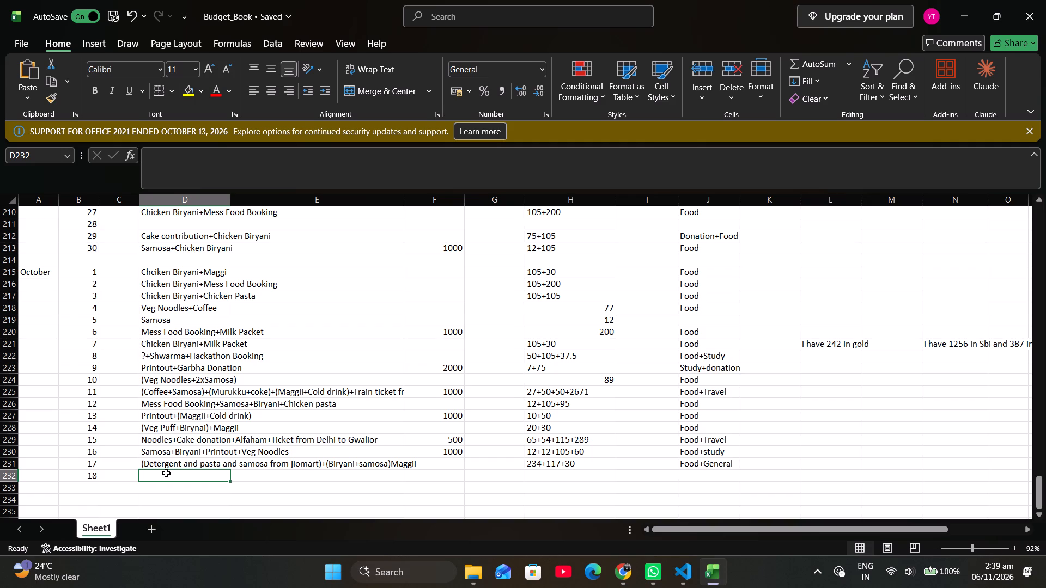
text(Veg)
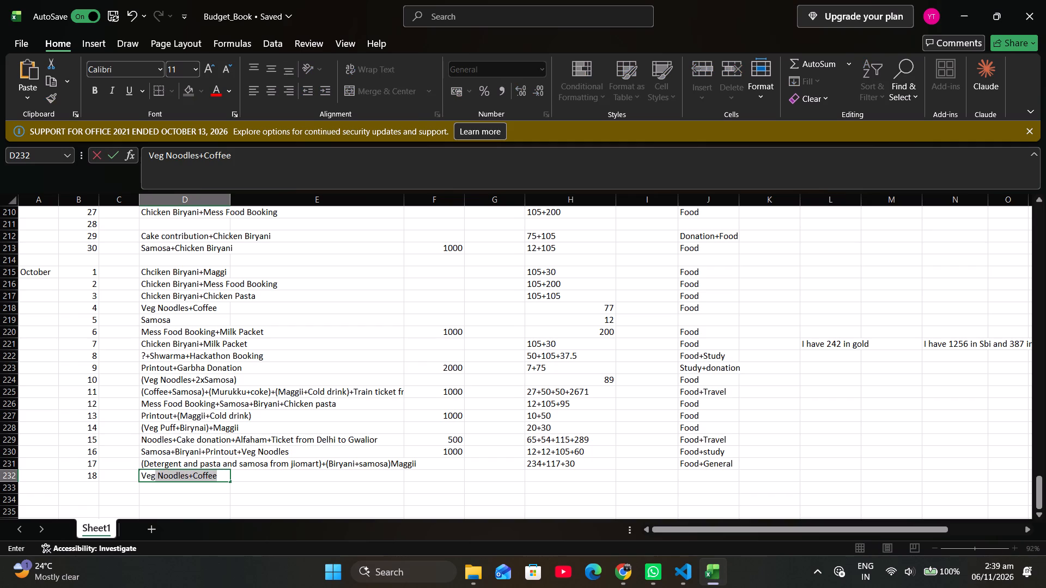
text(NOodles)
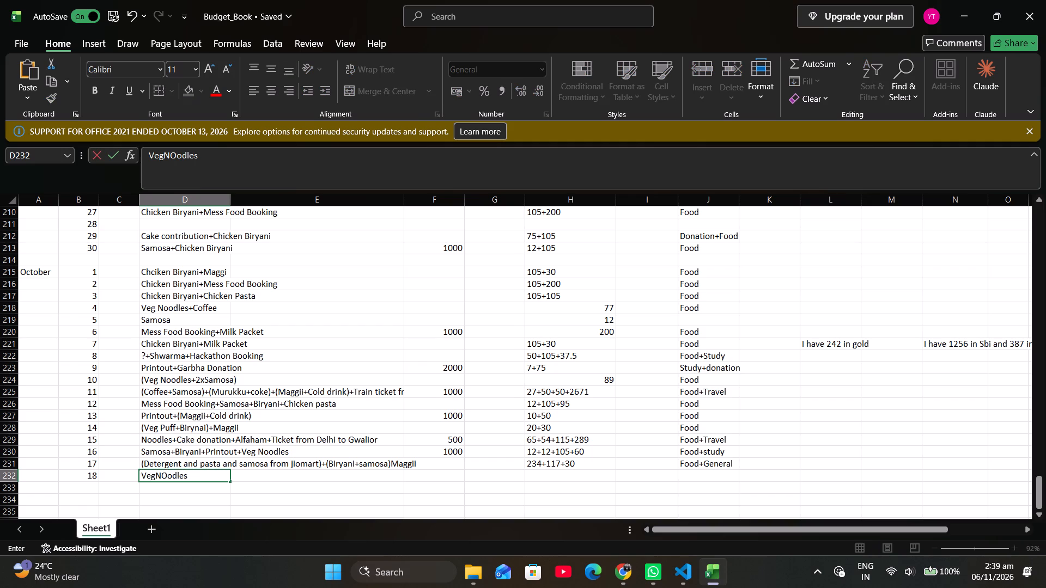
text(+sam)
text(osa)
key(shift+parenright)
key(Left)
key(Up)
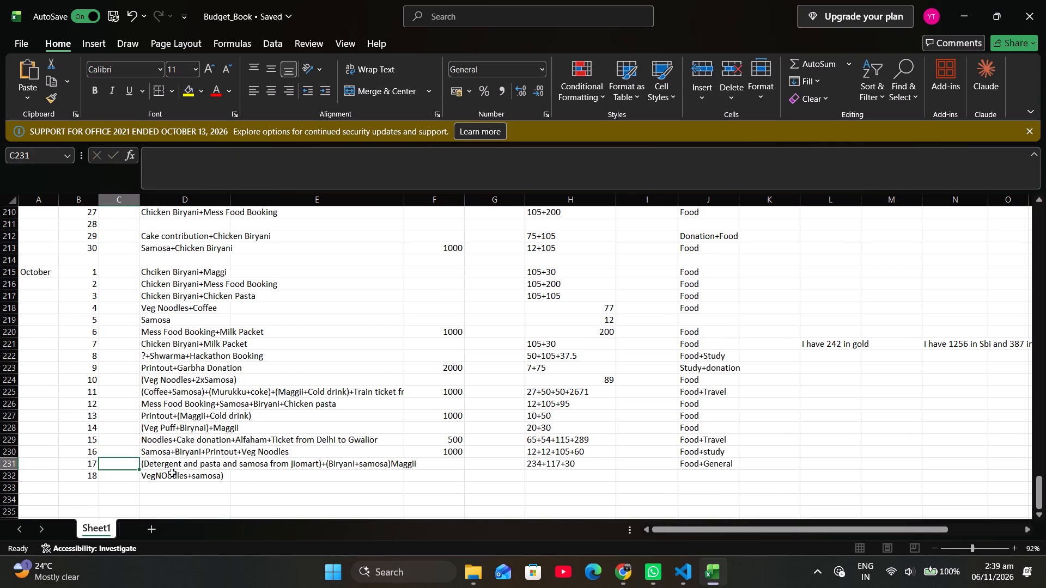
click(172, 475)
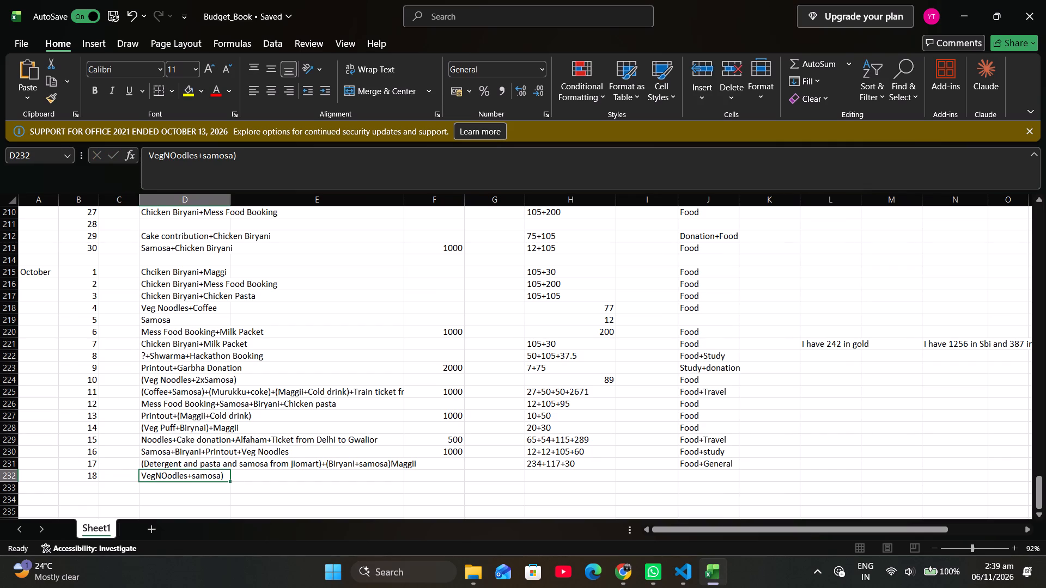
click(162, 154)
key(minus)
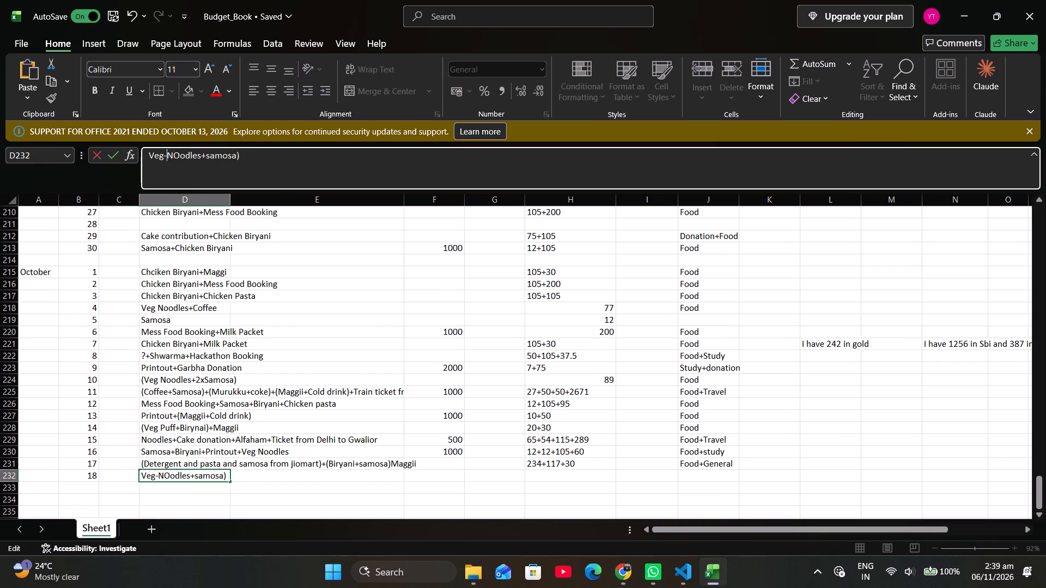
key(Right)
key(Right)
key(BackSpace)
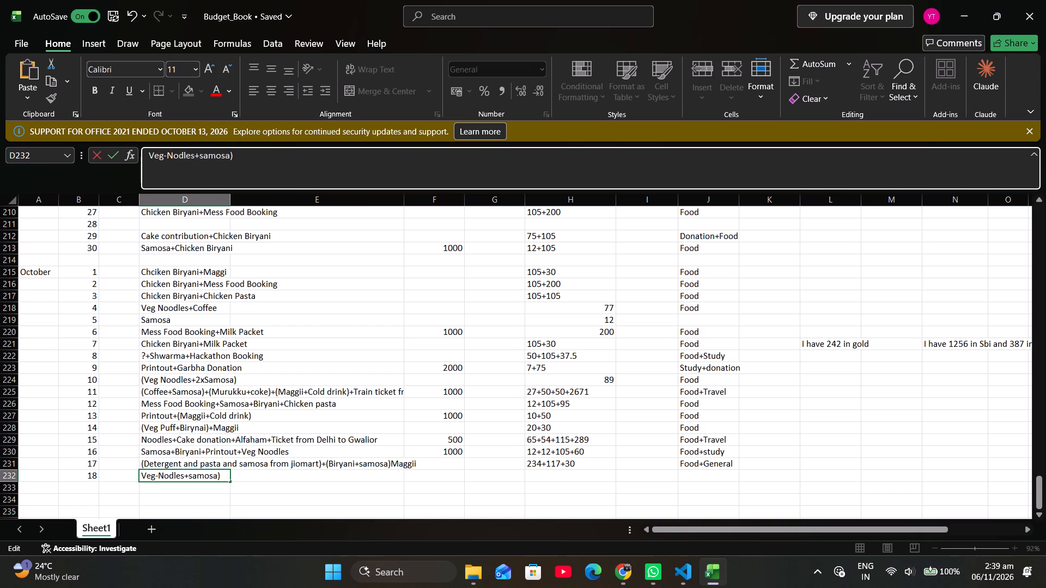
click(151, 156)
key(shift+parenleft)
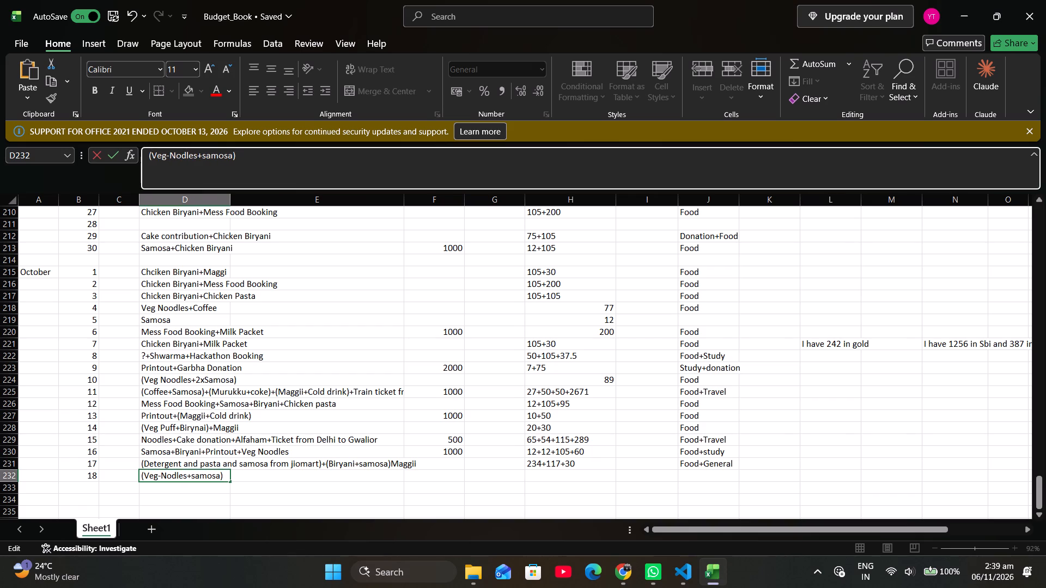
Append "+Mess-food booking" to the October 18 description in D232.
click(245, 155)
key(shift+plus)
text(Mess)
key(space)
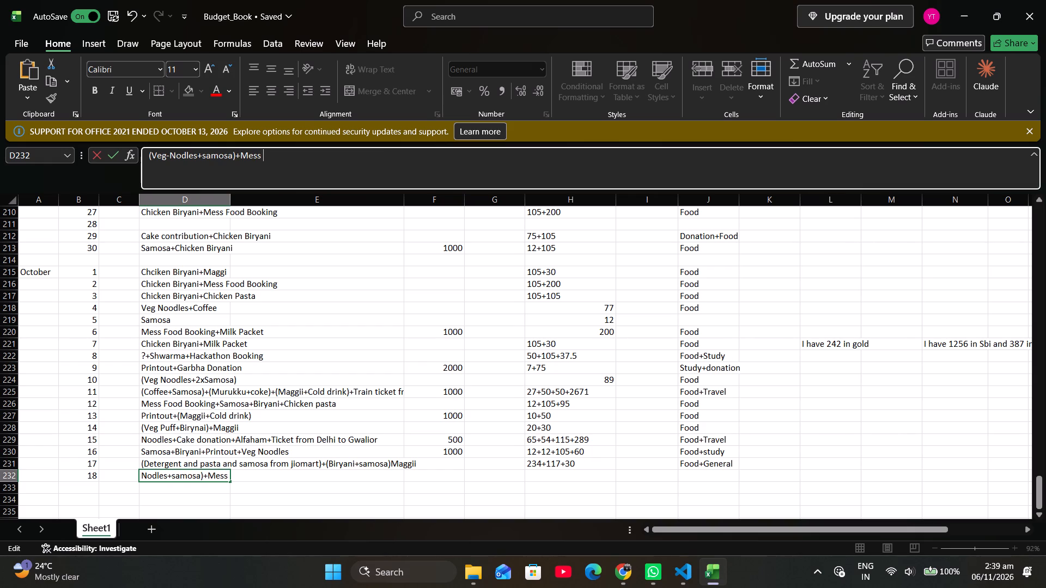
key(BackSpace)
key(0)
key(BackSpace)
key(shift+underscore)
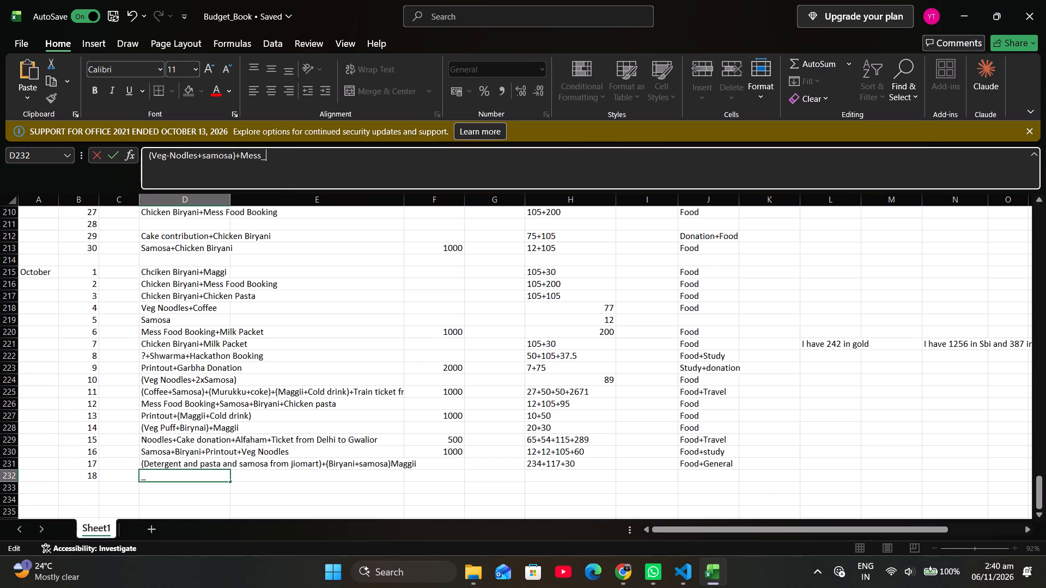
key(BackSpace)
text(-food booking)
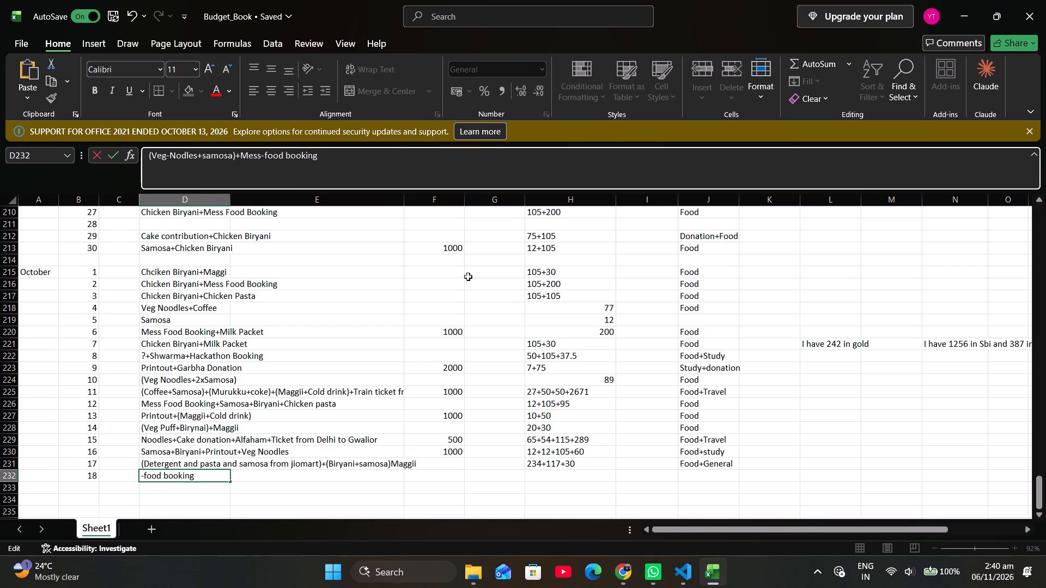
Enter the October 18 amount as 77+200 in H232 and its category as Food in J232.
click(556, 479)
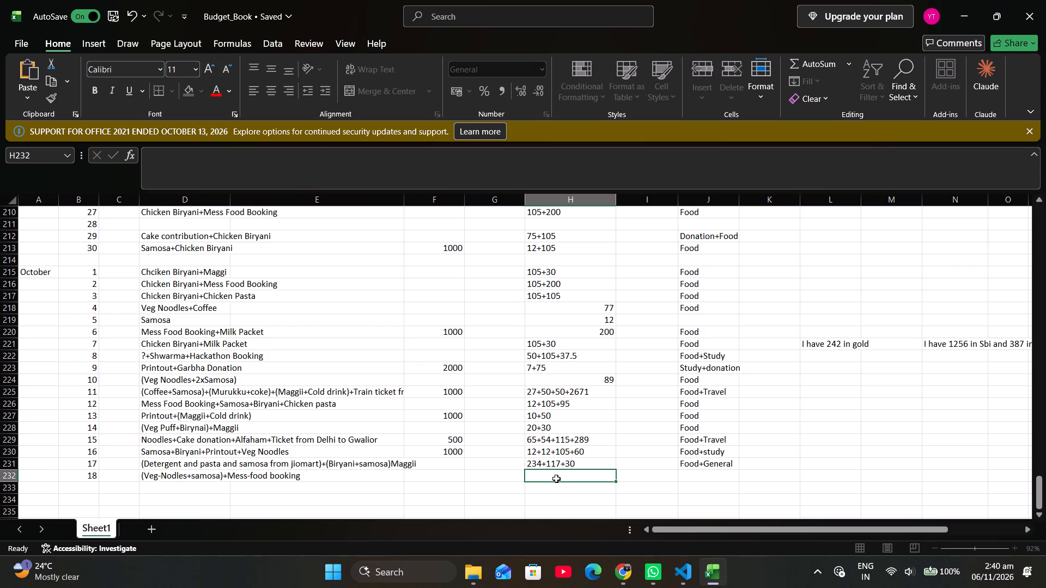
text(77)
text(+200)
click(688, 474)
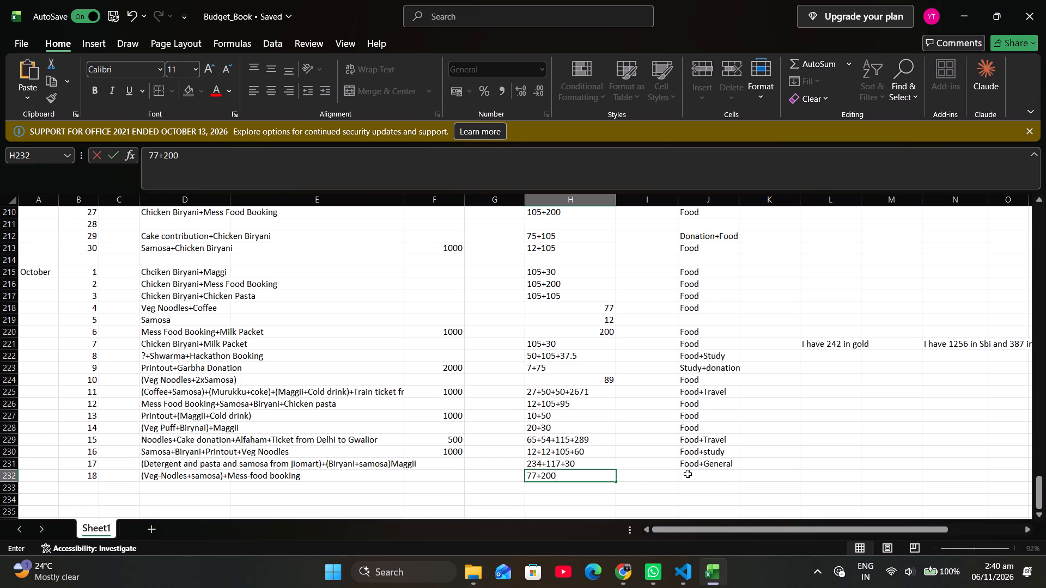
text(Food)
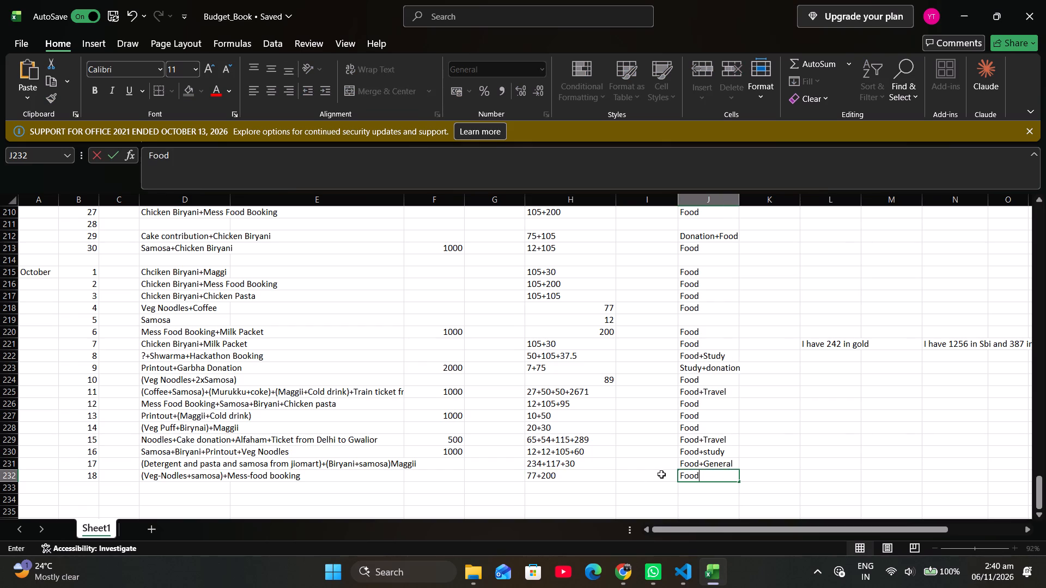
Add the day number 19 in B233 and begin its description in D233 with "Biryani+".
click(85, 482)
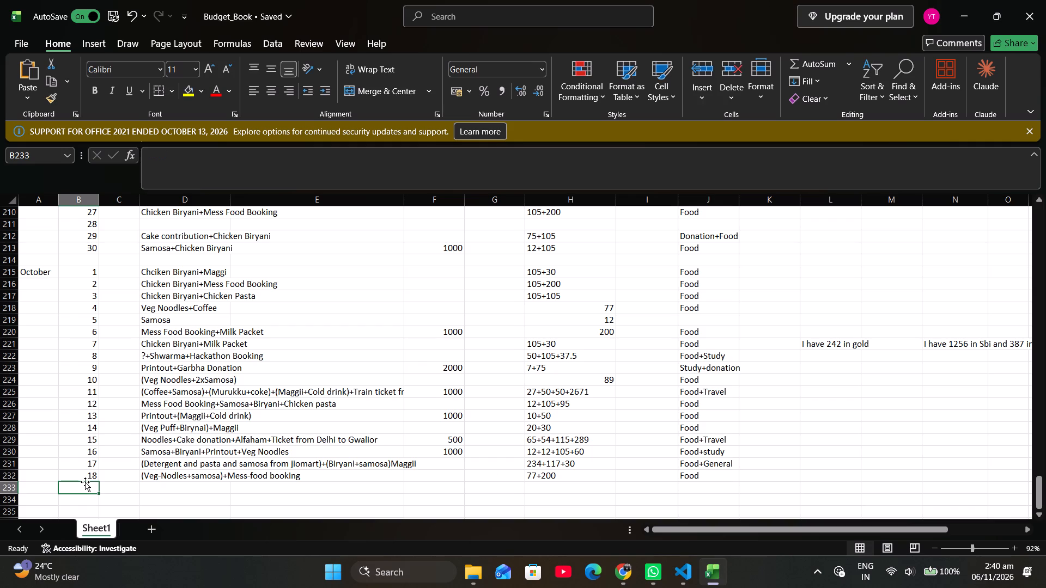
text(19)
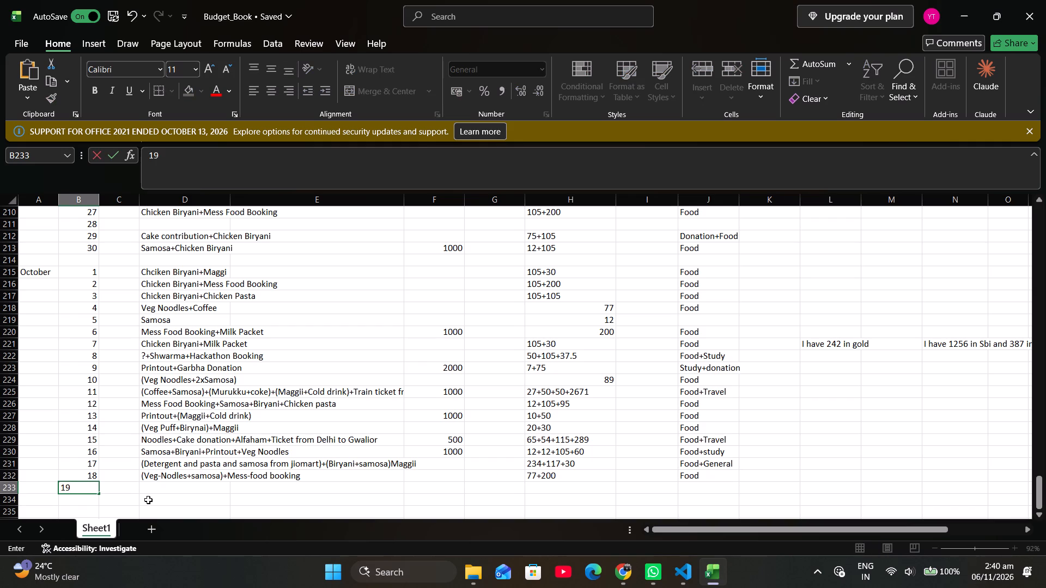
click(176, 486)
text(Birynai)
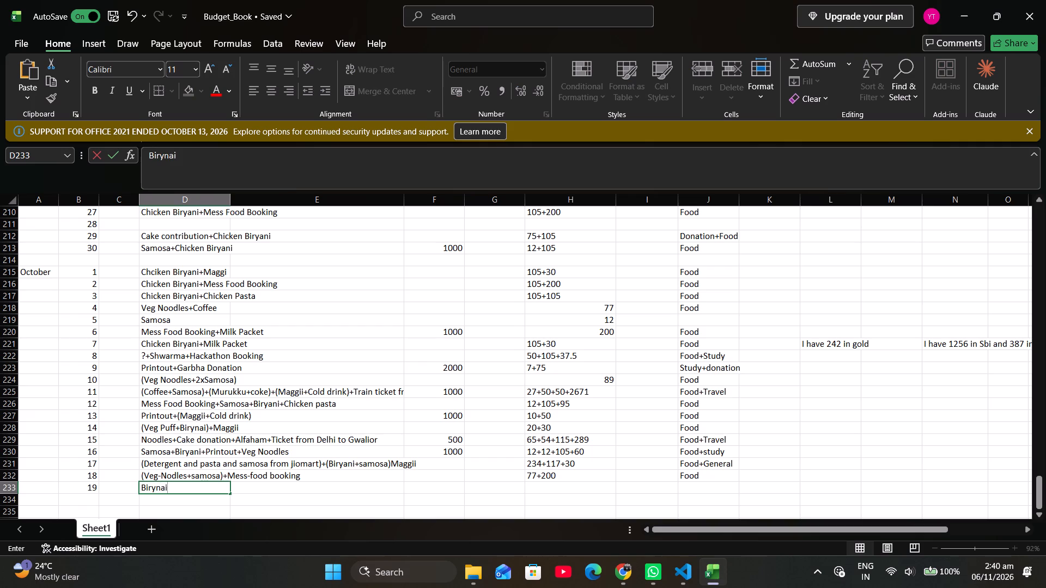
key(BackSpace)
key(BackSpace)
key(BackSpace)
key(a)
key(m)
key(BackSpace)
text(ni+)
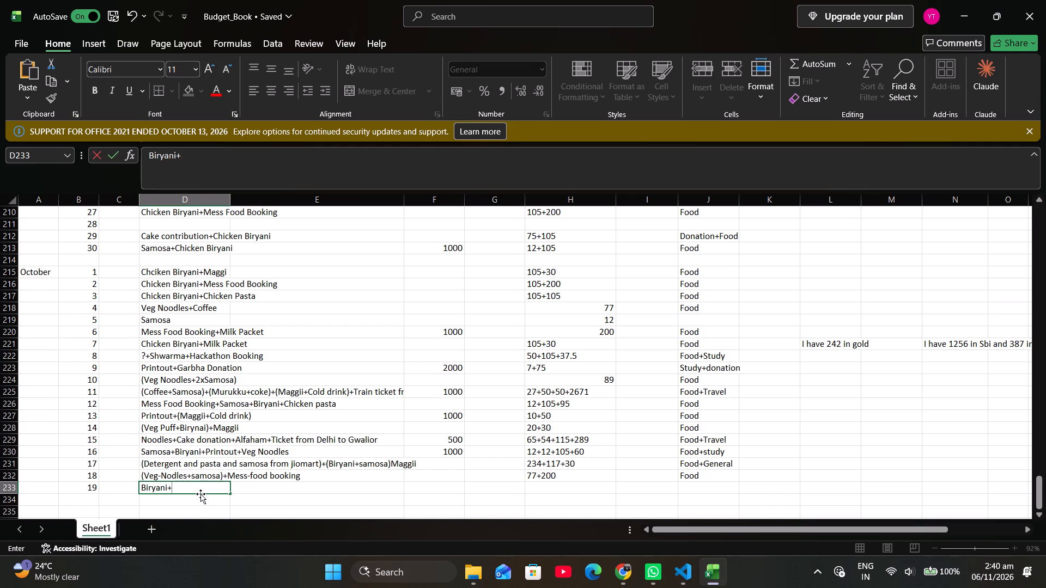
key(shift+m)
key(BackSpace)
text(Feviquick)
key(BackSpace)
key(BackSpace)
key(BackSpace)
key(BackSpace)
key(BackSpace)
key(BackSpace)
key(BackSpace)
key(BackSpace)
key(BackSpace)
Add Vicks to the October 19 description in D233 and enclose it in parentheses, making it "(Biryani+Vicks)".
text(Vicks)
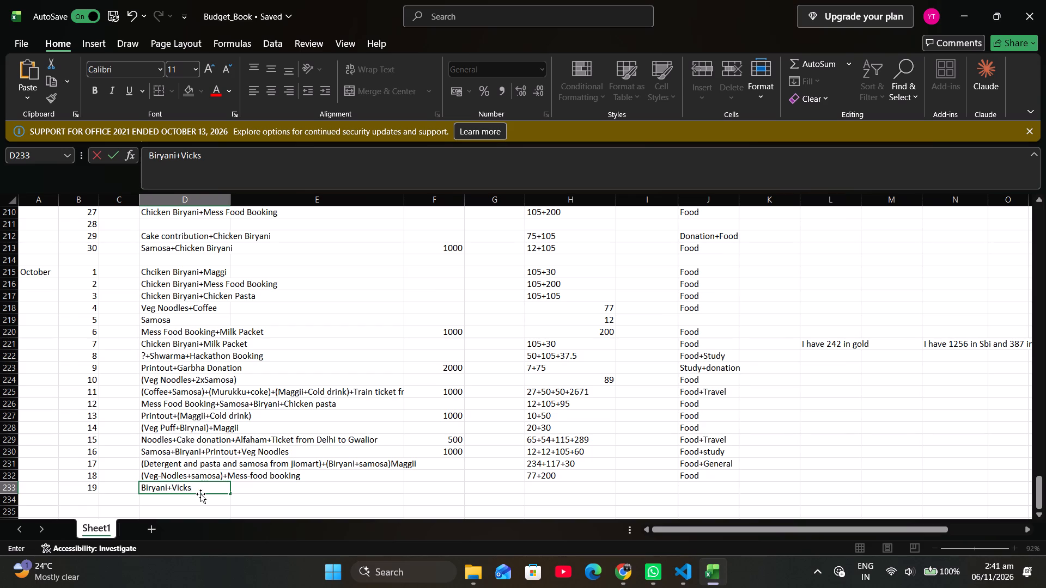
key(shift+parenright)
key(Left)
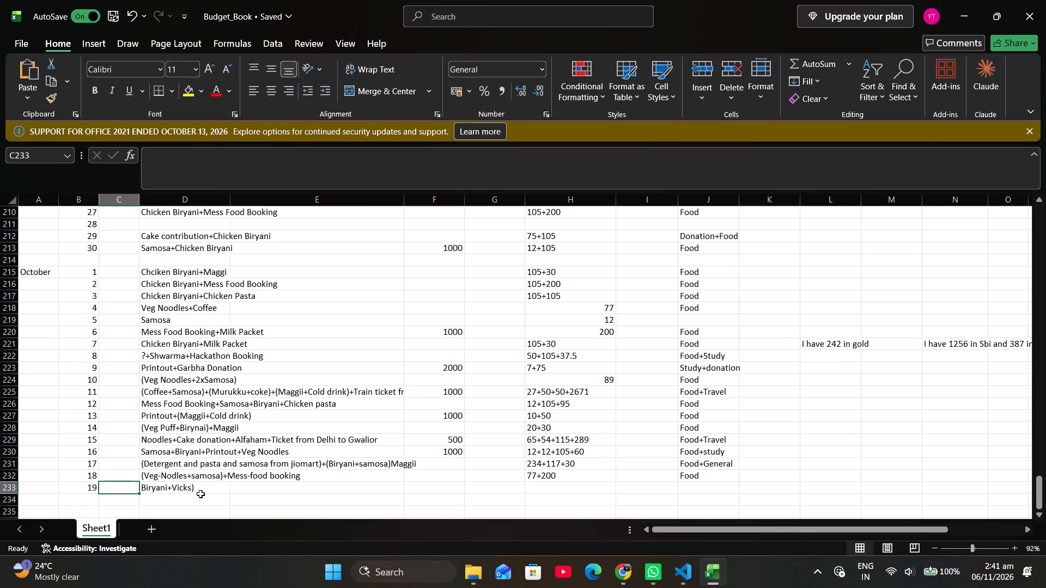
key(Right)
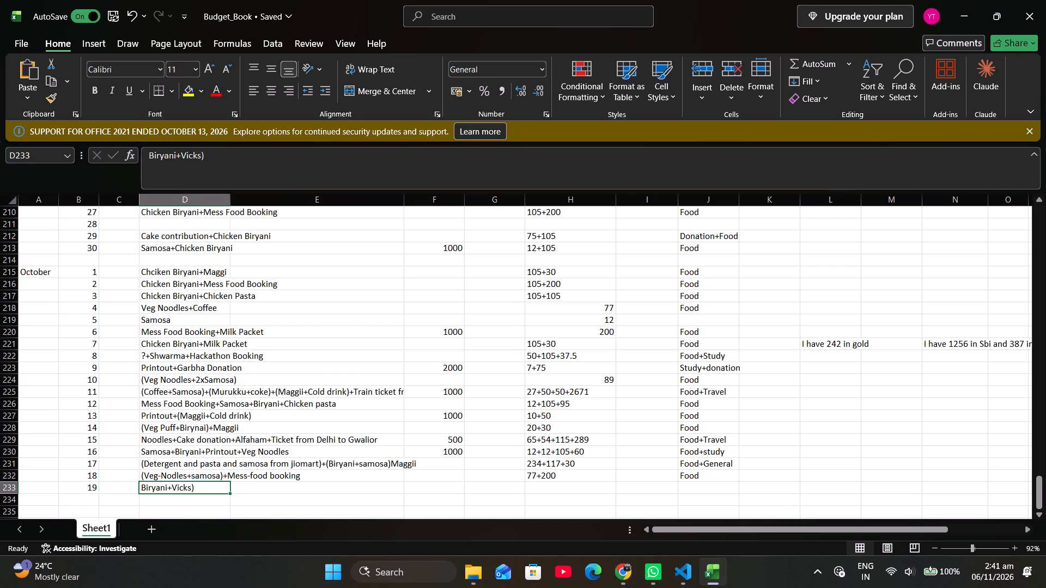
click(150, 157)
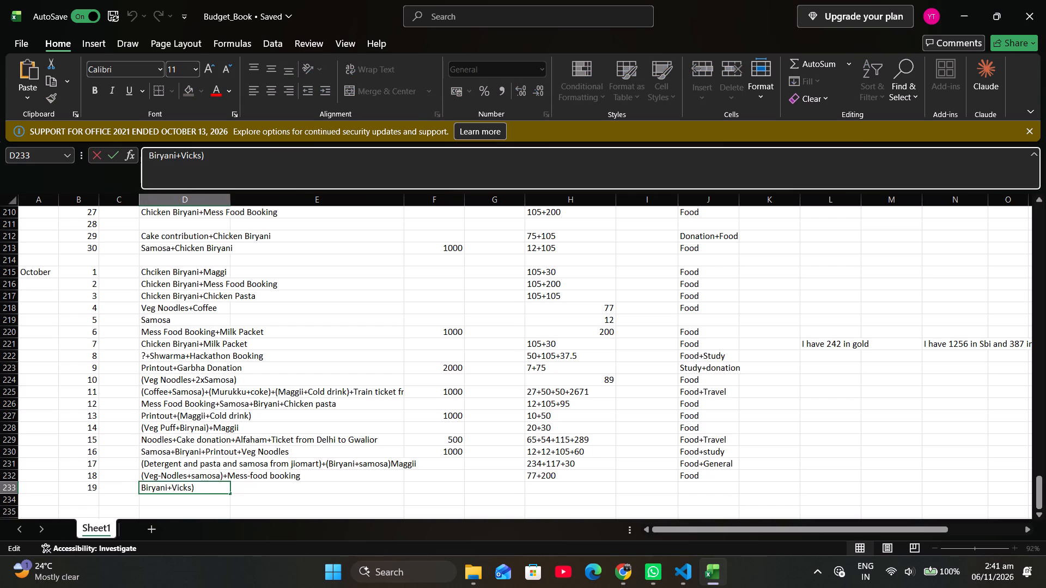
key(shift+parenleft)
key(Right)
key(Right)
key(Right)
key(Right)
key(Right)
key(Right)
key(Right)
key(Right)
key(Right)
key(Right)
key(Right)
key(Right)
key(Right)
key(Right)
key(Right)
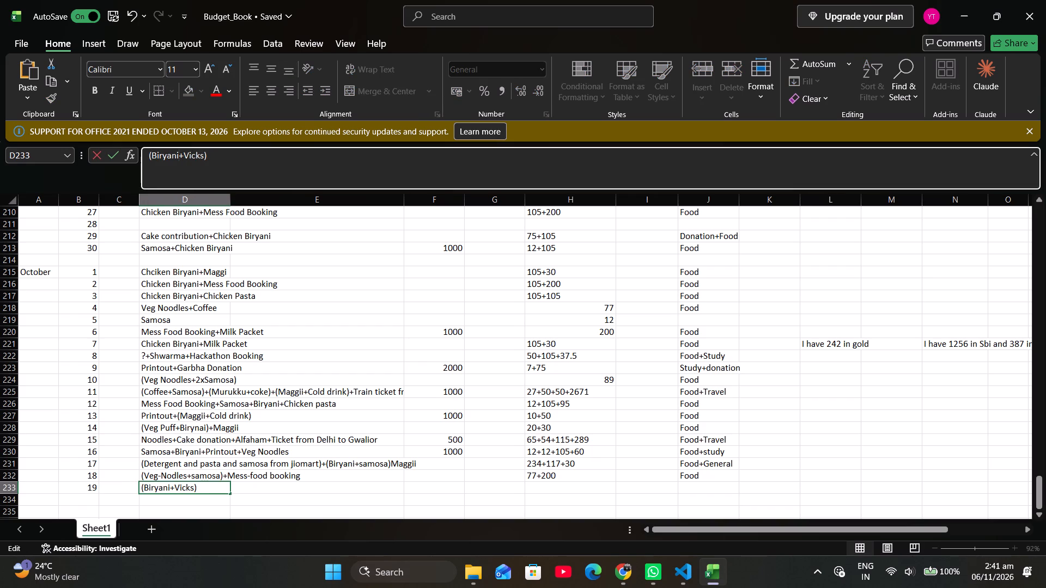
key(shift+plus)
key(BackSpace)
Enter the October 19 amount as 105+10 in H233 and its category as Food in J233.
click(558, 487)
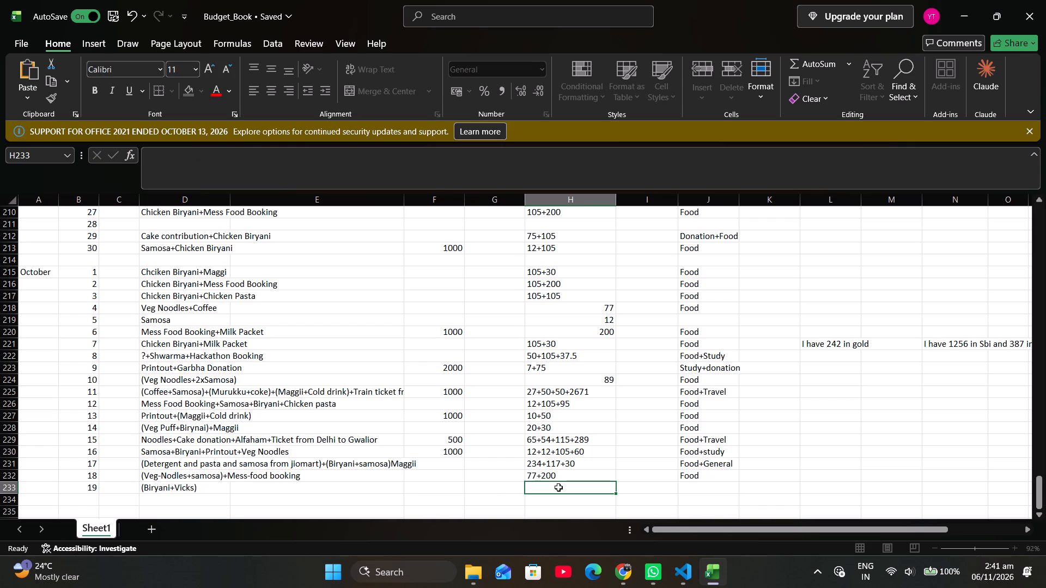
text(105)
text(+10)
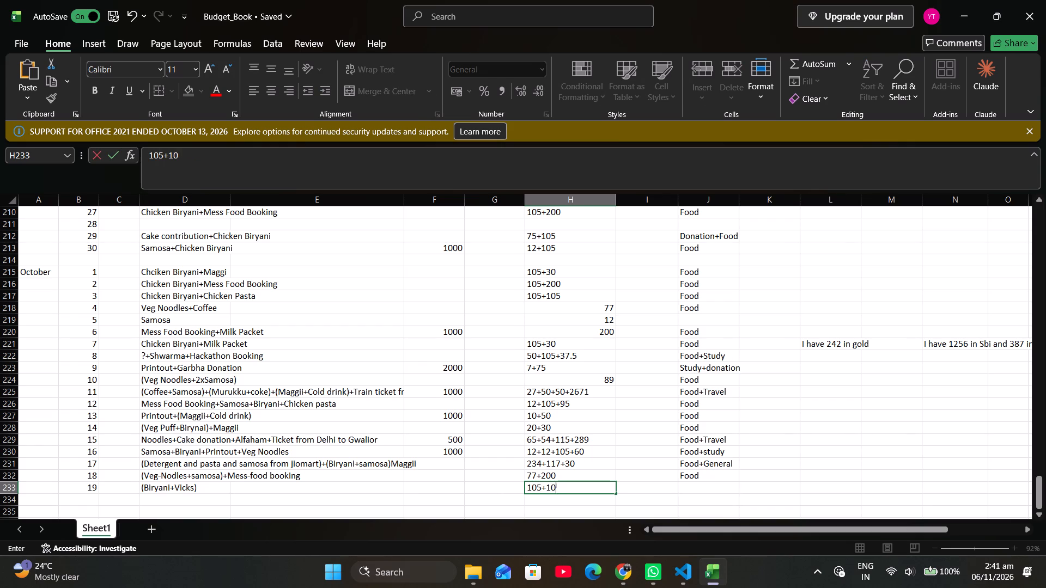
click(711, 485)
text(Food)
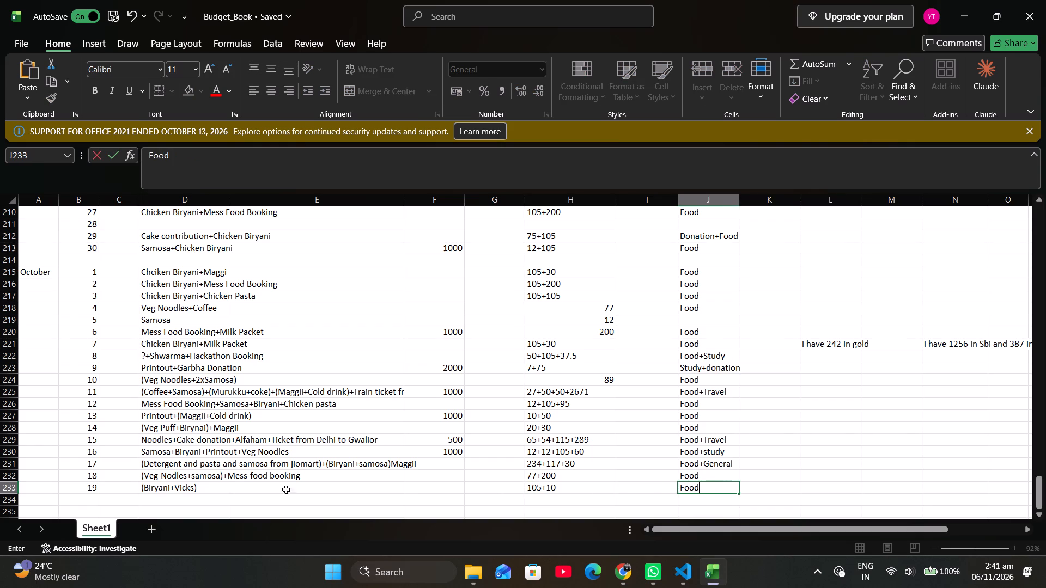
Add the day number 20 in B234 and enter its description in D234 as "Biryani+?".
click(79, 497)
text(2-)
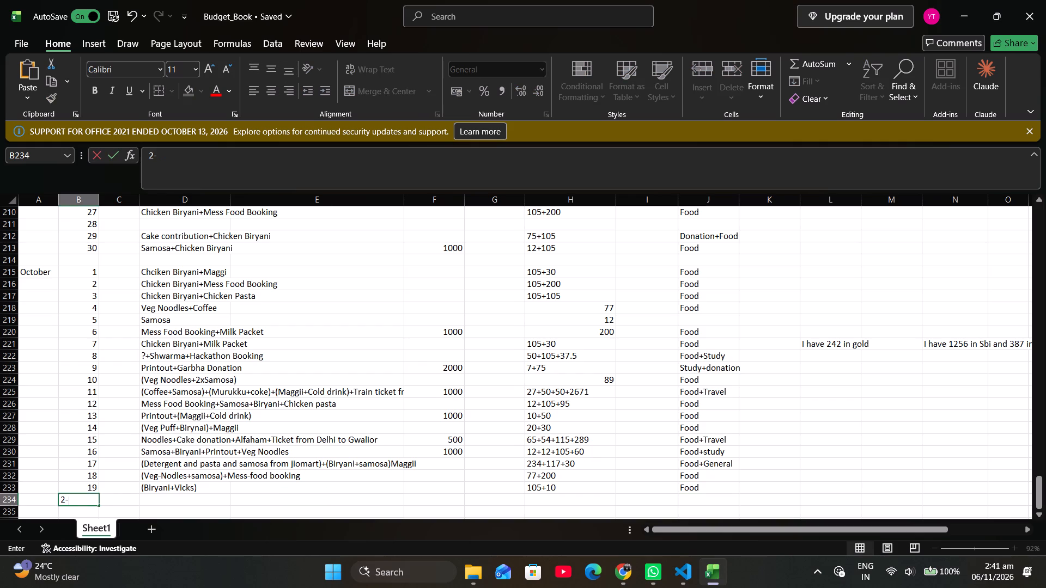
key(BackSpace)
key(0)
click(164, 499)
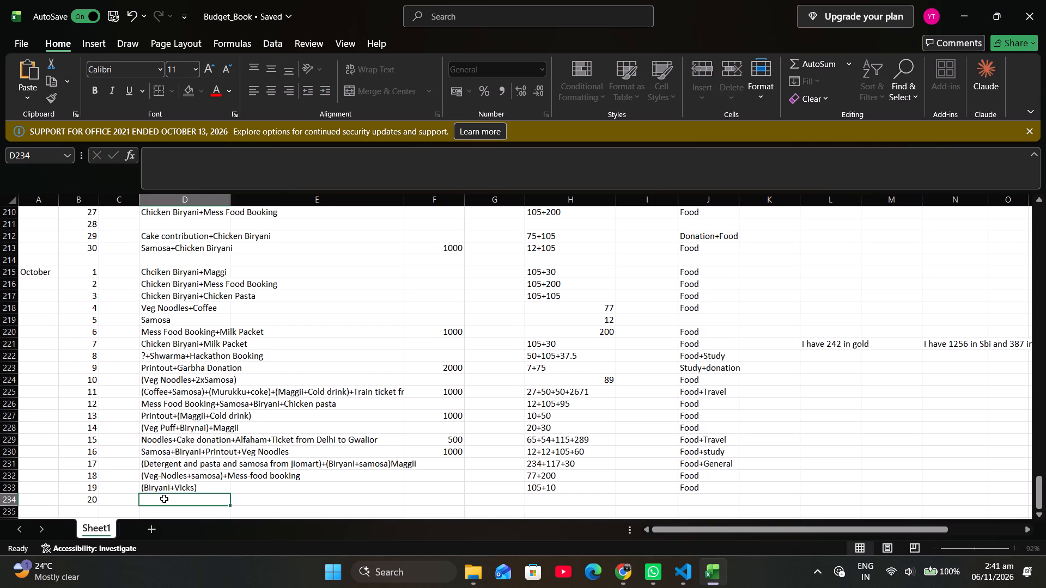
text(Biry)
text(ani)
key(shift+plus)
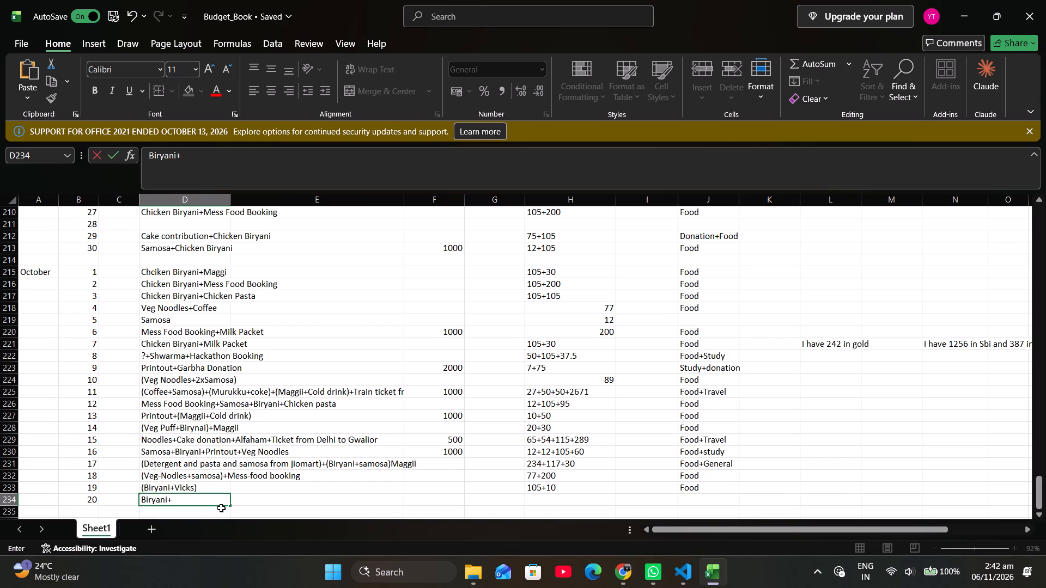
key(shift+question)
Enter the October 20 amount as 105+20 in H234 and its category as Food in J234.
click(549, 498)
text(105)
key(shift+plus)
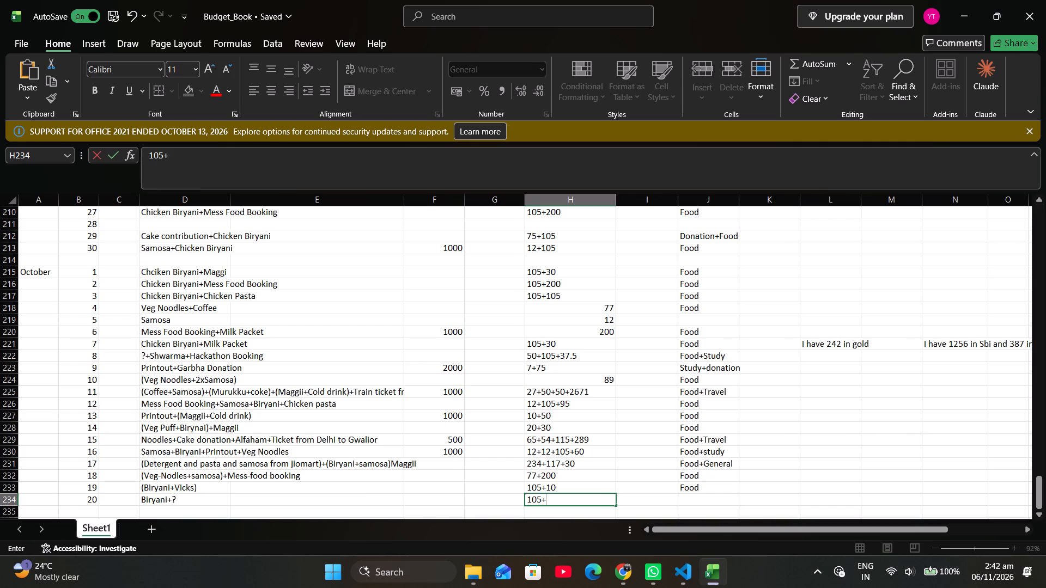
text(20)
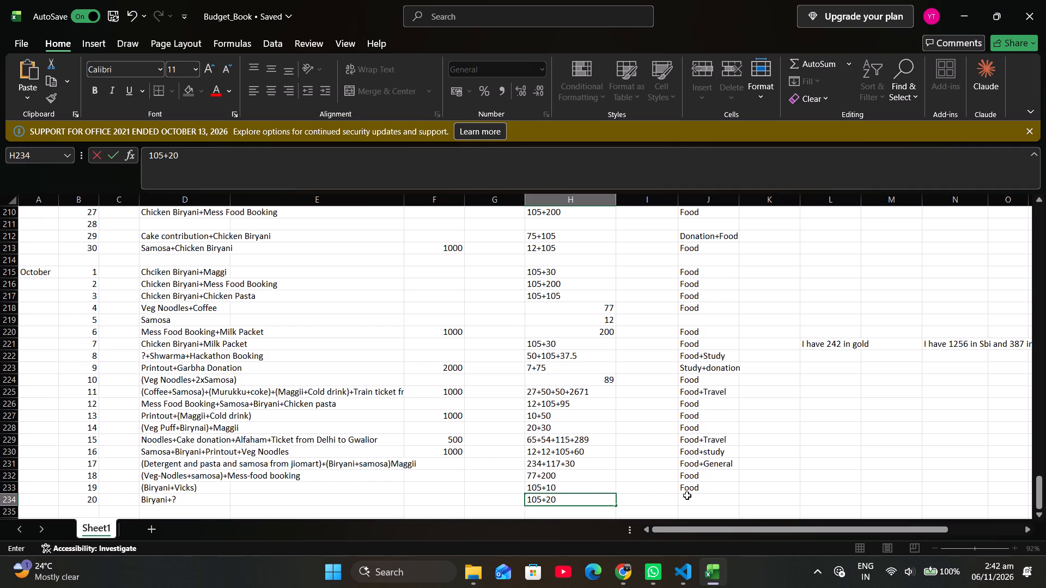
click(687, 495)
text(Food)
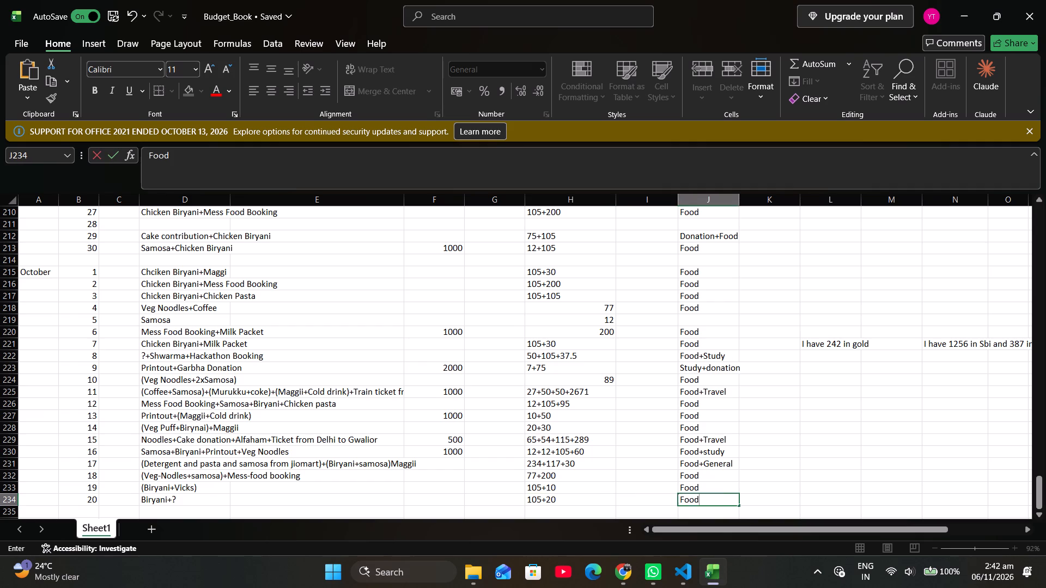
Add the day number 21 in B235 below the October 20 entry.
scroll(496, 458, down, 1)
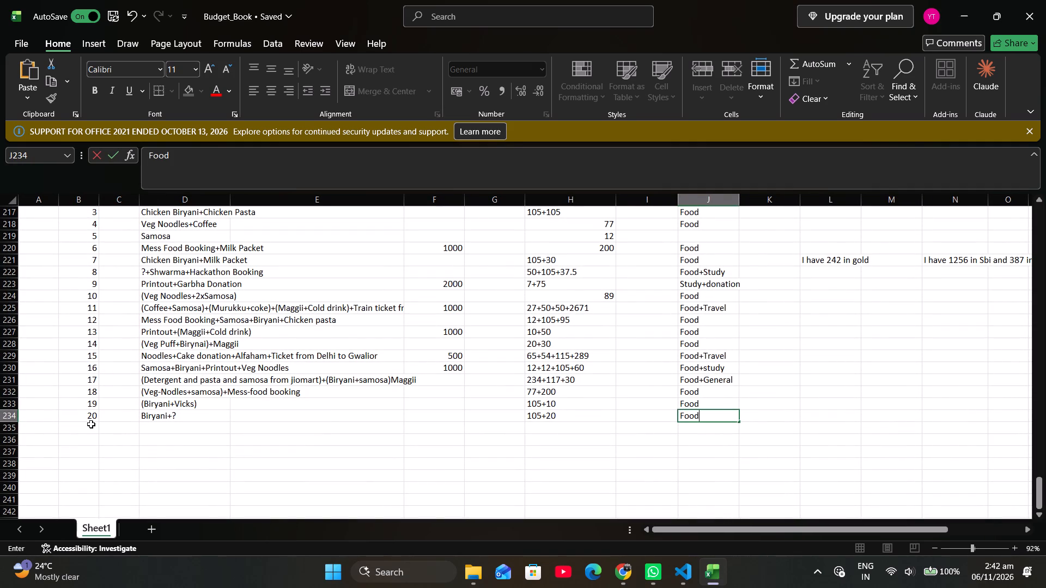
click(91, 424)
text(21)
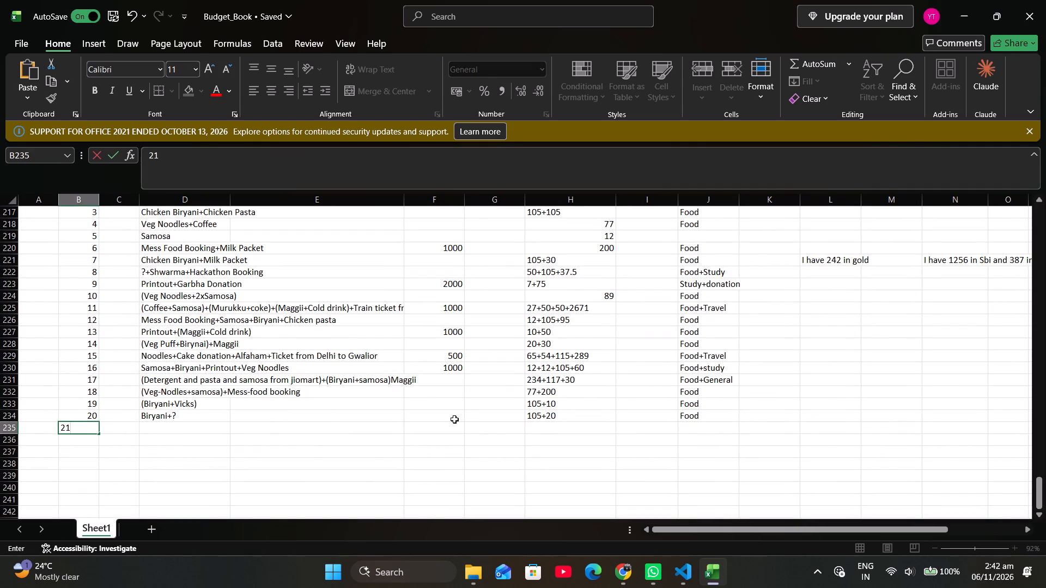
Enter "1000+1984 (from Binnale trip)" in F235 for October 21.
click(443, 430)
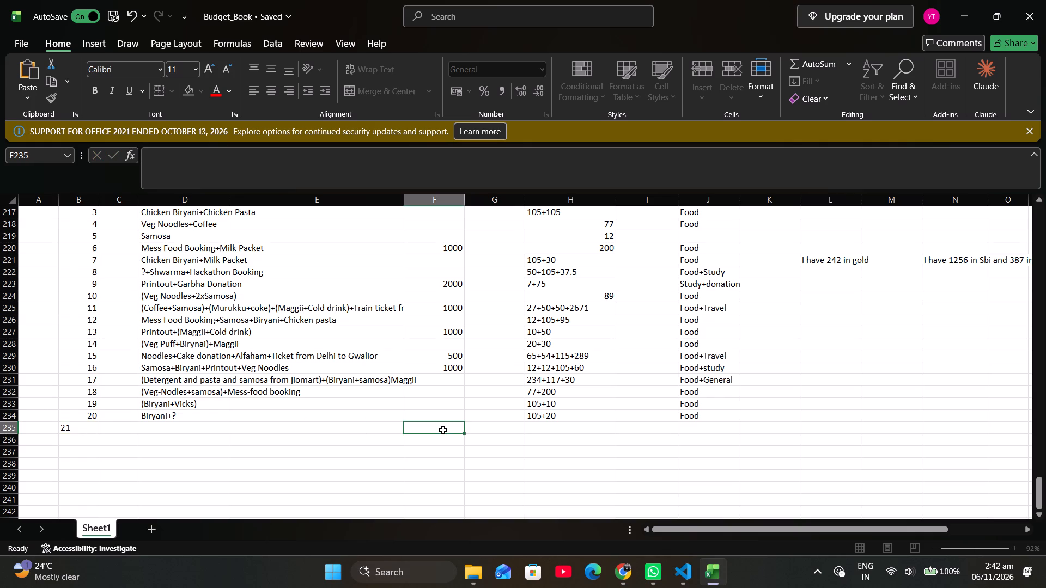
text(1000)
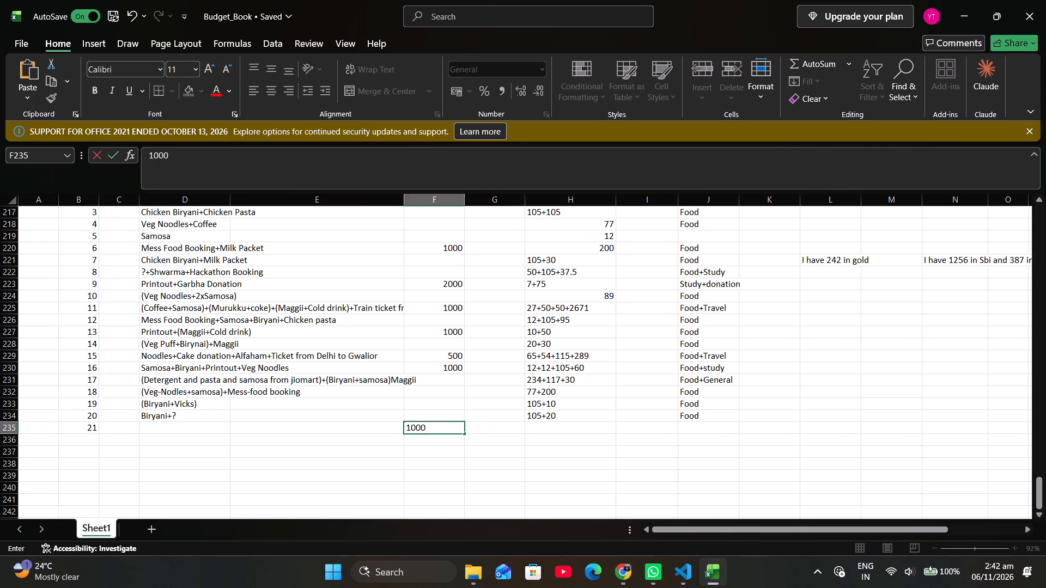
key(shift+plus)
text(1984 (from)
key(space)
text(Binna)
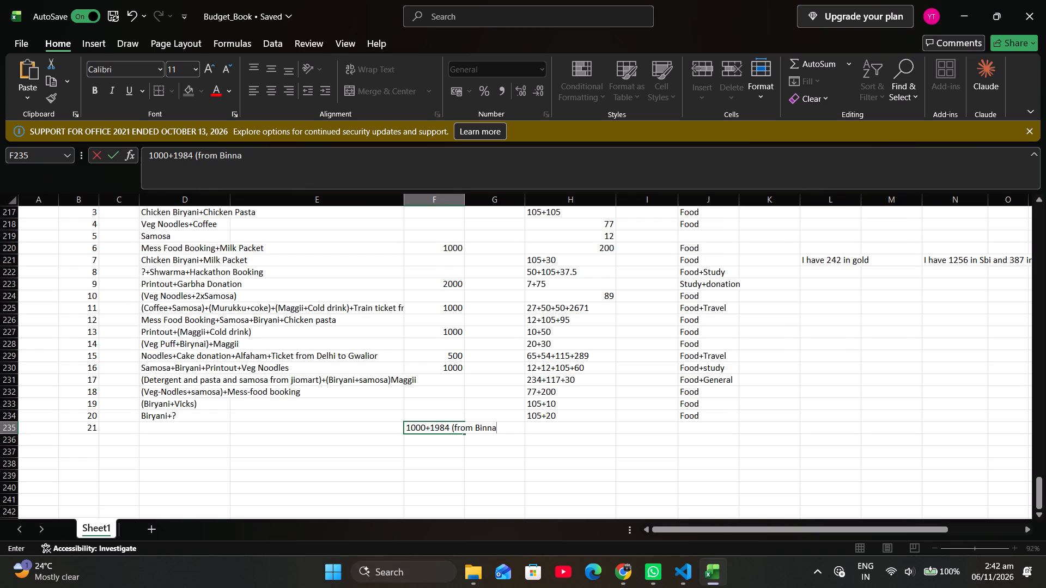
key(BackSpace)
key(BackSpace)
text(alle)
key(space)
key(BackSpace)
key(BackSpace)
key(BackSpace)
key(BackSpace)
key(BackSpace)
text(nale trip))
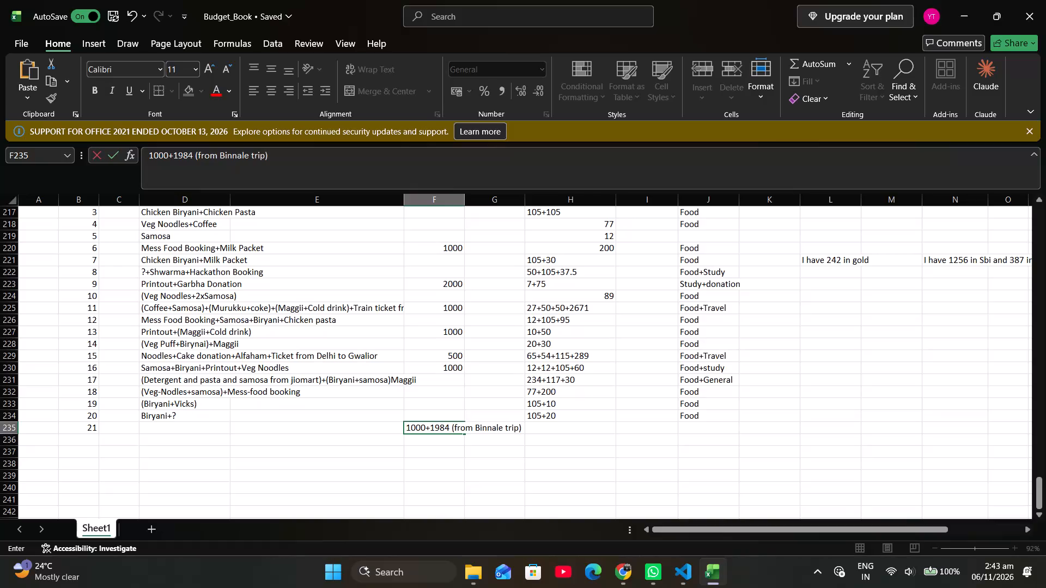
click(148, 428)
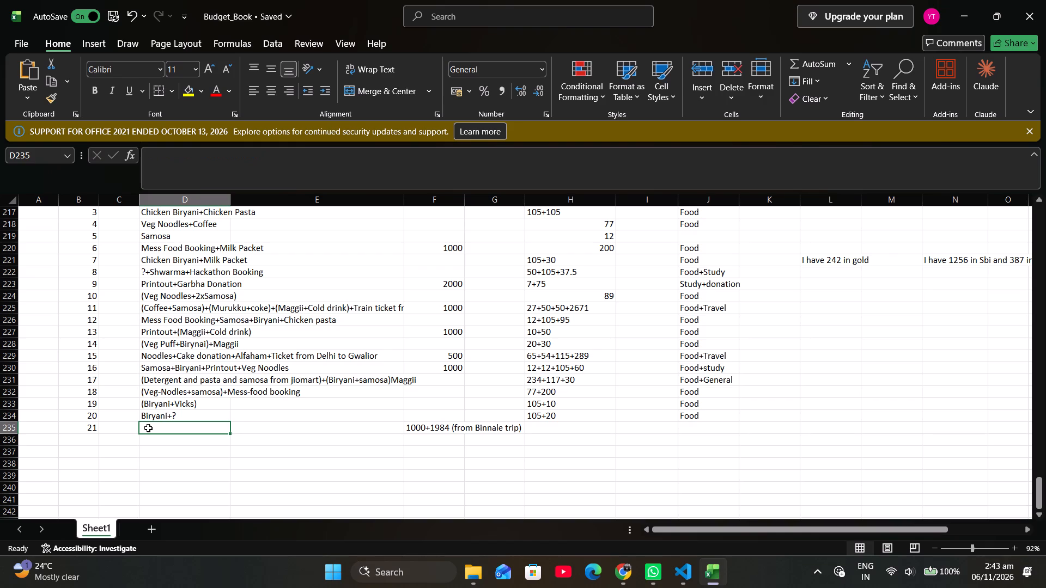
Shorten the F235 entry to "1984 (from Binnale trip)" by removing the leading 1000+.
click(417, 427)
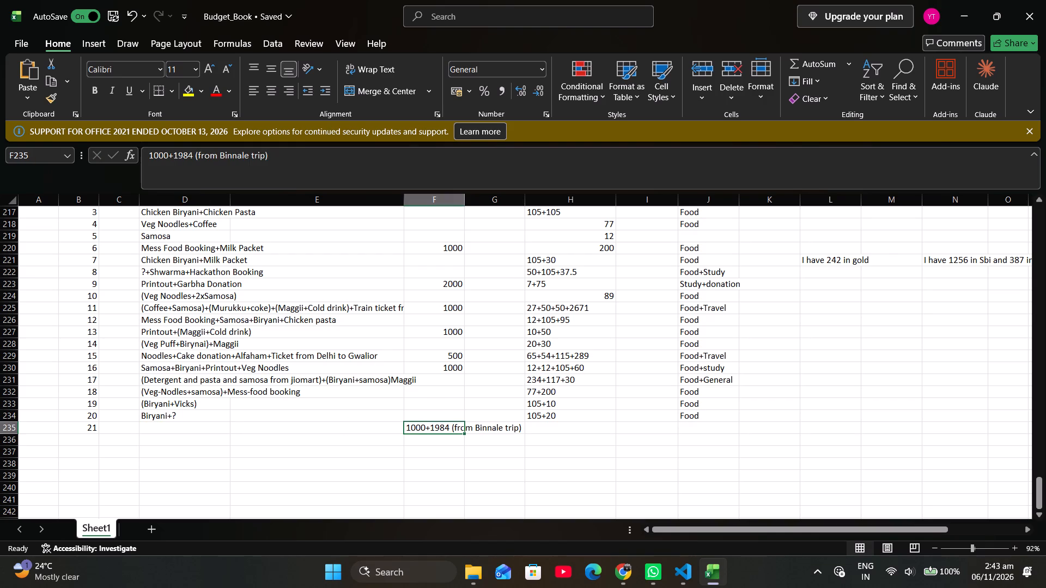
click(171, 152)
key(BackSpace)
key(BackSpace)
key(BackSpace)
key(BackSpace)
key(BackSpace)
key(BackSpace)
key(BackSpace)
key(BackSpace)
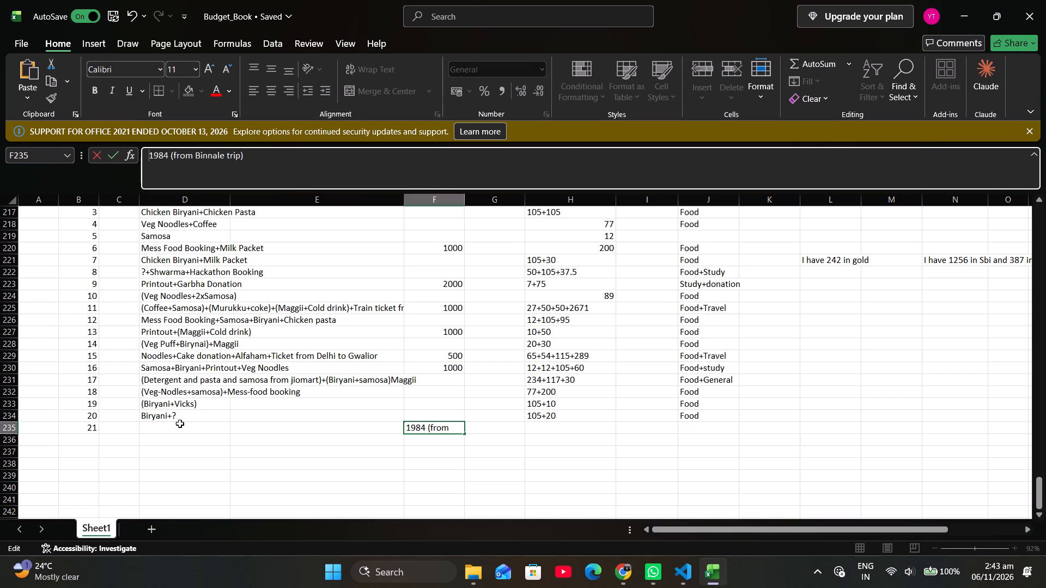
Check the October 21 meals in Chrome's foodbook report, and enter "Chips+Cold drink+Mess Food Booking" as the description in D235 in Excel.
click(162, 430)
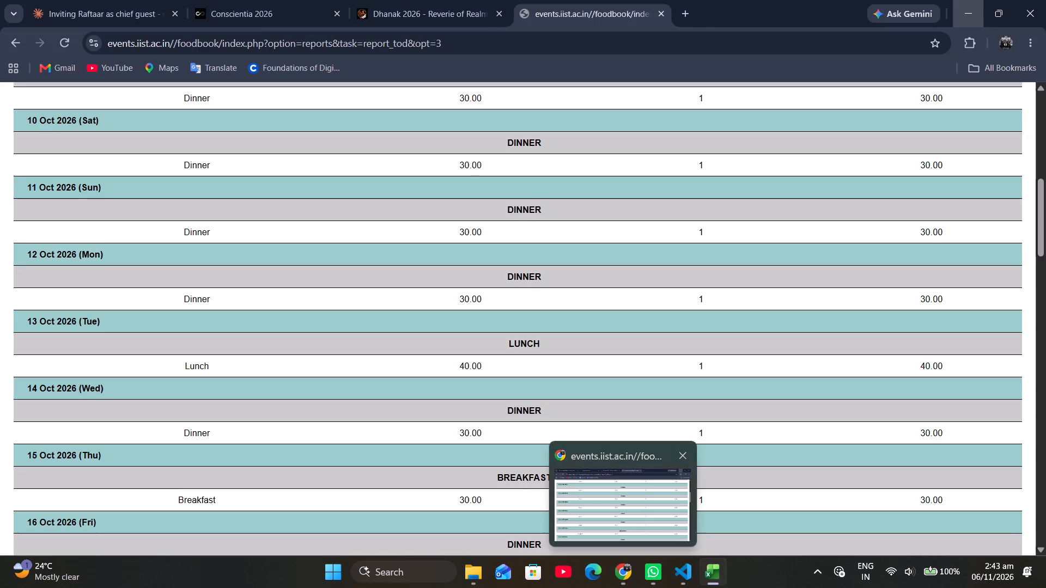
click(604, 510)
scroll(350, 371, down, 5)
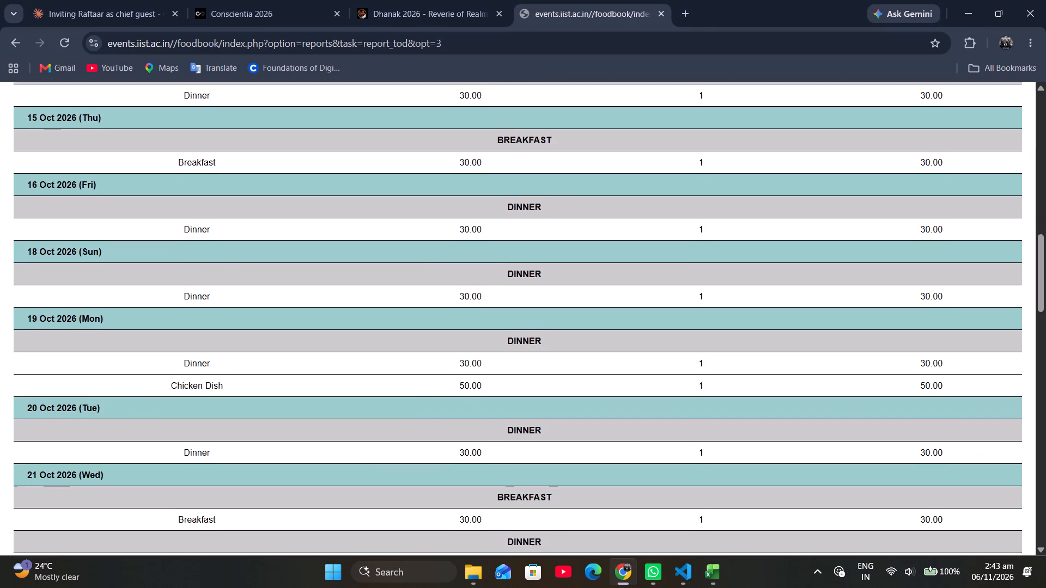
scroll(350, 371, down, 2)
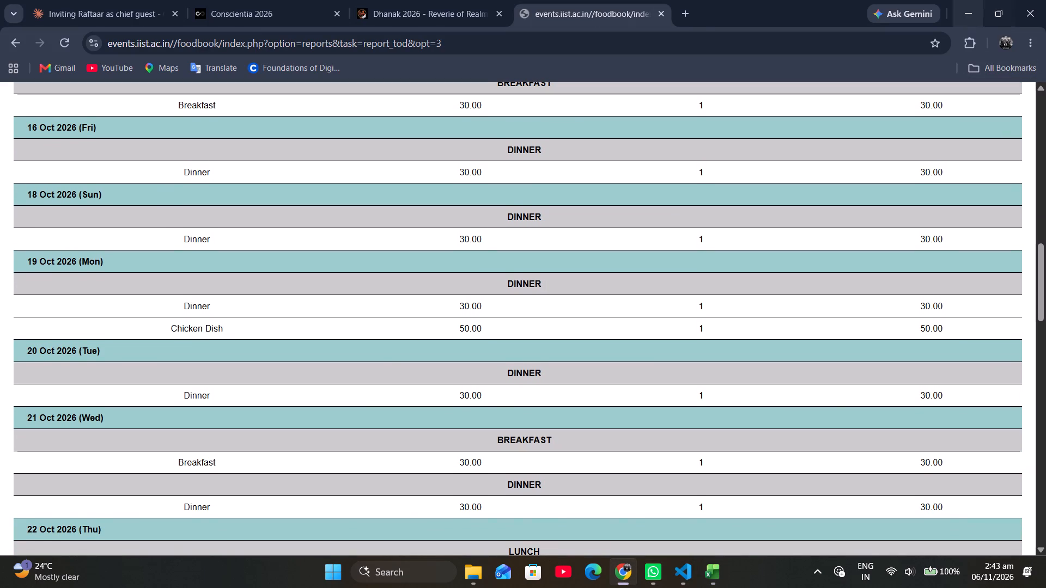
click(974, 7)
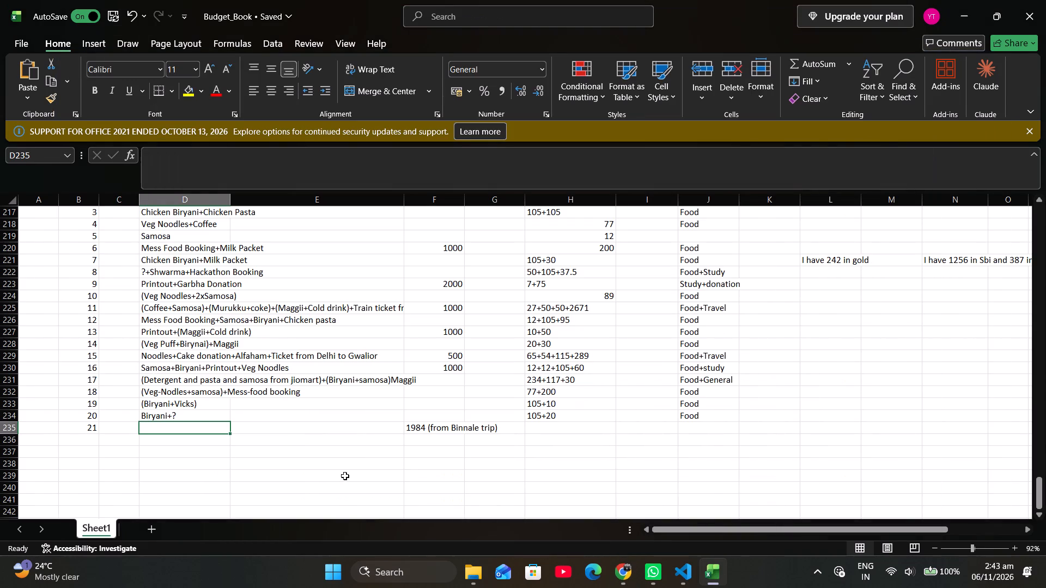
text(Chips+)
text(Cold drink)
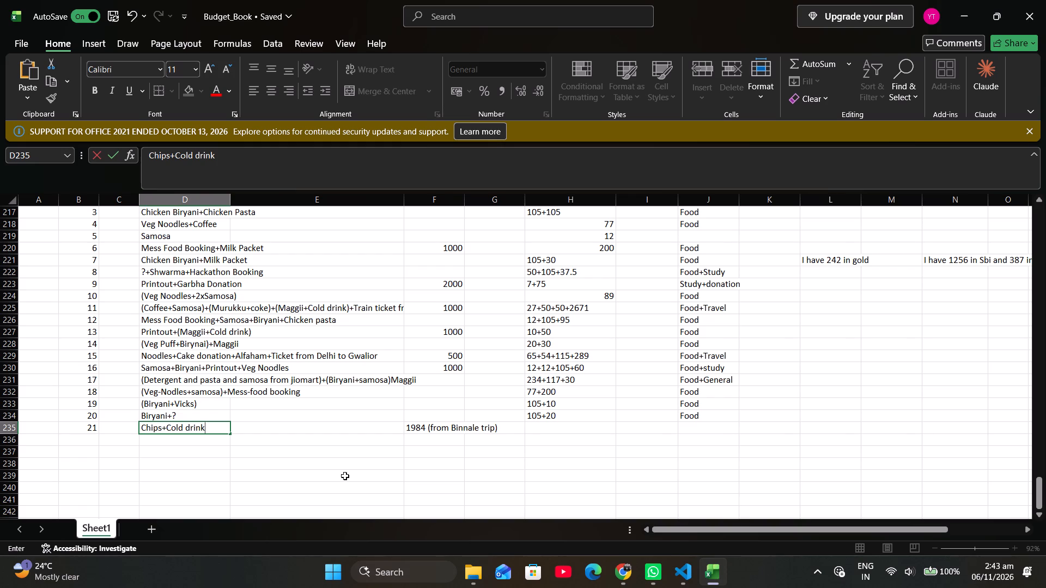
text(+mes)
key(BackSpace)
key(BackSpace)
key(BackSpace)
text(MEss)
key(BackSpace)
key(BackSpace)
key(BackSpace)
text(ess Food Booking)
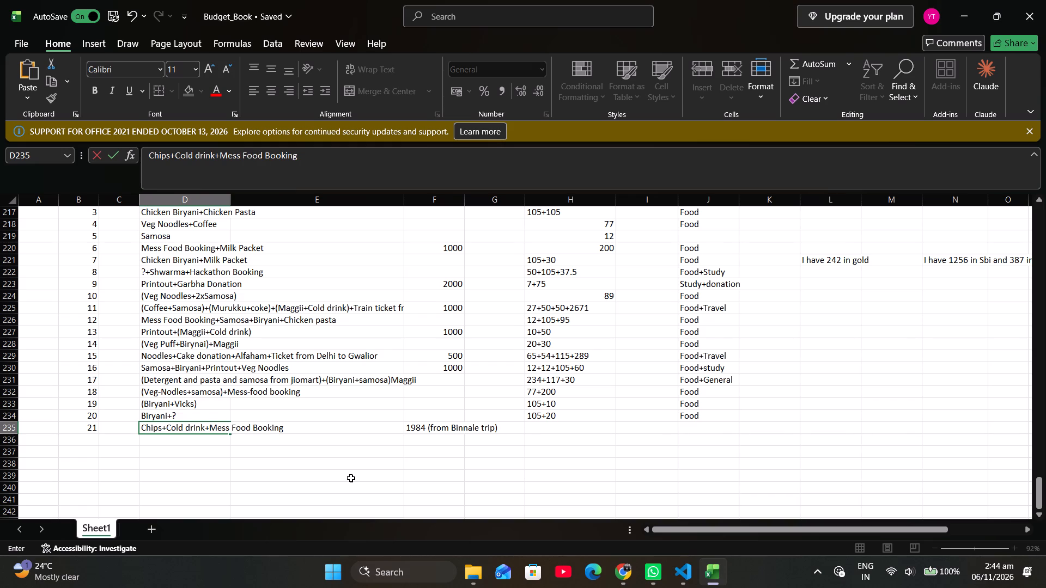
key(Left)
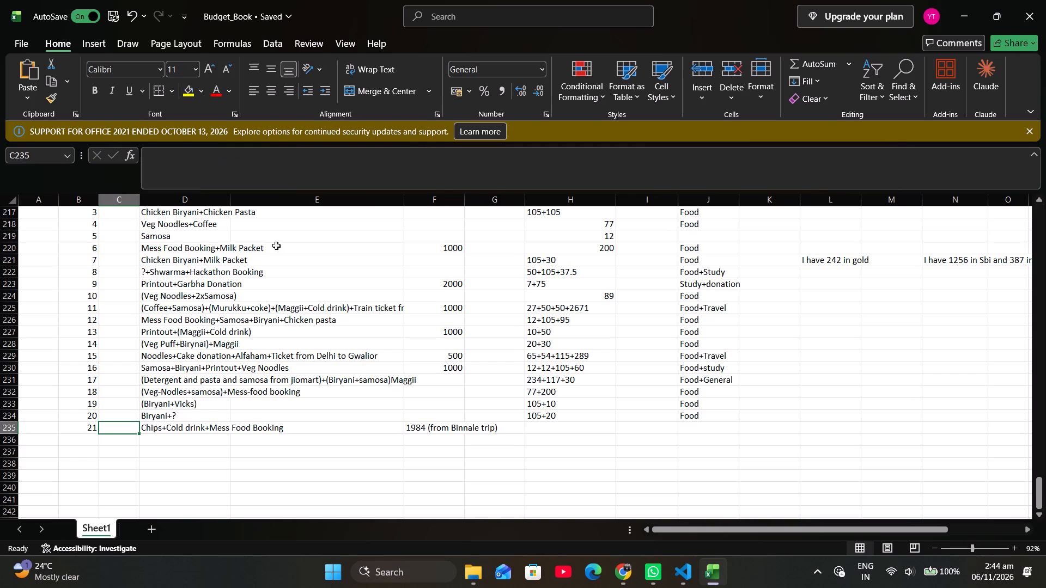
Put parentheses around the first two items in D235 so it reads "(Chips+Cold drink)+Mess Food Booking".
click(186, 429)
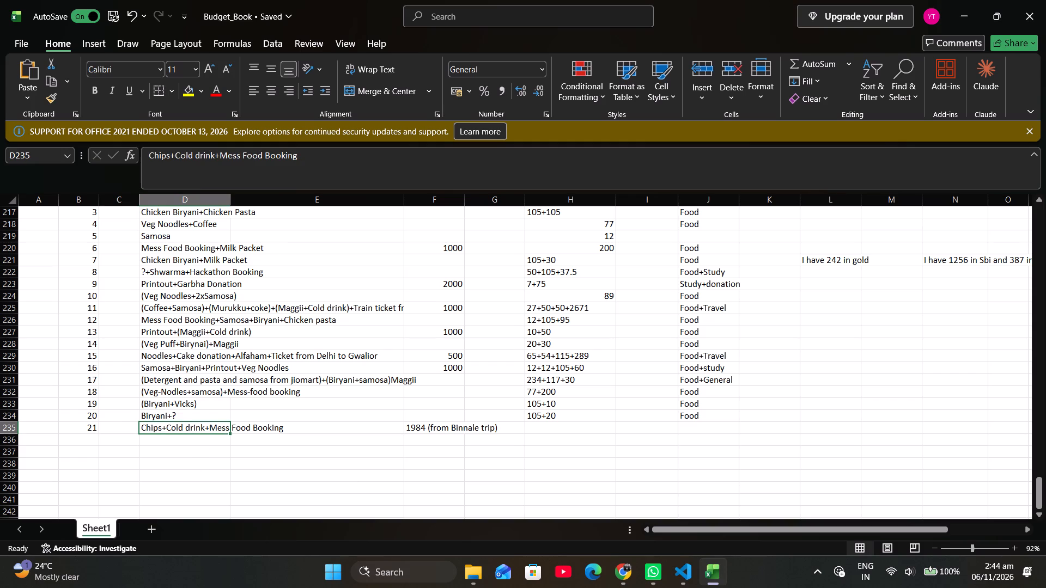
click(148, 157)
key(shift+parenleft)
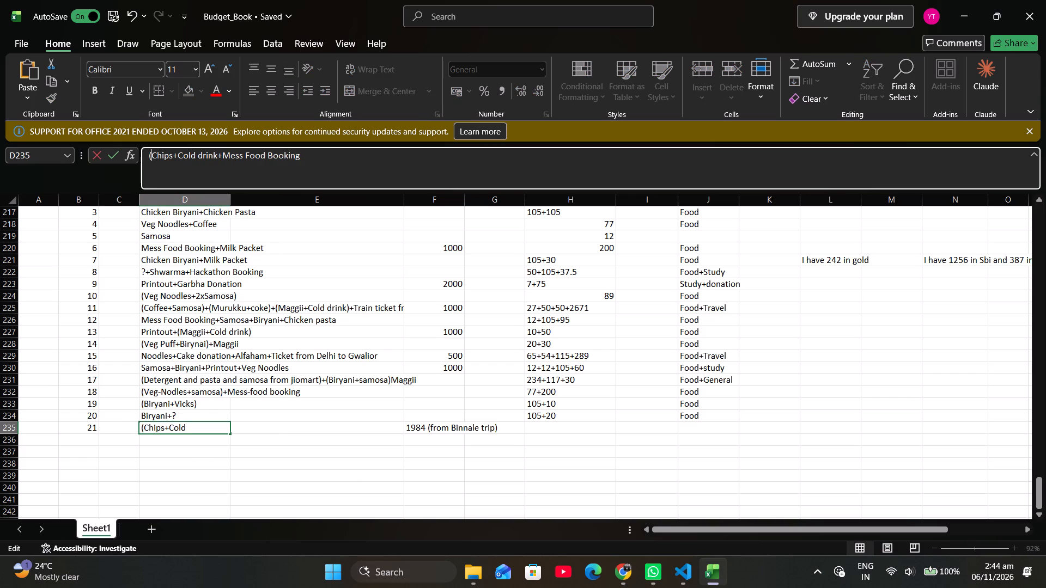
key(Right)
key(Right)
key(Right)
key(Right)
key(Right)
key(Right)
key(Right)
key(Right)
key(Right)
key(Right)
key(Right)
key(Right)
key(Right)
key(Right)
key(Right)
key(Right)
key(shift+parenright)
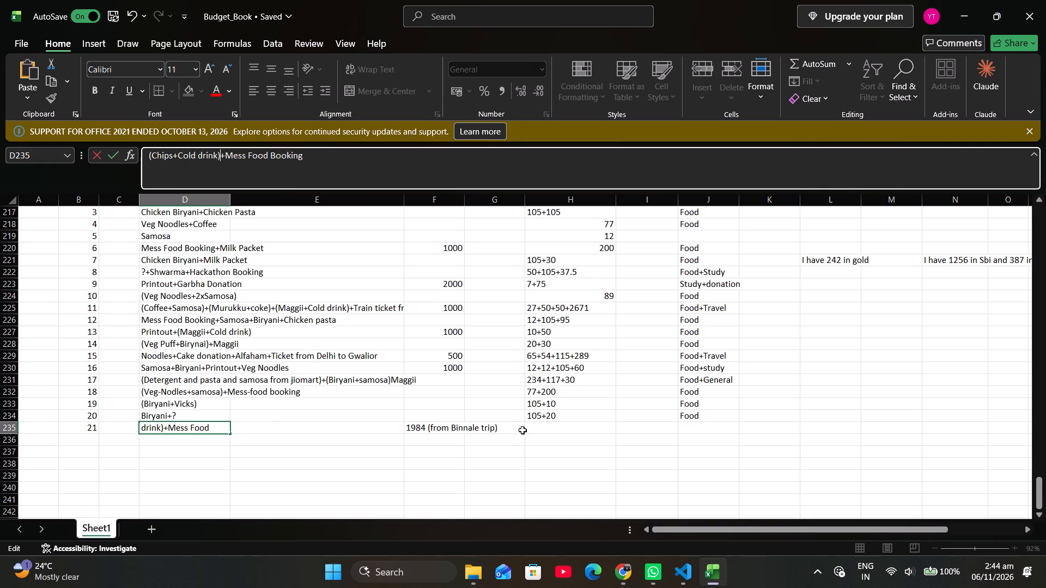
Enter the October 21 amount as 30+200 in H235 and its category as Food in J235.
click(561, 428)
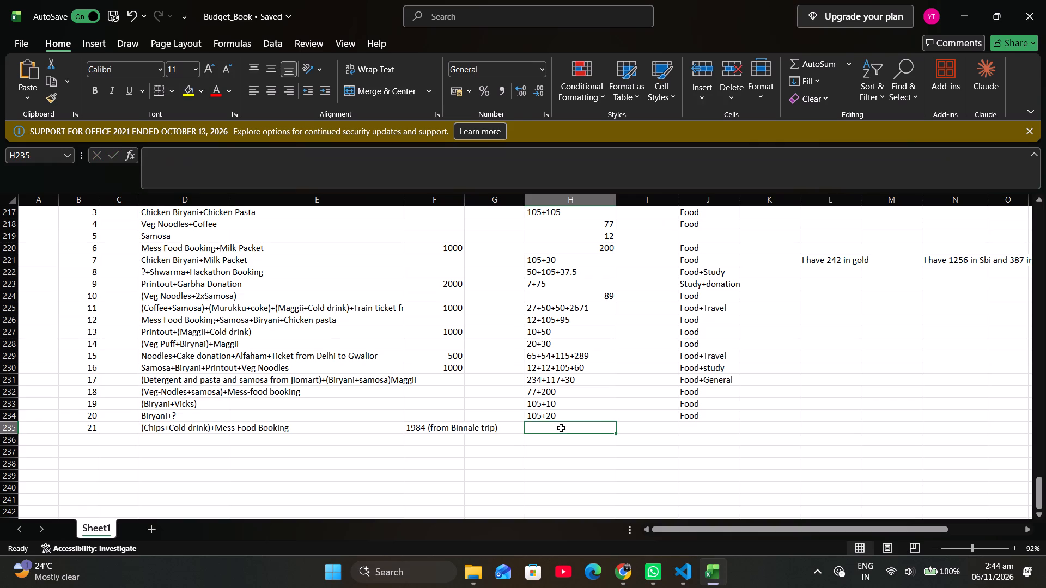
text(30+200)
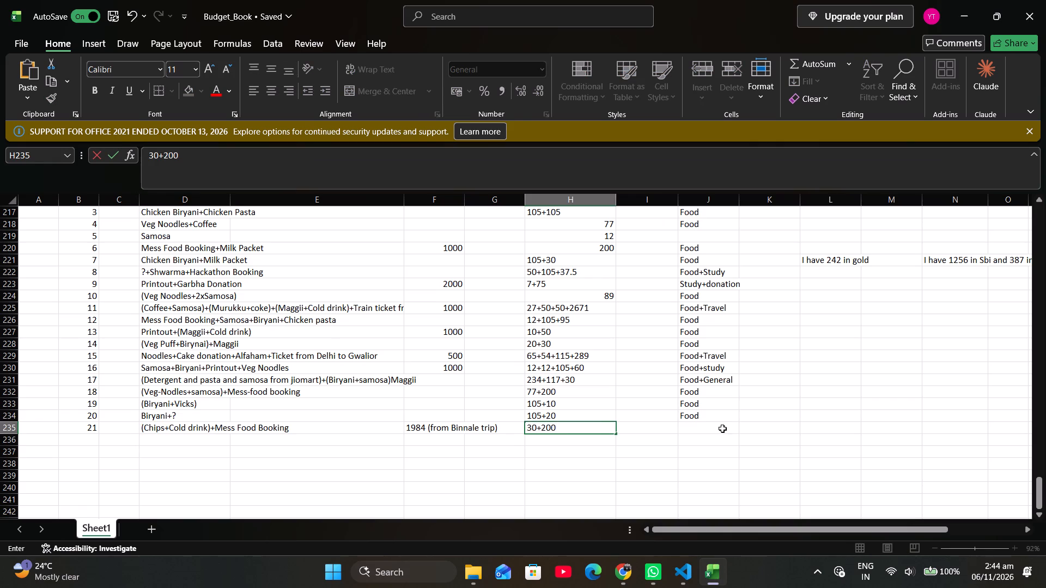
click(721, 427)
text(Food)
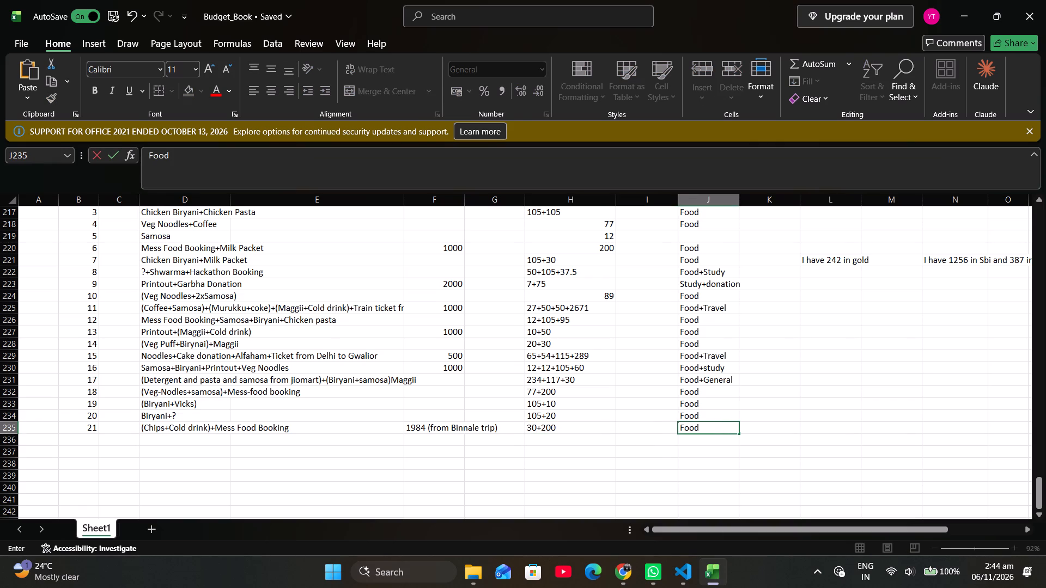
Add the day number 22 in B236 and enter its description in D236 as "Samosa+Printout".
click(89, 437)
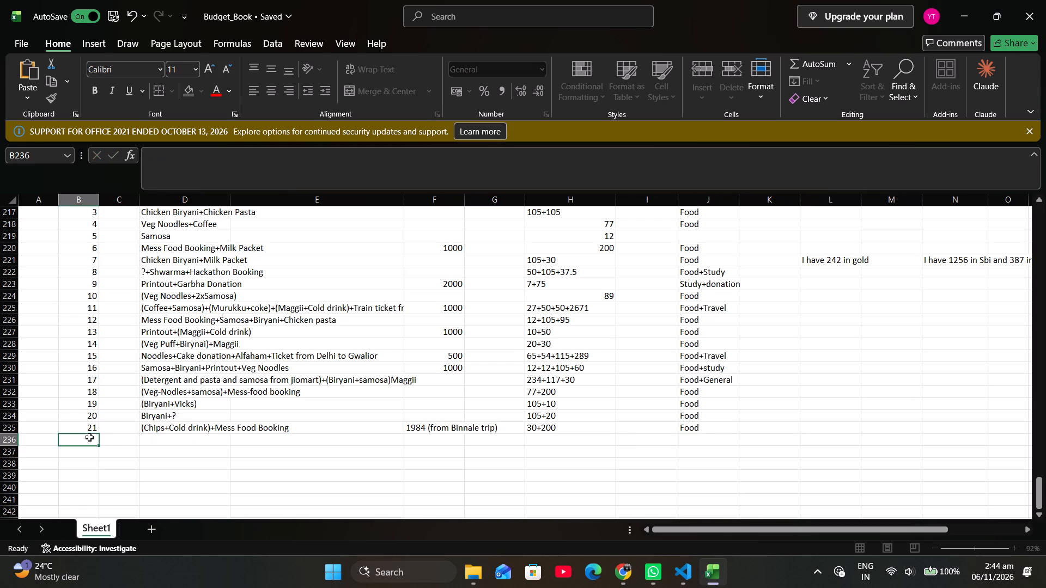
text(22)
click(154, 439)
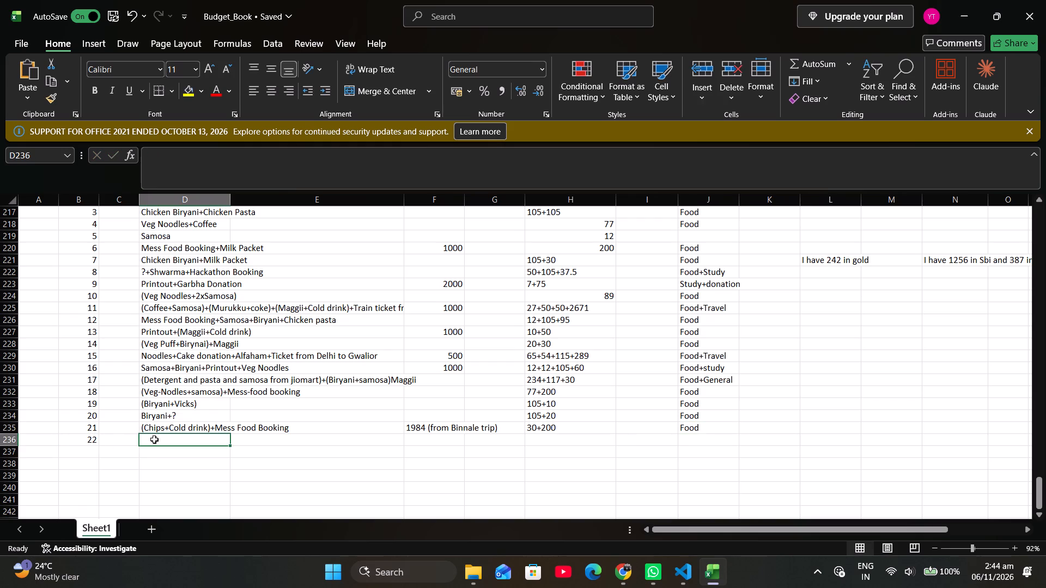
text(Samosa+Pro)
key(BackSpace)
key(i)
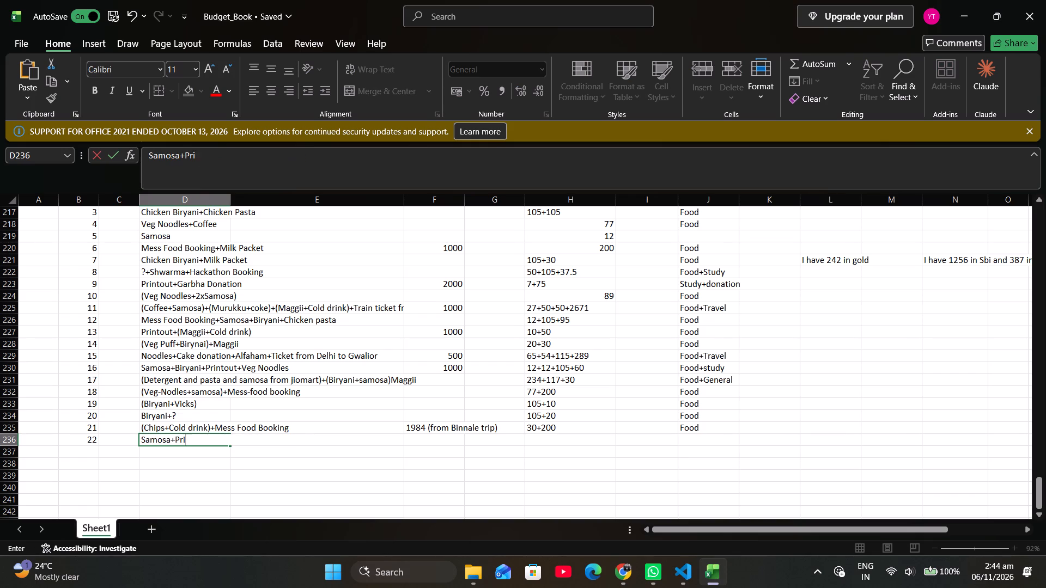
text(ntout)
Enter the October 22 amount as 12+5 in H236 and its category as Food+study in J236.
click(553, 442)
text(12)
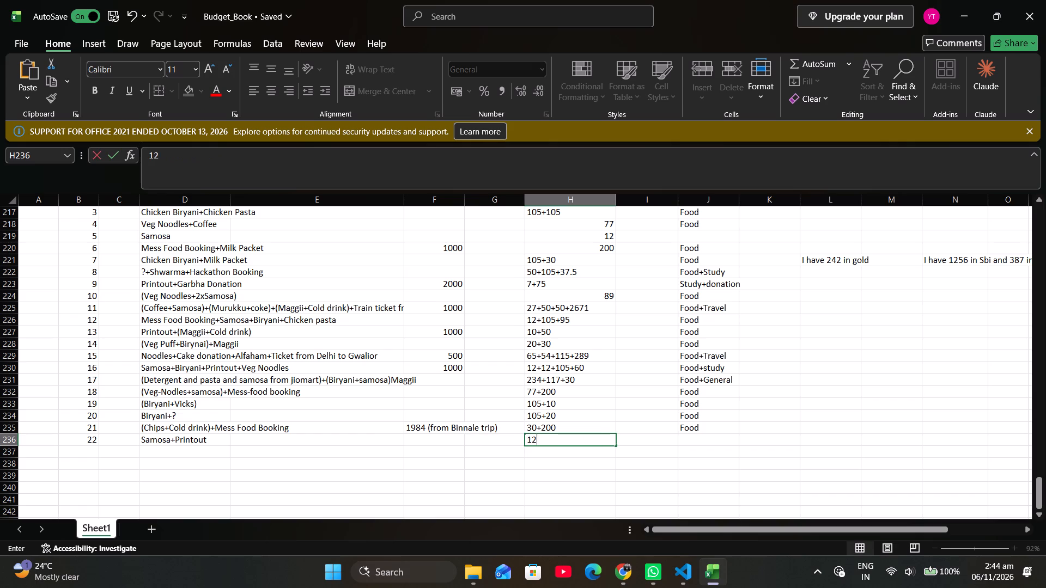
key(shift+plus)
key(5)
click(703, 438)
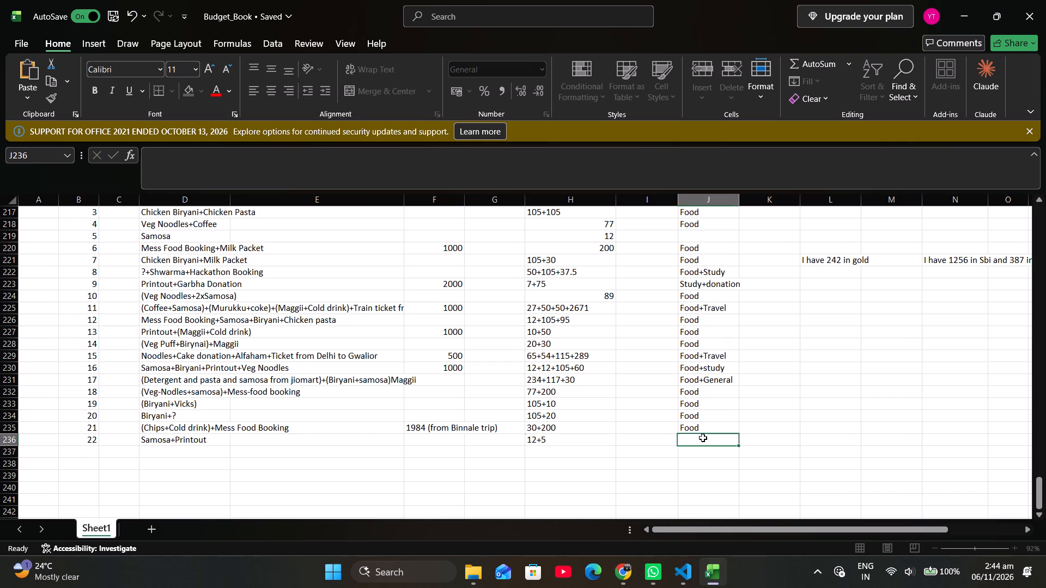
text(Food+study)
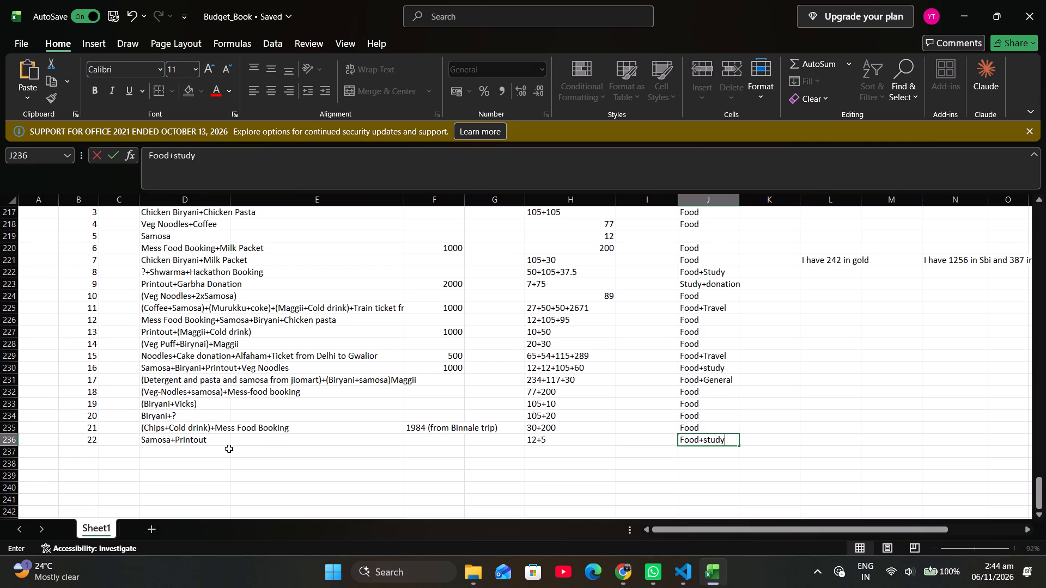
Add the day number 23 in B237 below the October 22 entry.
click(78, 448)
text(23)
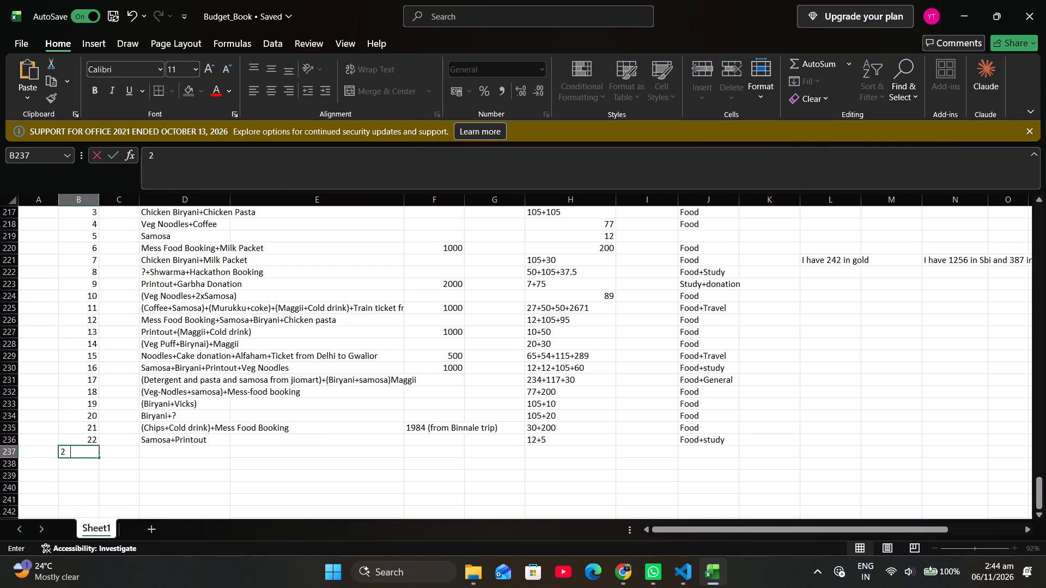
Select D237 for the October 23 description and check that day's meals in Chrome's foodbook report, then return to the workbook.
click(152, 450)
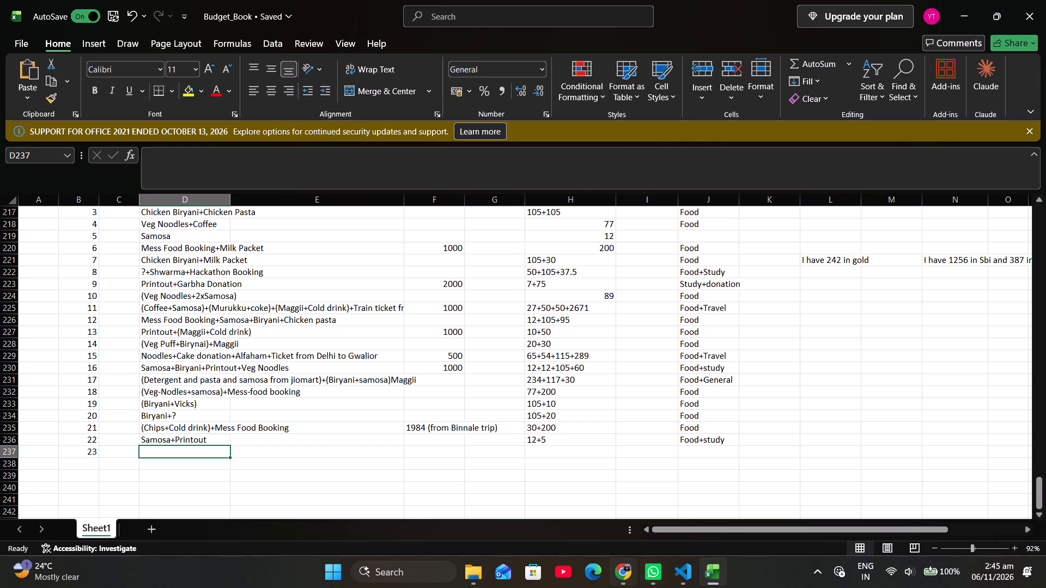
click(622, 512)
scroll(399, 460, down, 1)
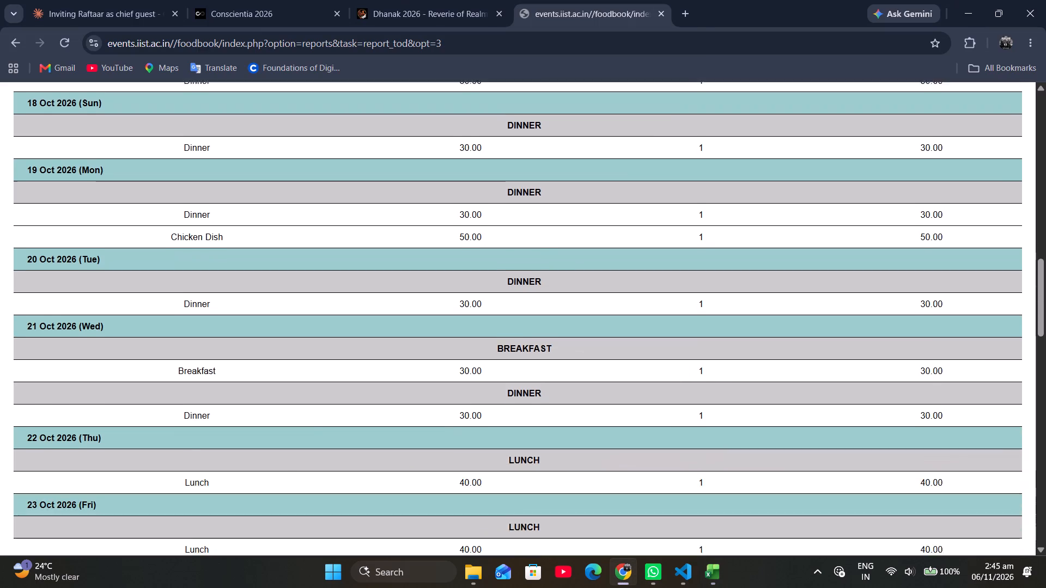
scroll(399, 460, down, 2)
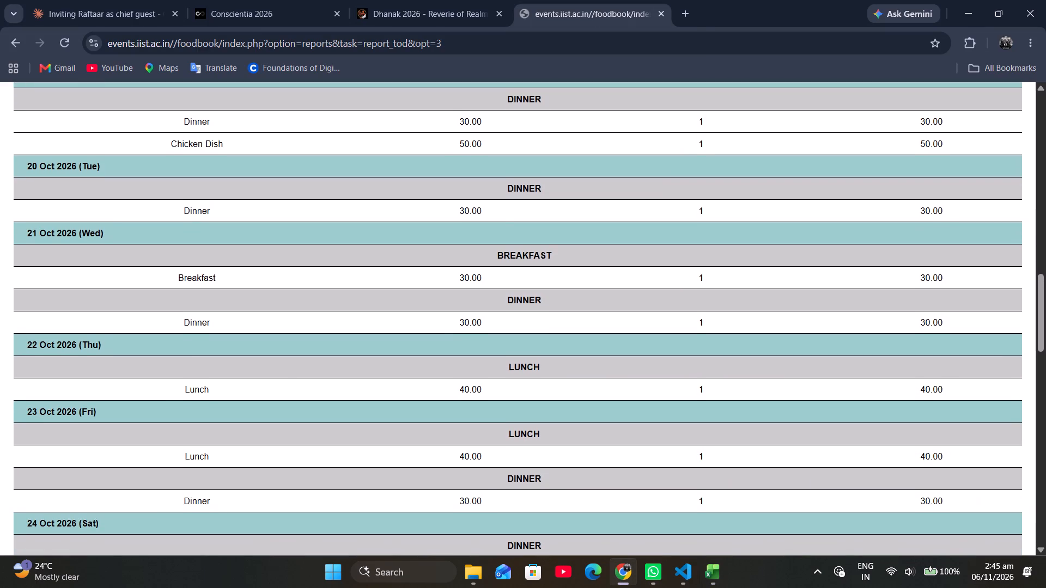
click(969, 11)
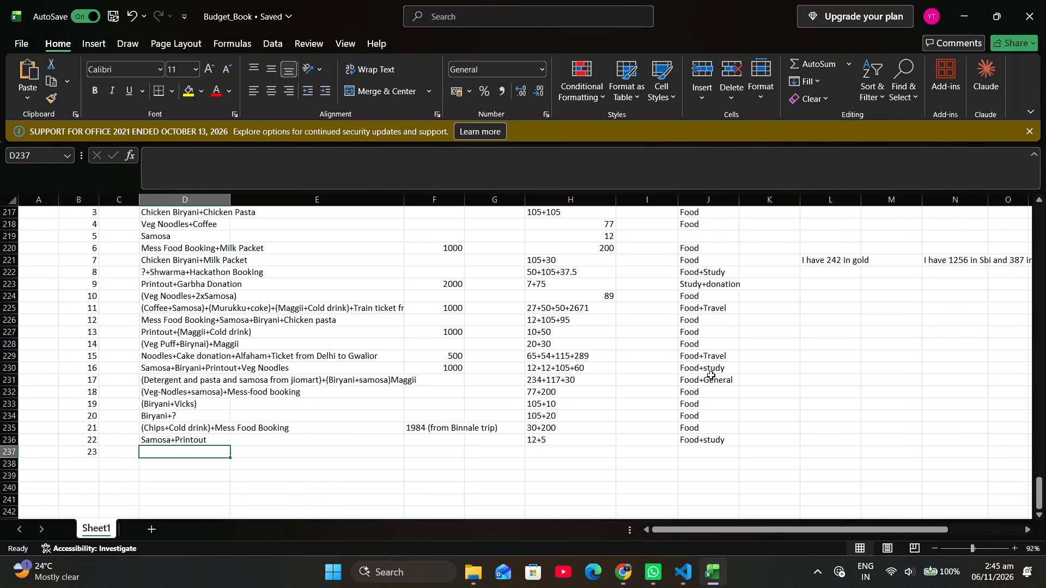
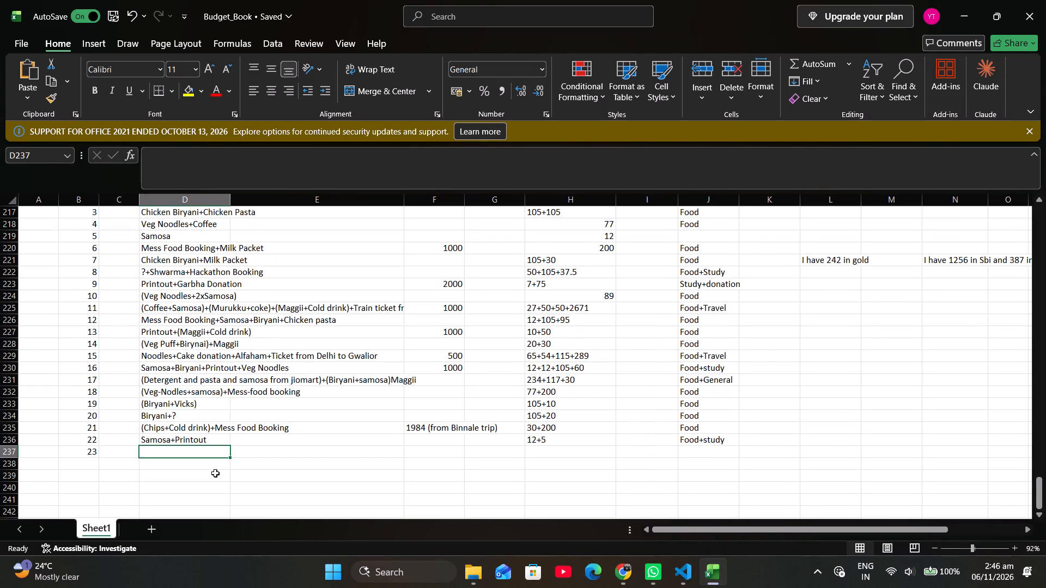
Enter the October 23 description in D237 as "Chicken Biryani+Cold drink".
text(Chicken)
key(space)
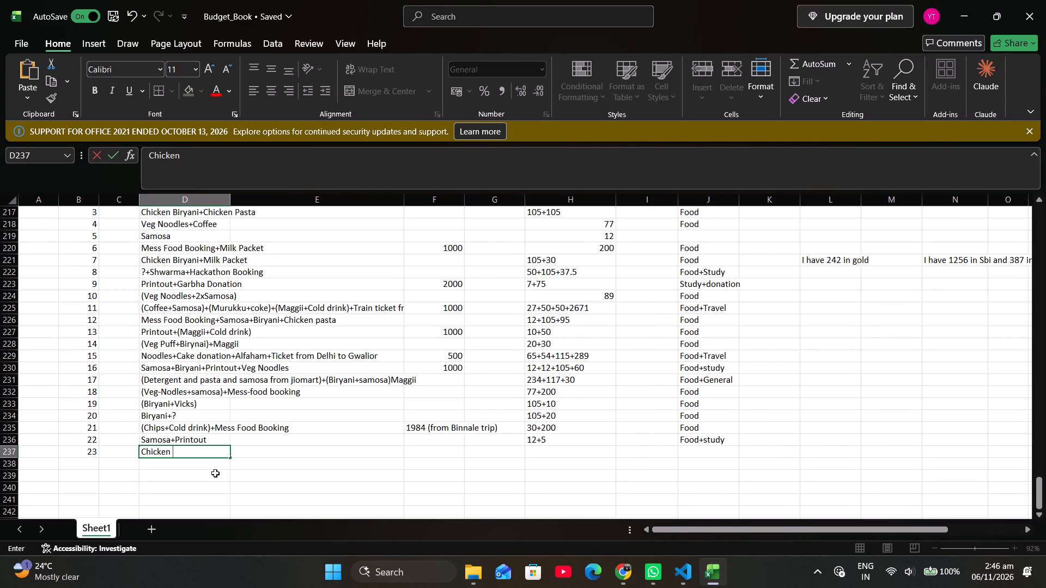
text(Biryani)
key(shift+plus)
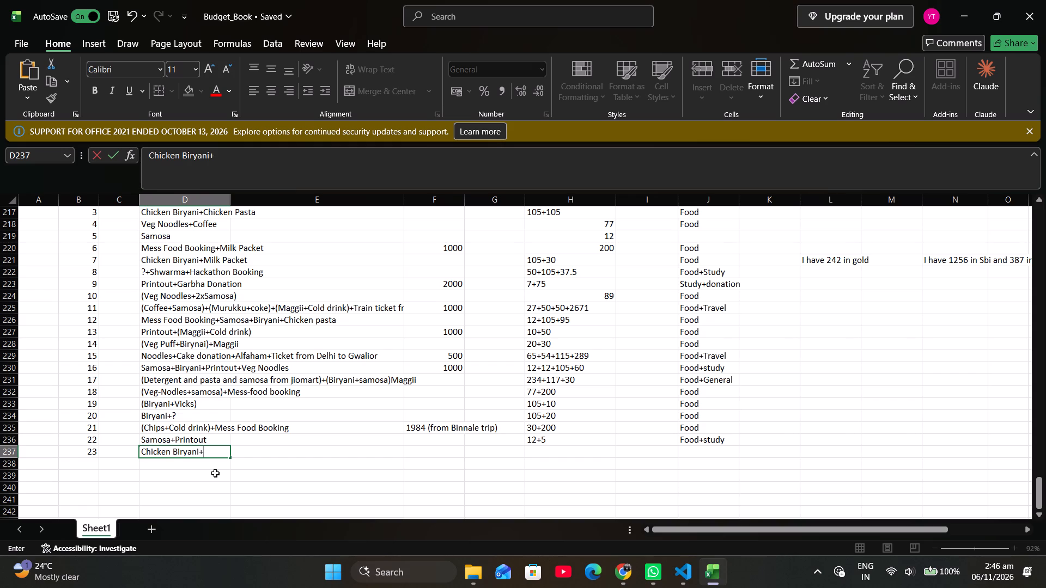
text(Cold drink)
Enter the October 23 amount as 125 in H237 and its category as Food in J237.
click(536, 449)
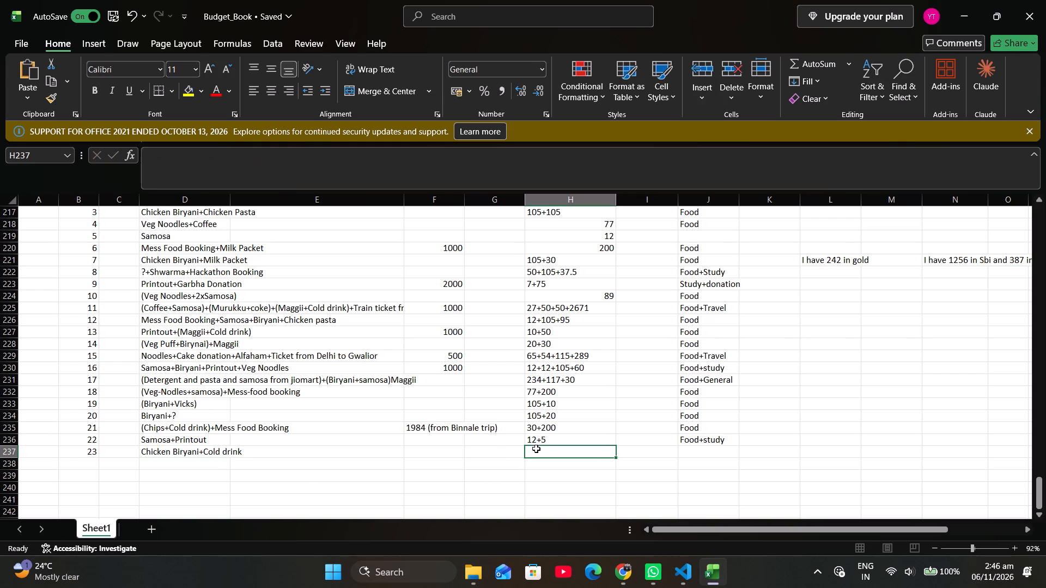
text(12)
key(5)
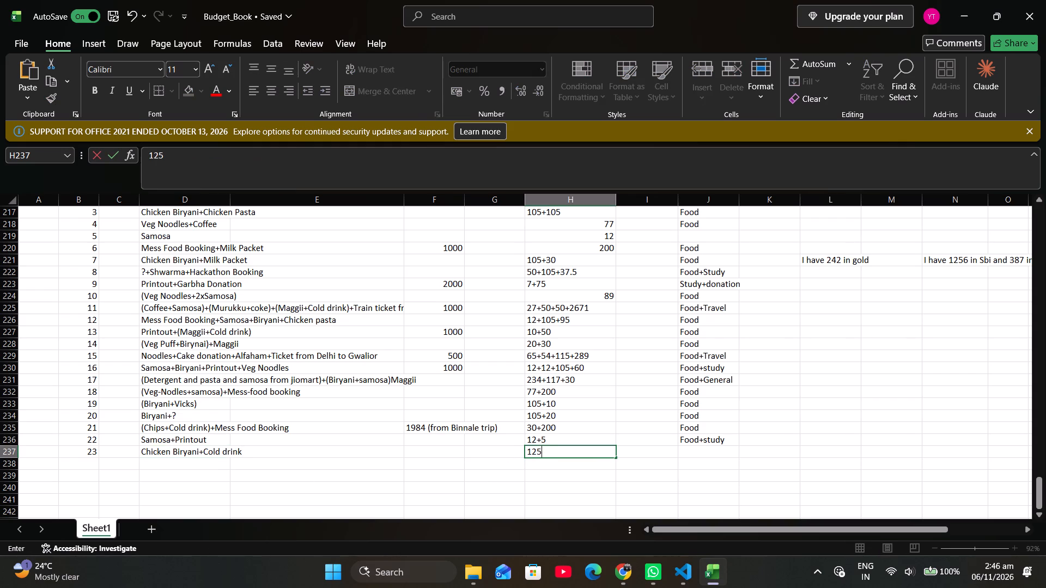
click(700, 452)
text(Food)
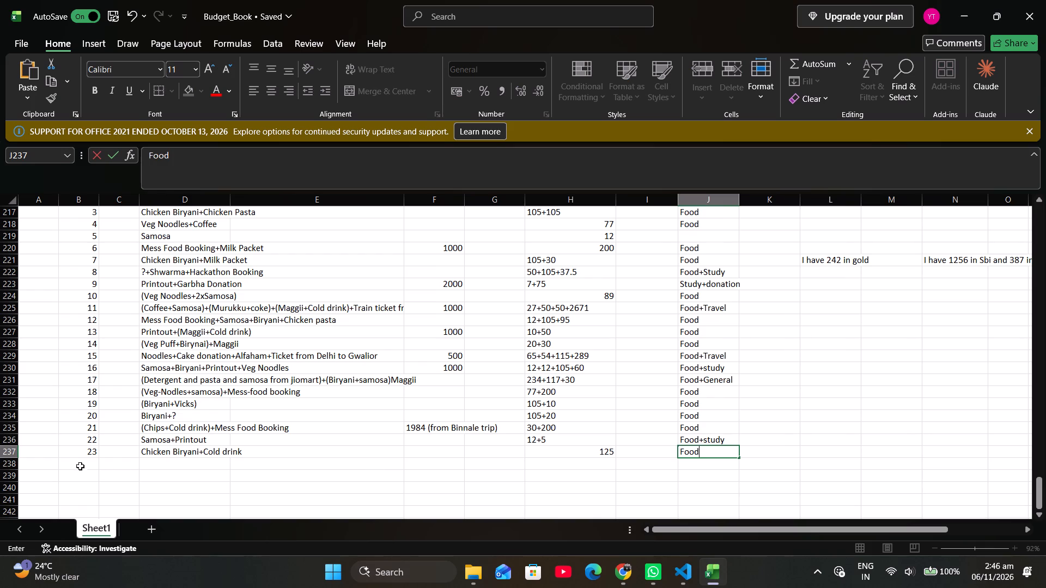
Add the day number 24 in B238 and enter its description in D238 as "Biryani+Lays".
click(81, 458)
text(24)
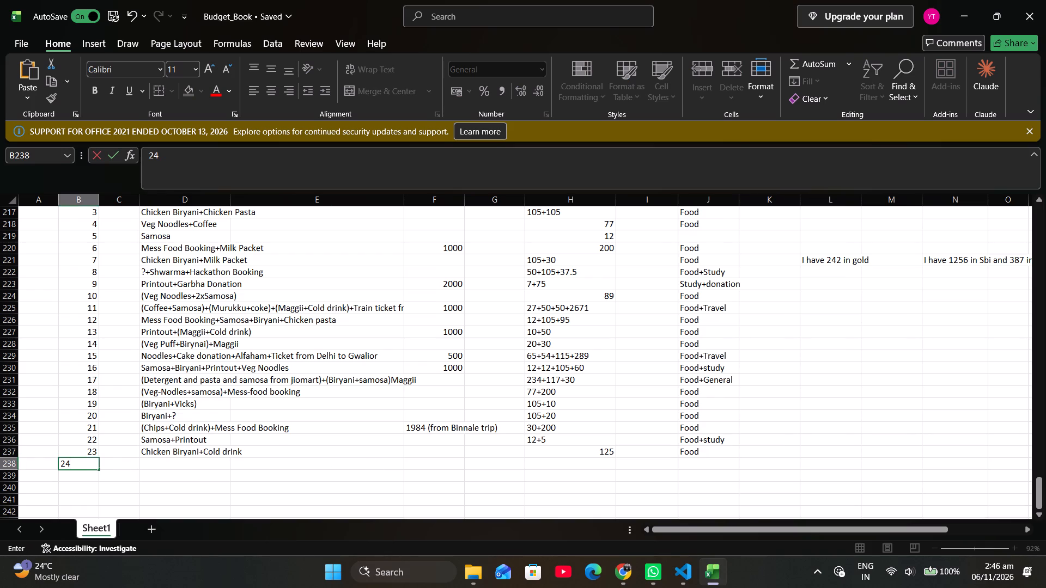
click(174, 462)
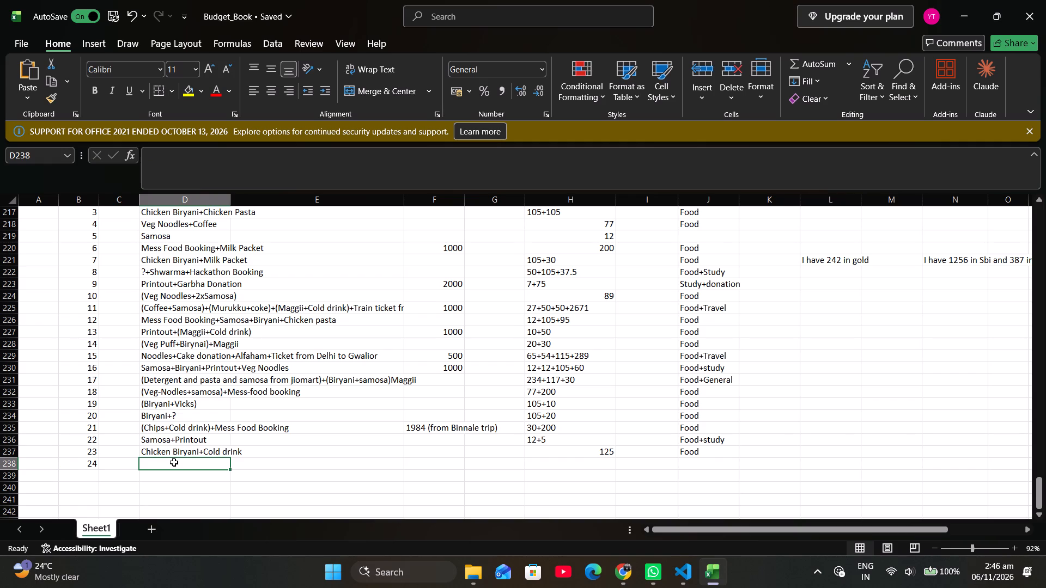
text(Biryani+)
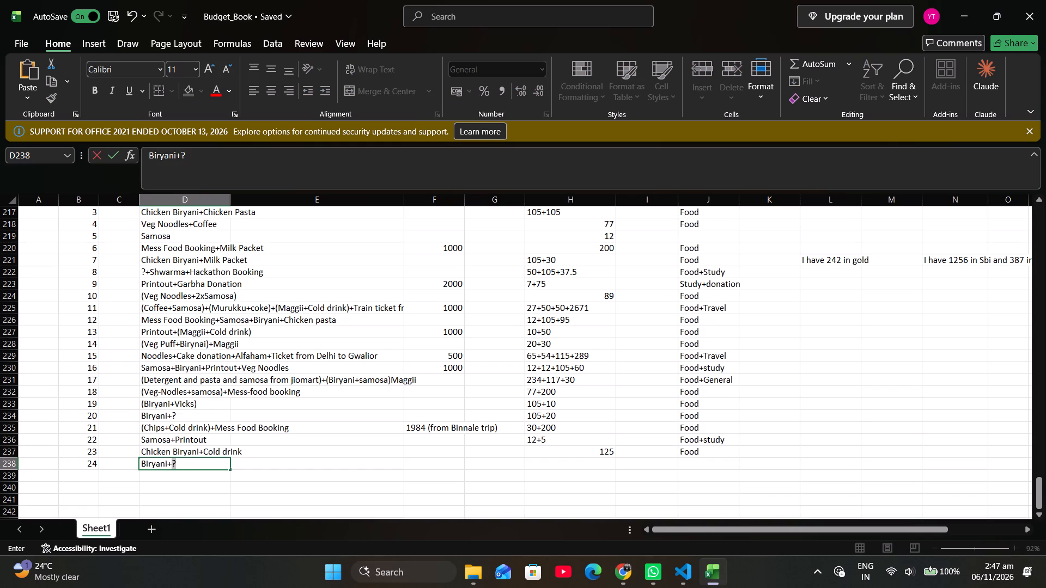
text(Lays)
Enter the October 24 amount as 115 in H238 and its category as Food in J238.
click(569, 463)
text(11)
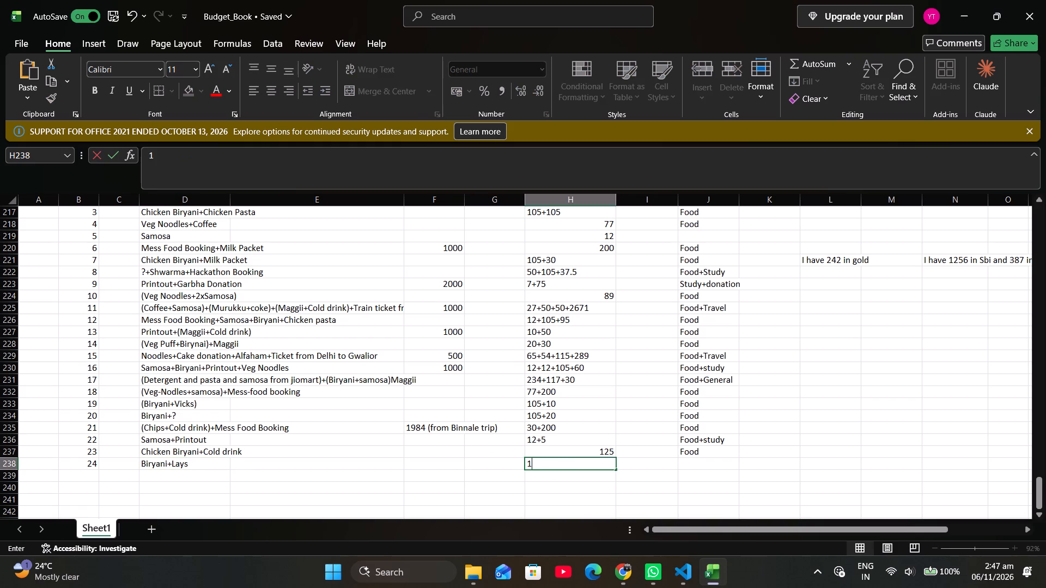
key(5)
click(708, 462)
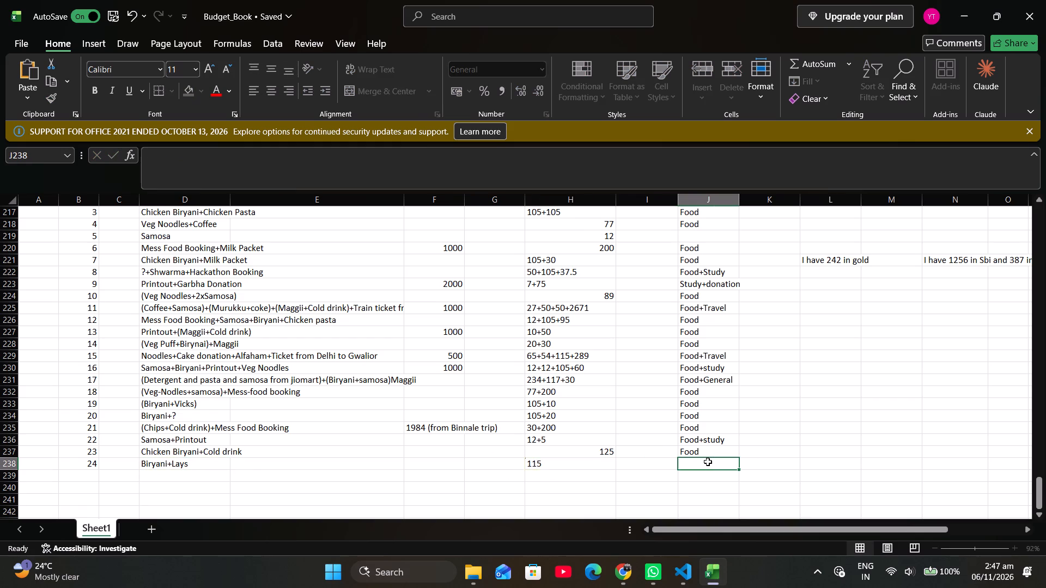
text(Food)
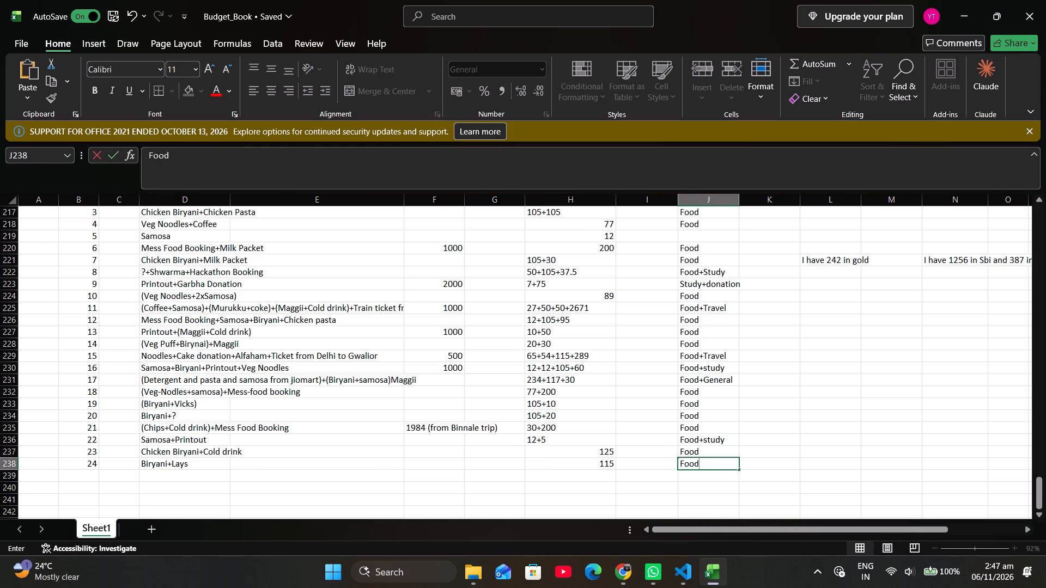
Start the October 25 entry in row 239 with day number 25, description "Biryani" and amount 105.
click(95, 477)
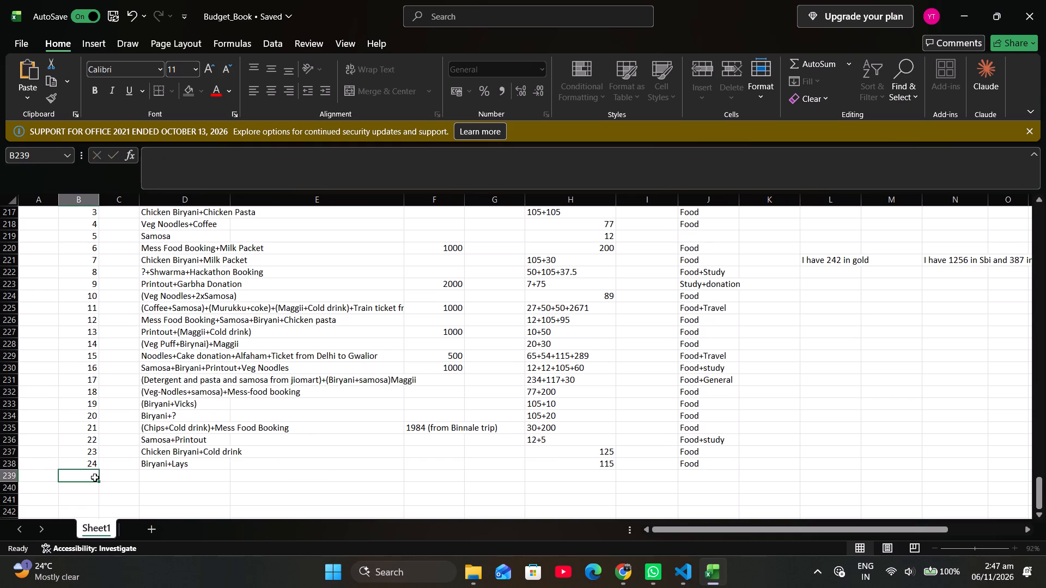
text(25)
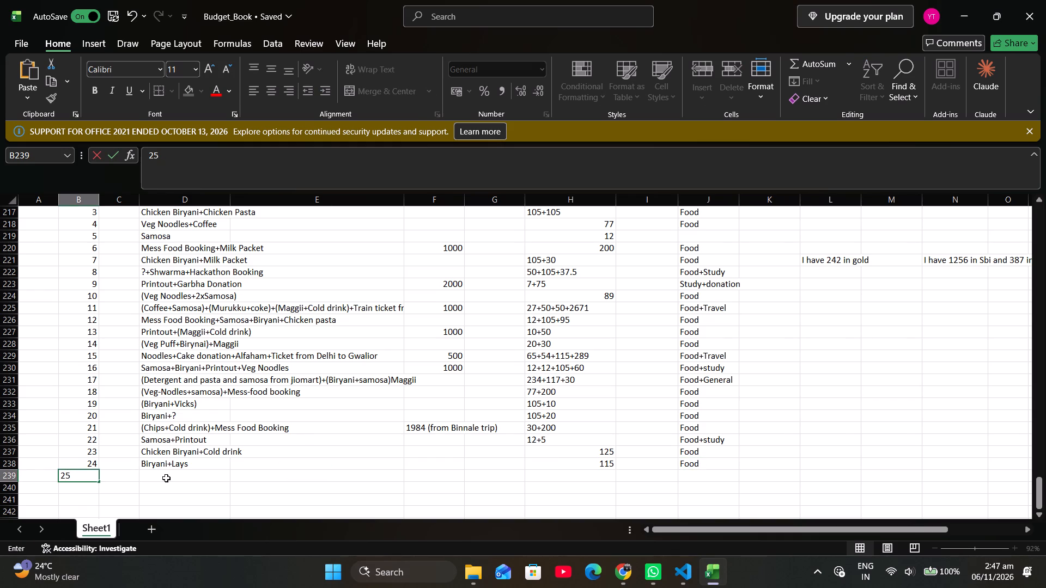
click(166, 478)
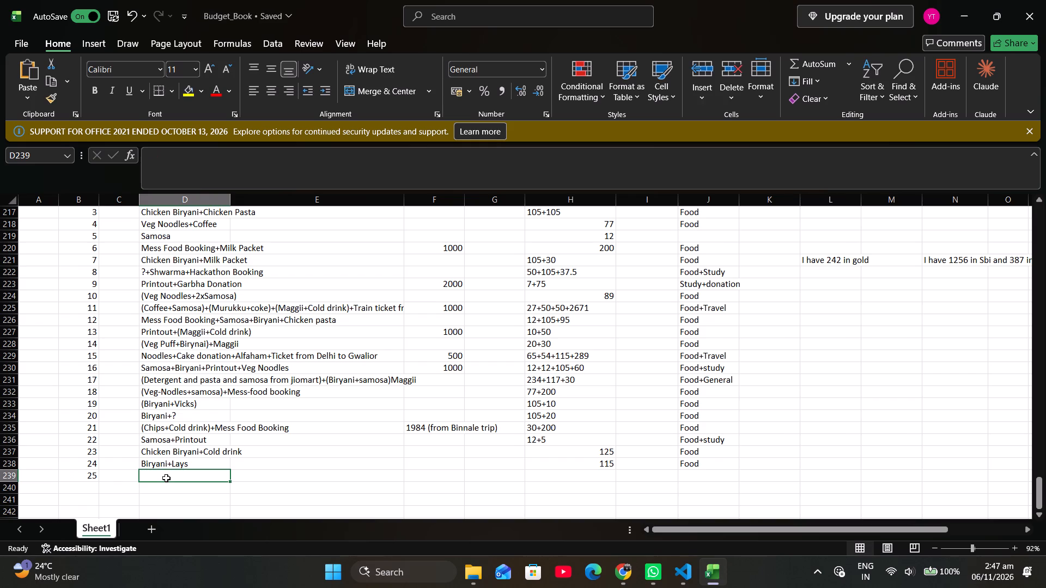
text(Biry)
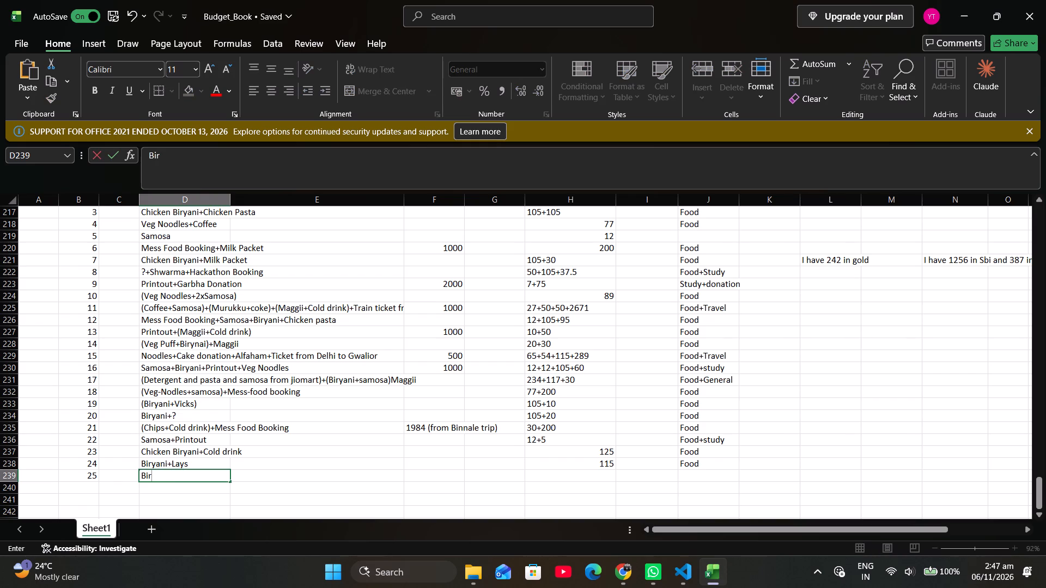
text(ani)
click(552, 476)
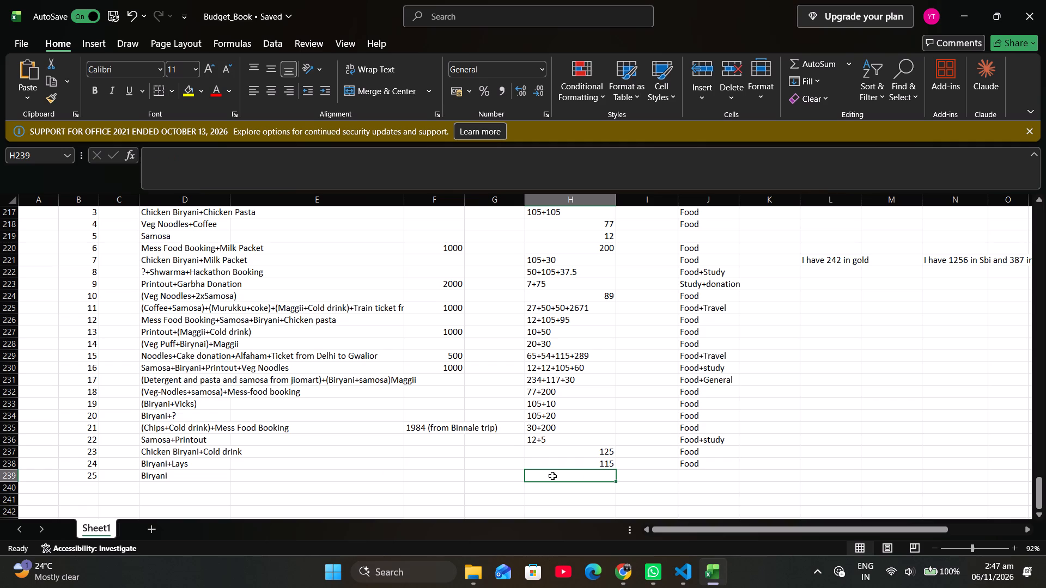
text(105)
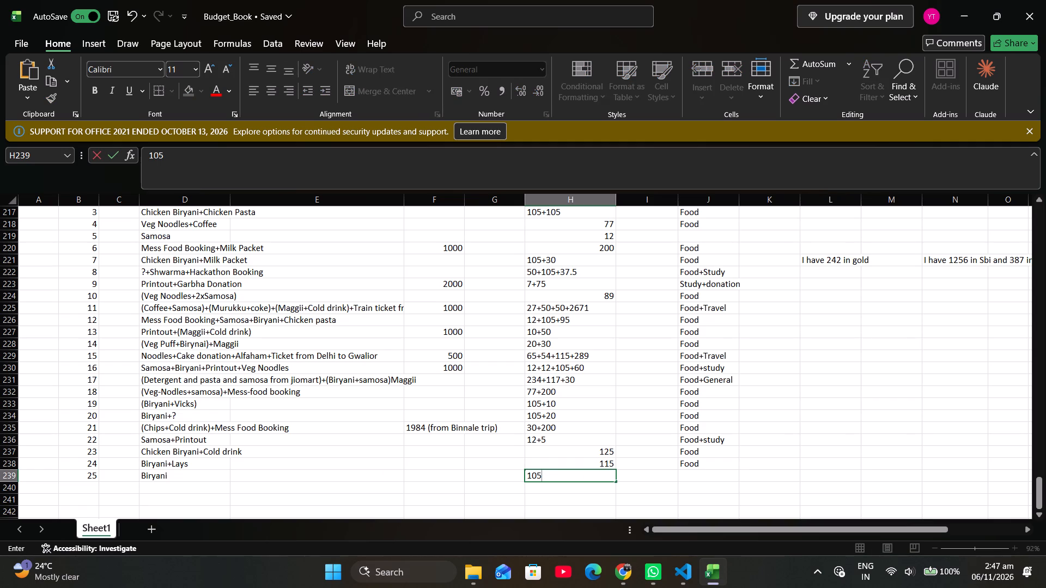
Extend the October 25 entry with the food booking, making D239 "Biryani+Food Booking" and H239 105+200.
click(188, 480)
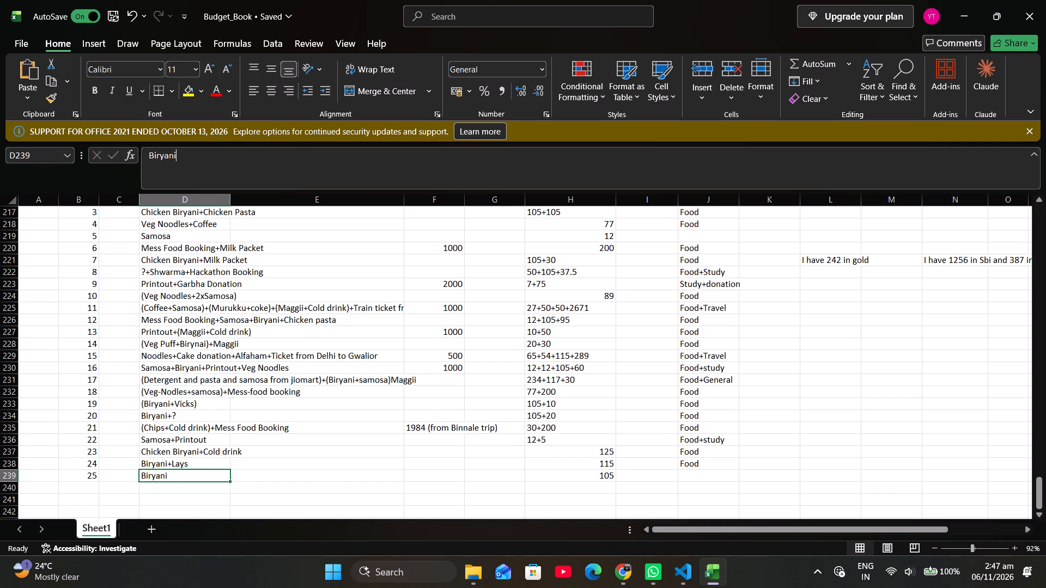
click(187, 155)
text(+Food Booking)
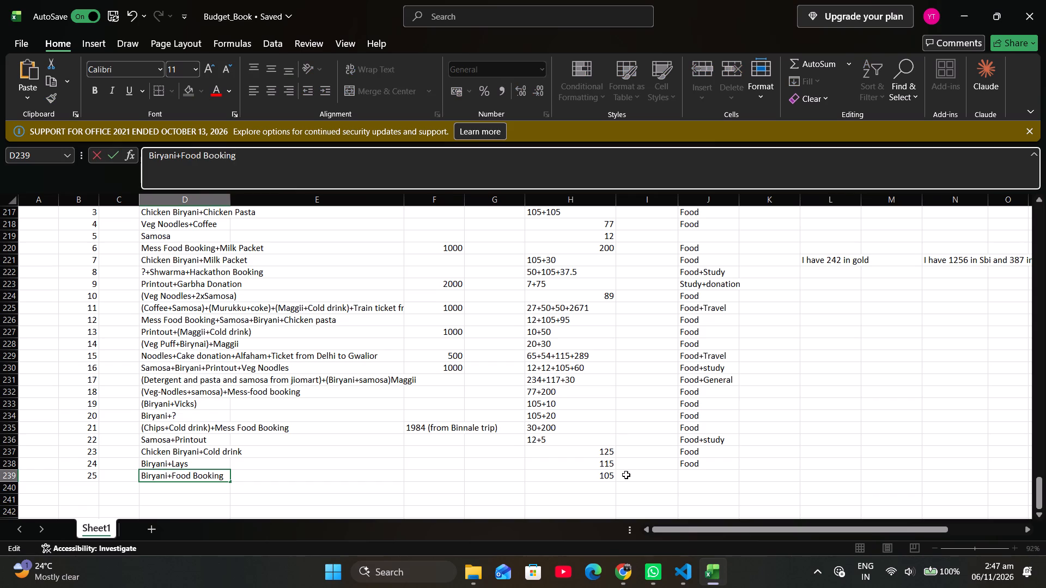
click(547, 475)
click(197, 152)
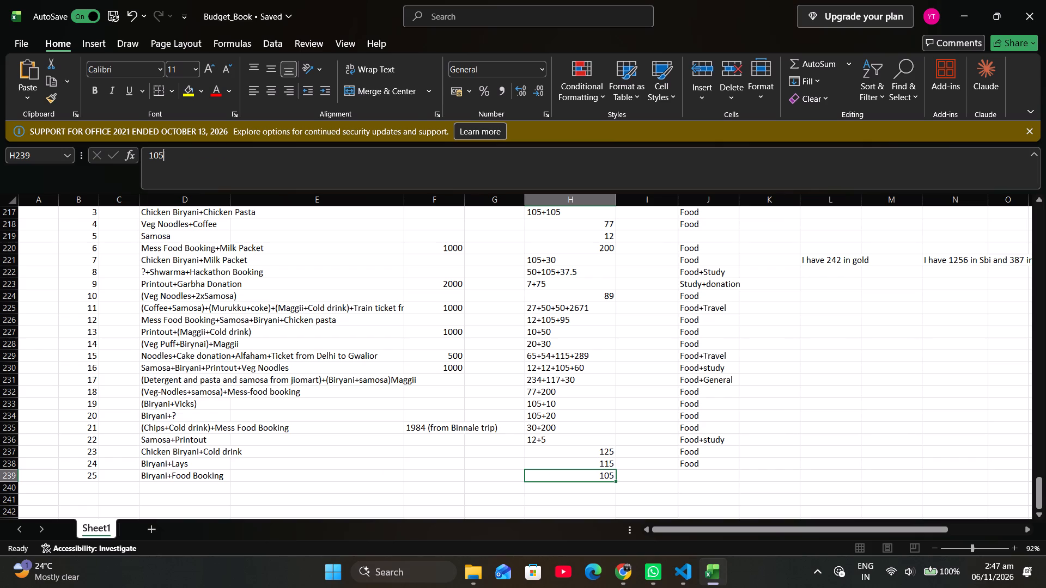
text(+200)
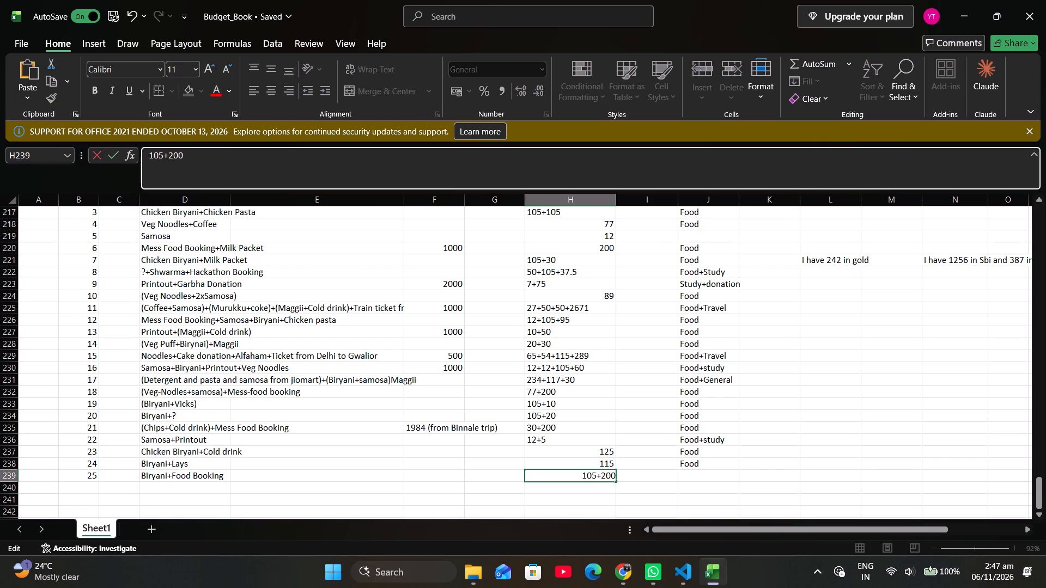
Enter the October 25 category as Food in J239.
click(680, 475)
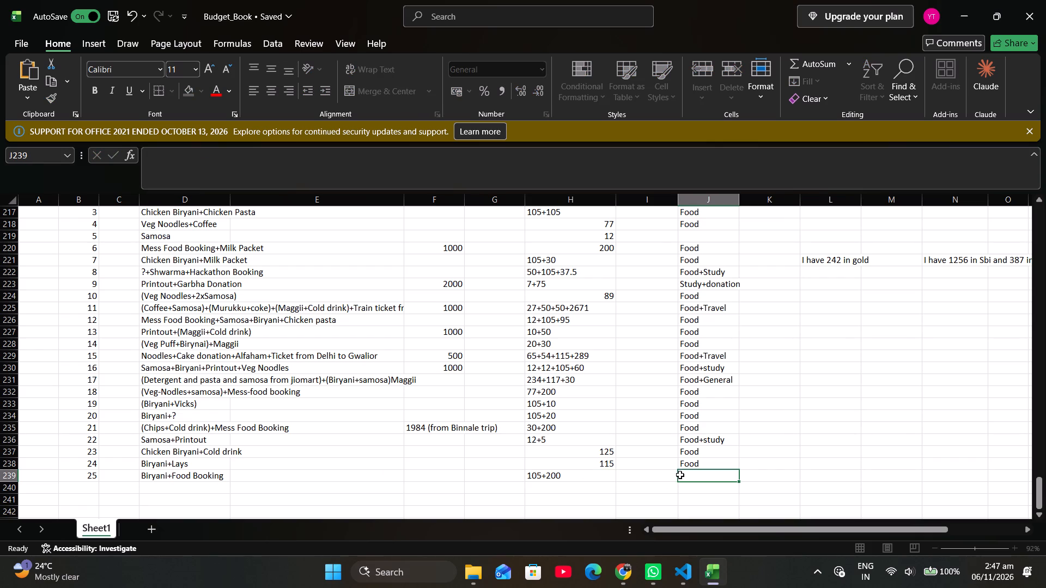
text(Food)
Add the recharge to the October 25 entry, appending "+Recharge" to the description in D239 and +19 to the amount in H239.
click(209, 482)
click(205, 473)
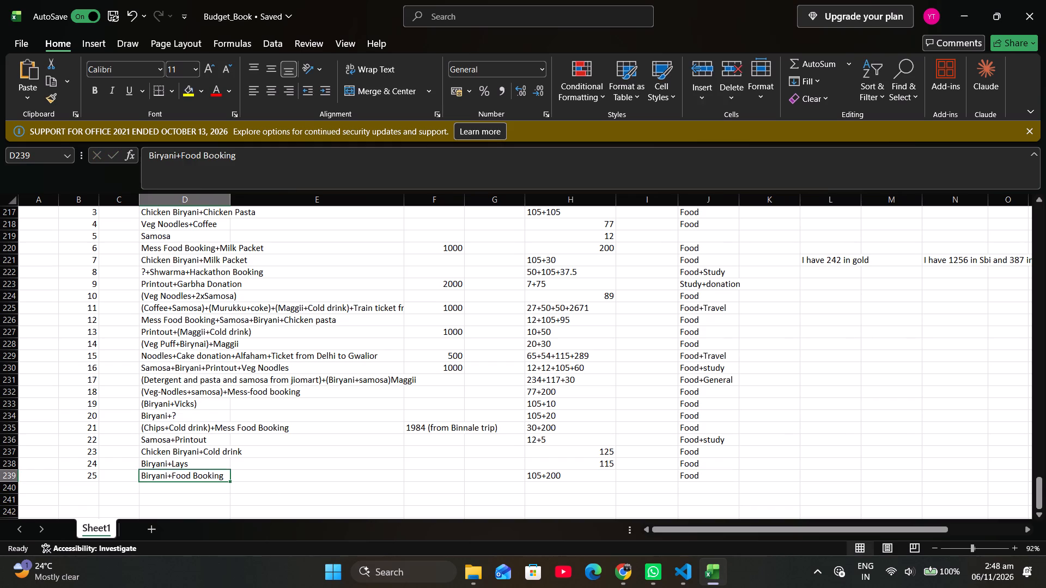
click(244, 156)
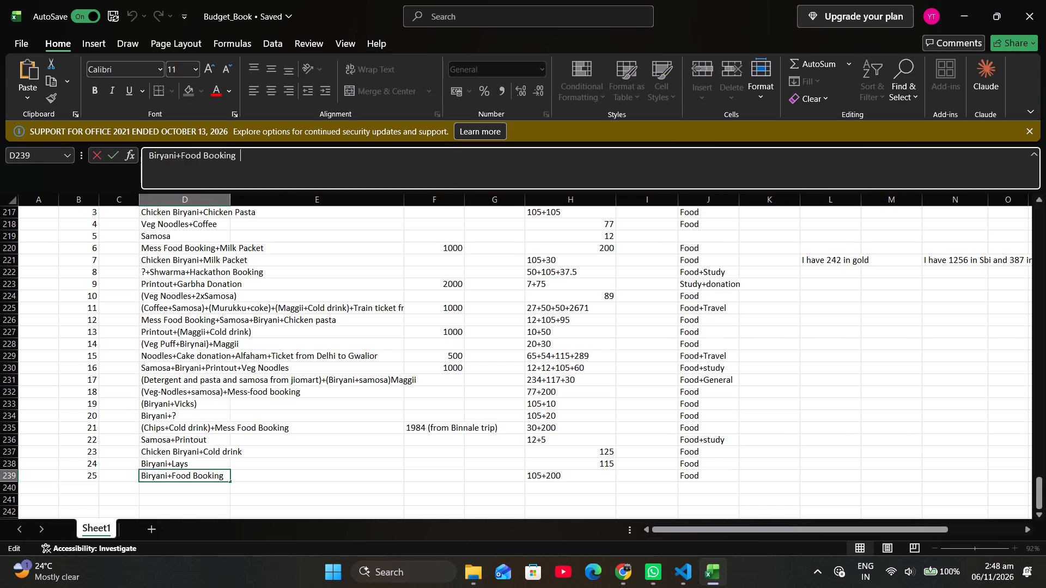
key(shift+plus)
text(Rec)
text(harge)
click(560, 474)
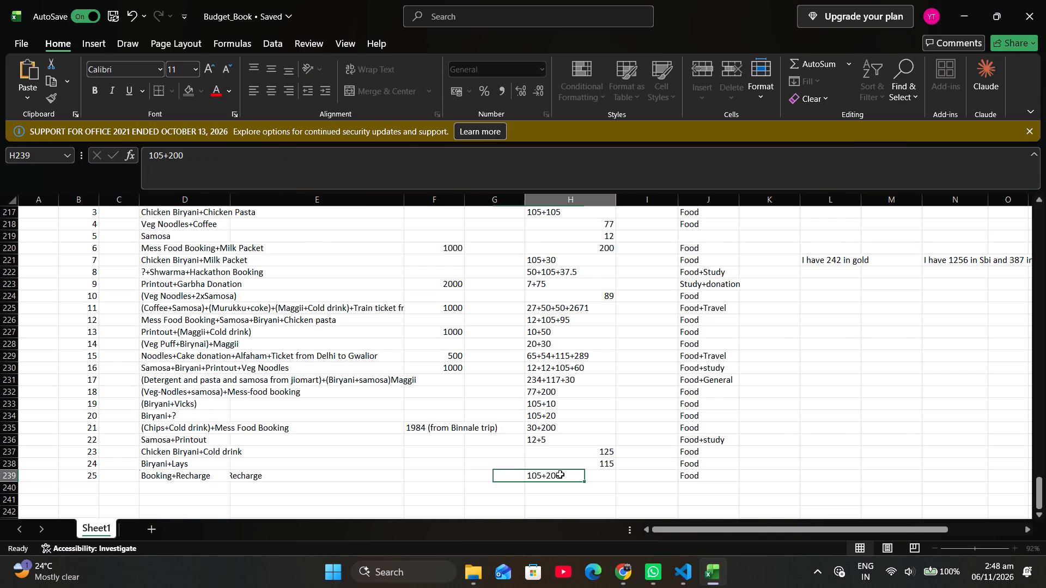
click(194, 151)
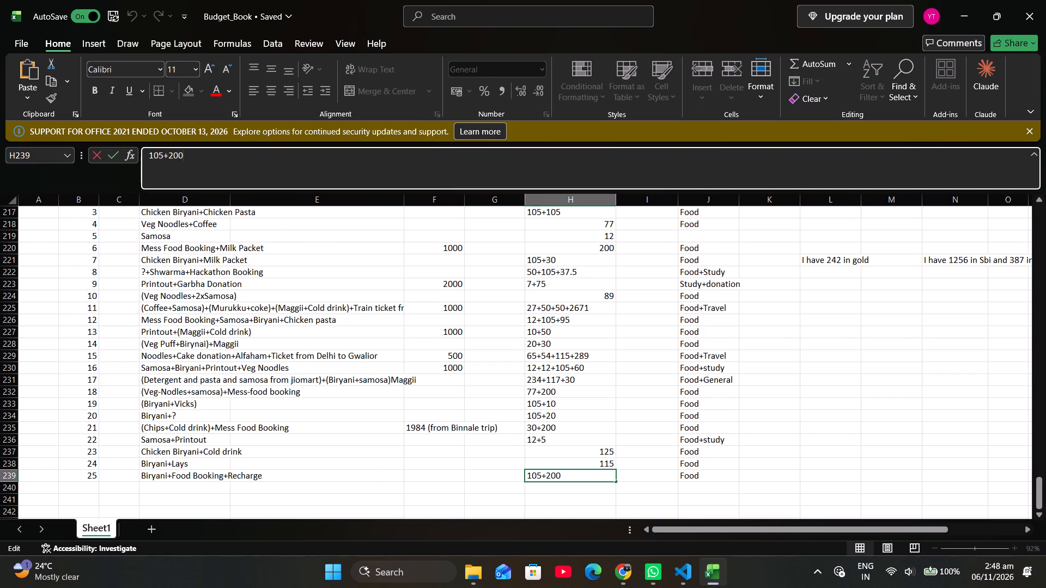
text(+19)
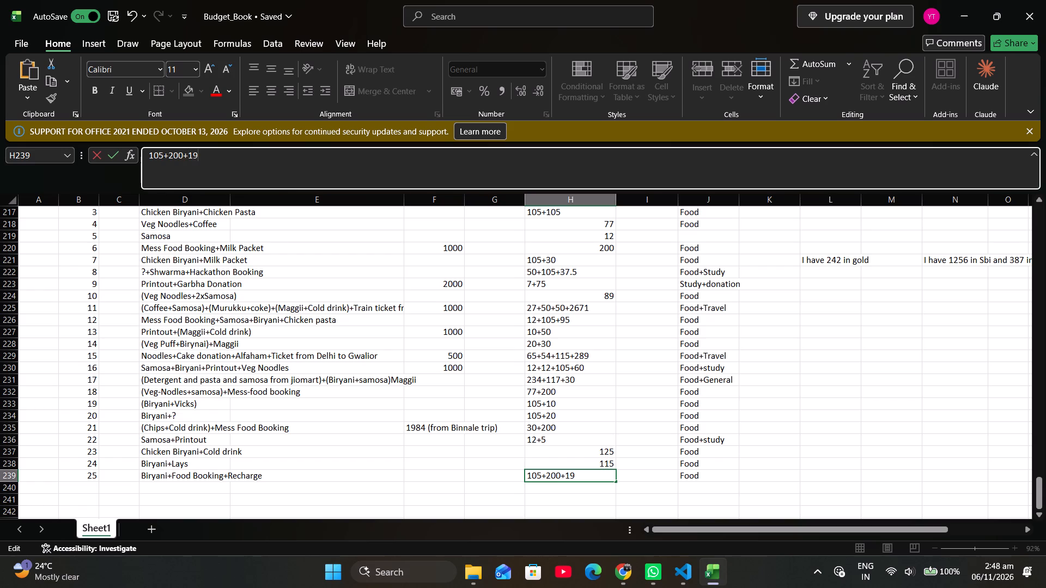
Change the October 25 category in J239 to Food+study.
click(697, 480)
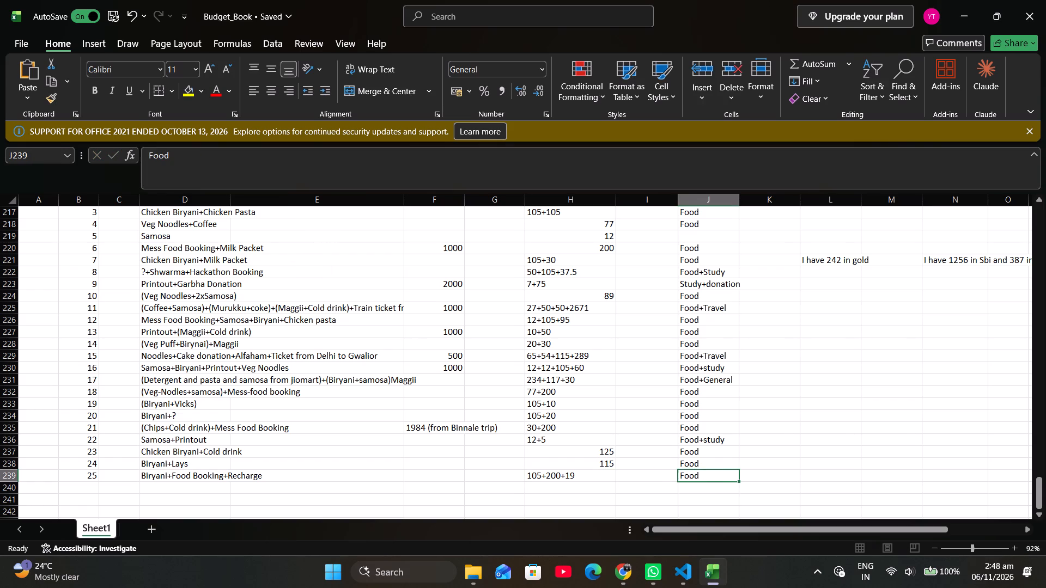
click(182, 161)
key(shift+plus)
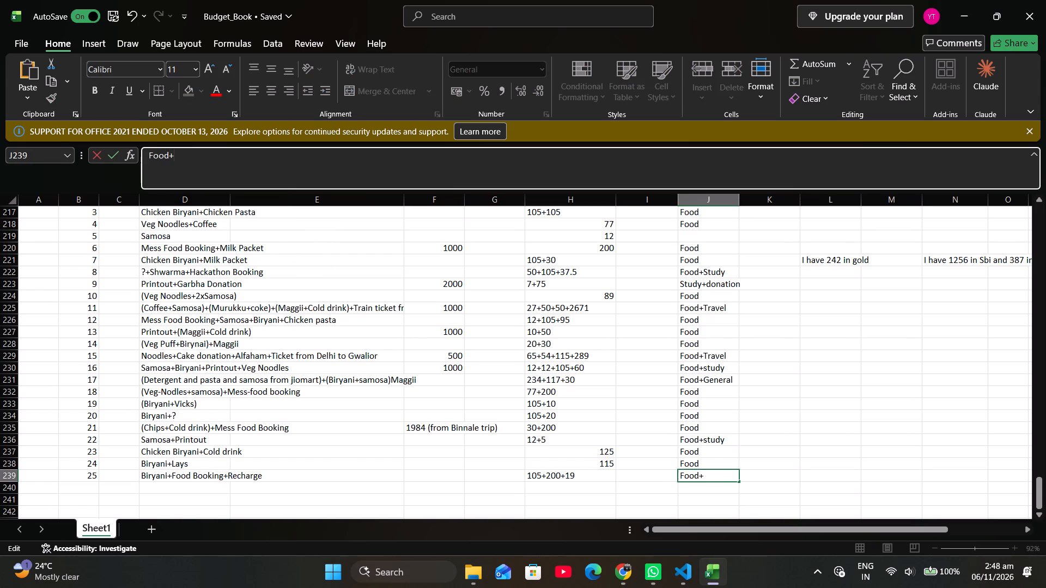
text(study)
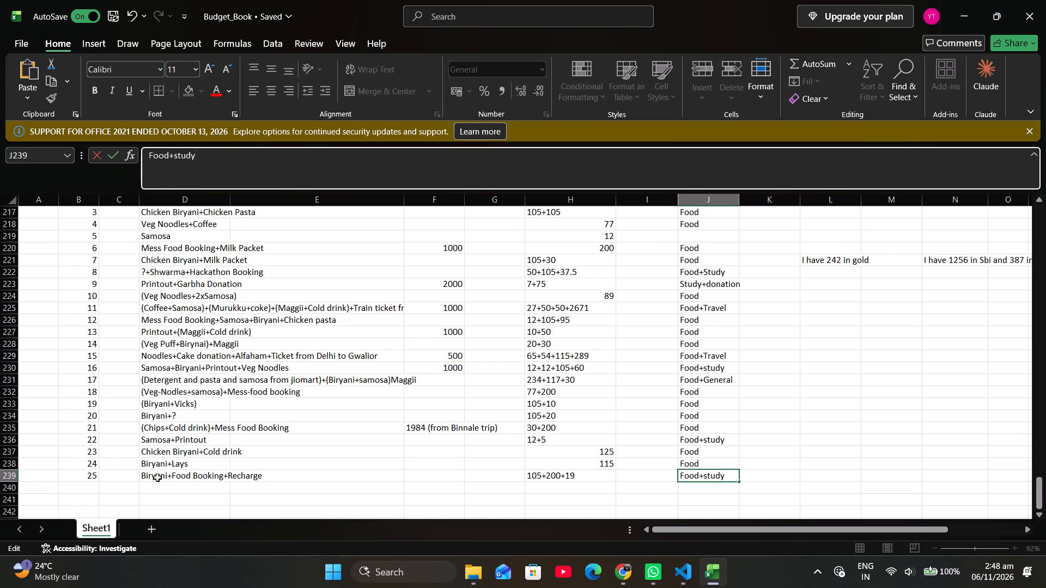
Start the October 26 entry with 26 in B240 and the description "Hoddiee+(Maggii+Lays)" in D240.
click(92, 488)
text(26)
click(165, 488)
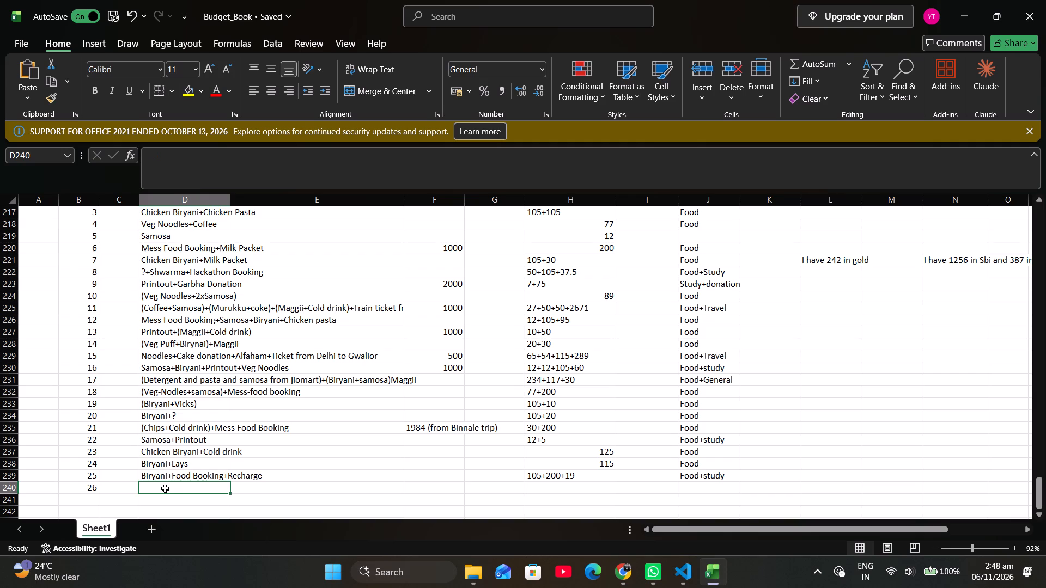
text(Hoddiee)
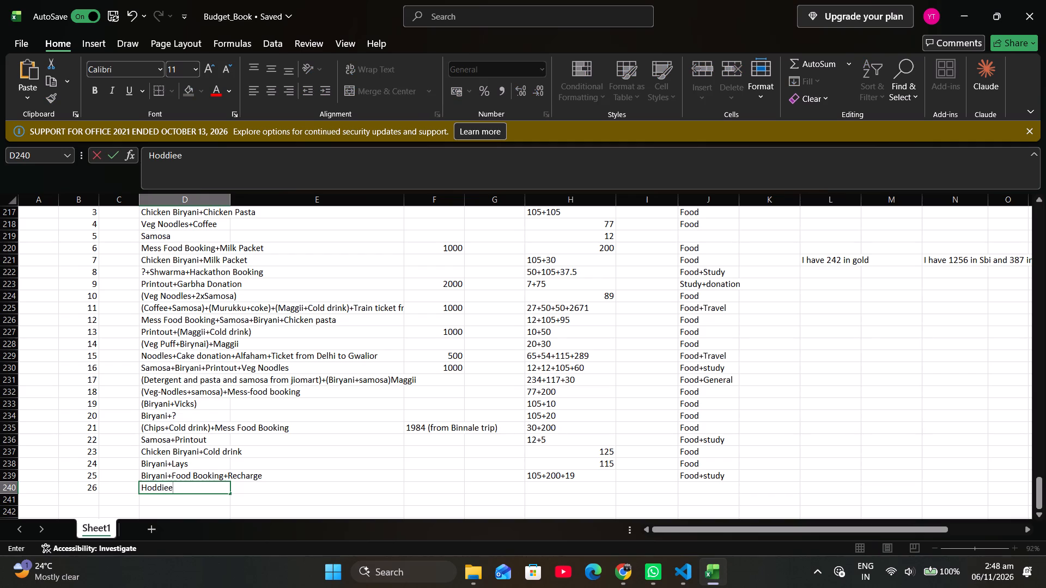
key(shift+plus)
text(Mag)
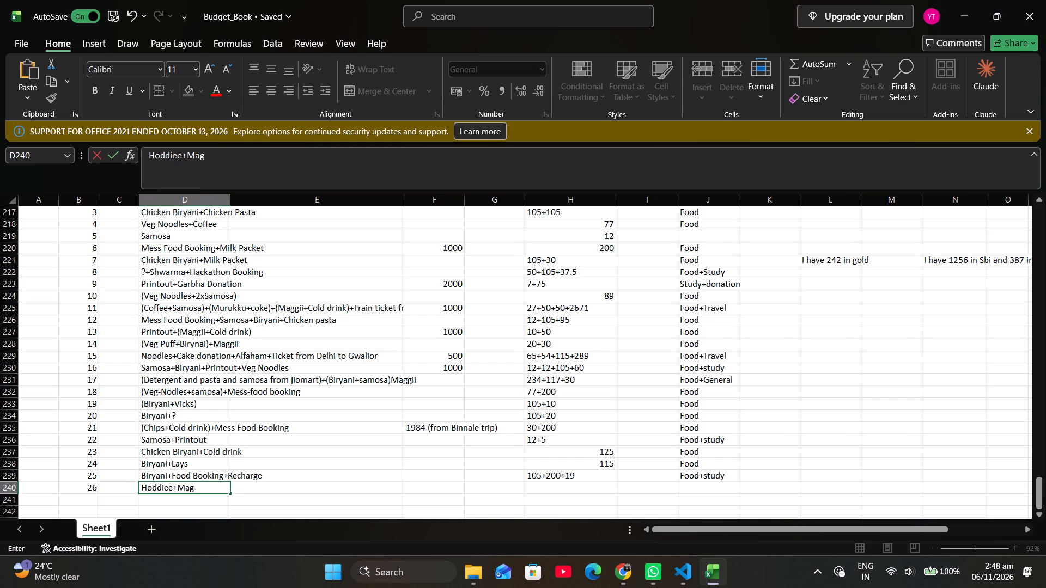
key(BackSpace)
key(BackSpace)
key(BackSpace)
text((Maggii)
key(shift+plus)
text(Lays))
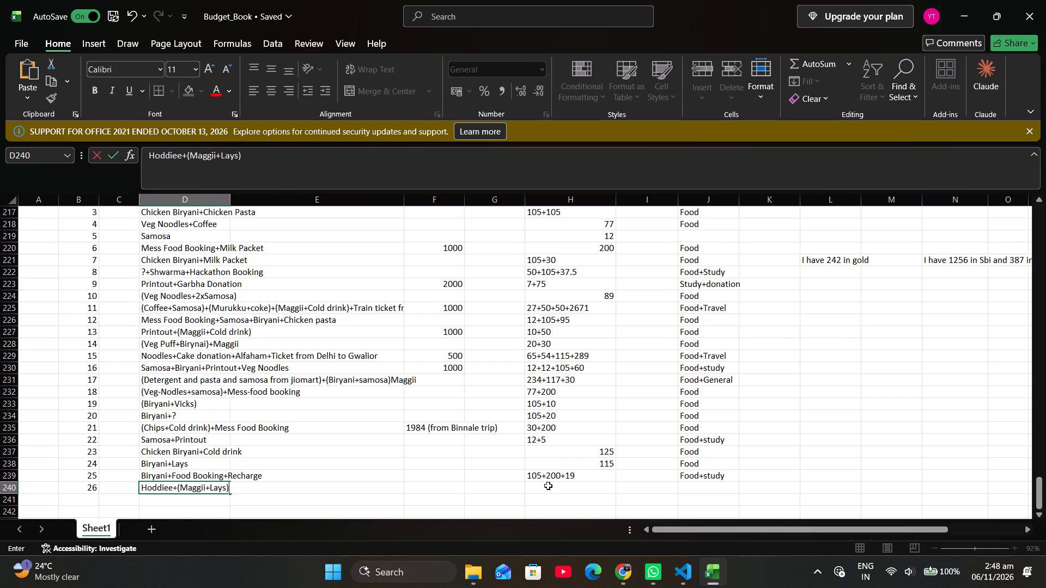
Enter the October 26 amounts, with 580+40 in H240 and 1000 in F240.
click(548, 486)
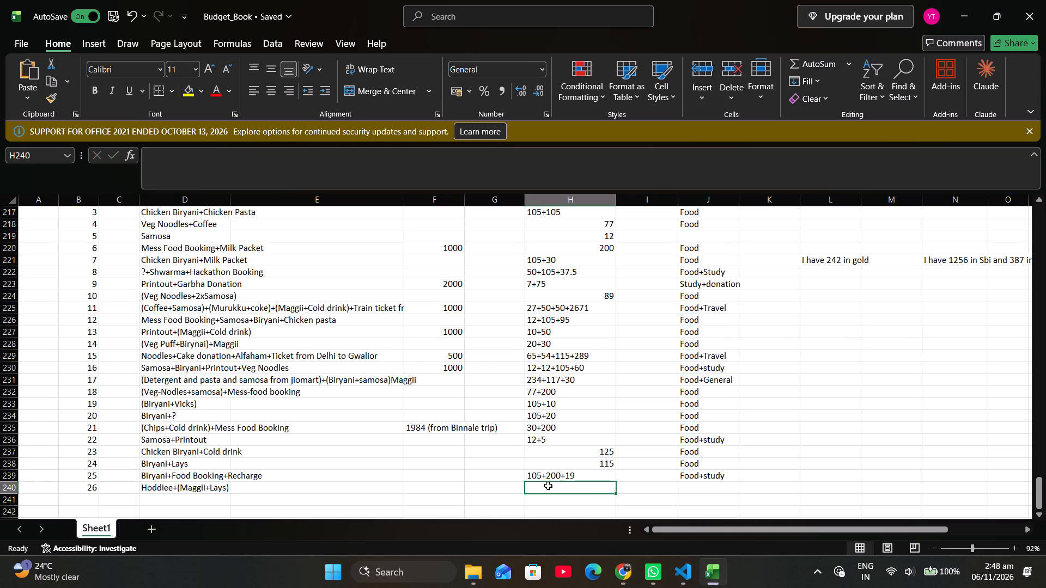
text(580)
key(shift+plus)
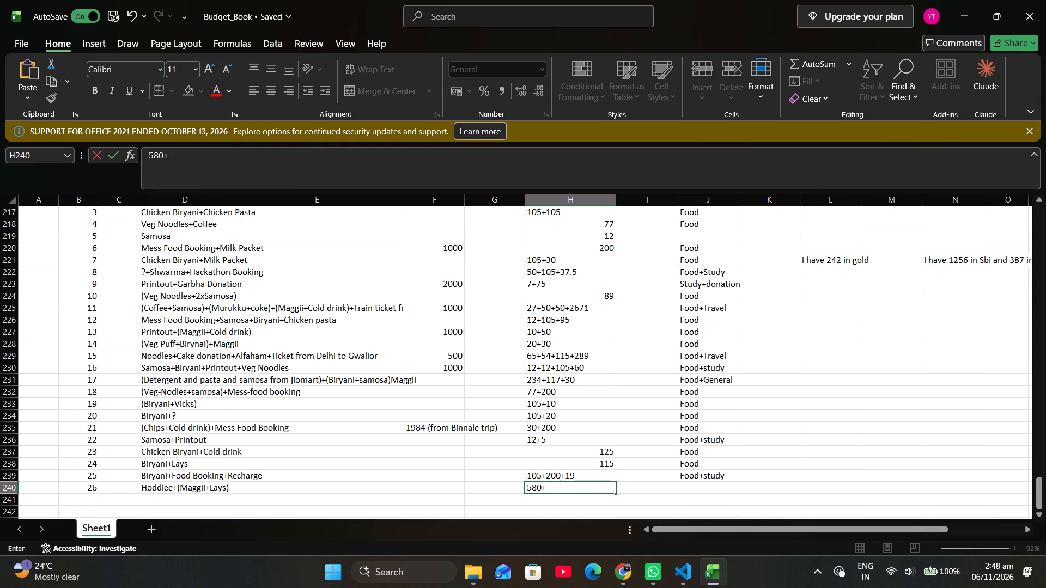
text(40)
click(444, 486)
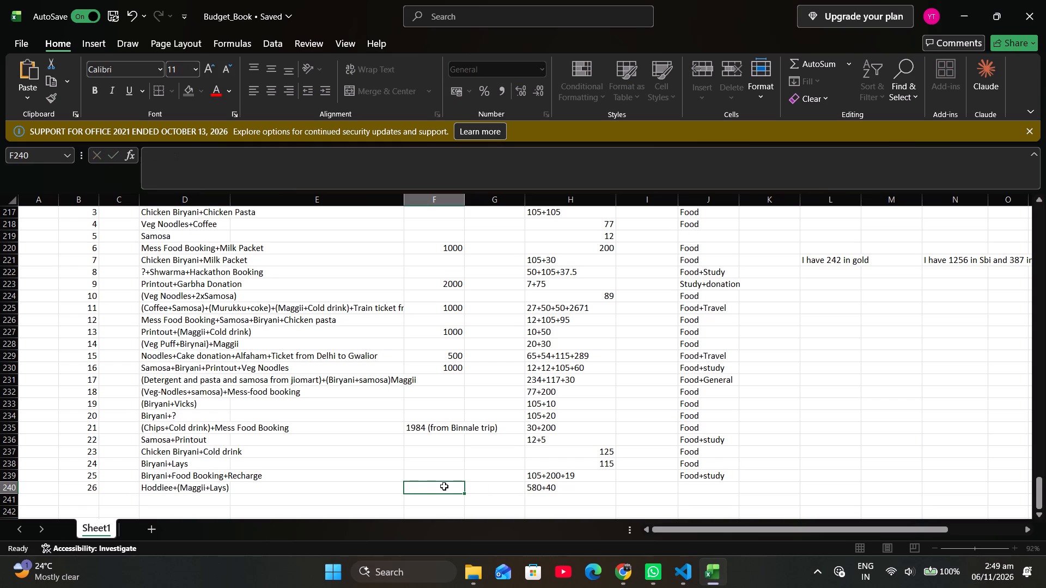
text(1000)
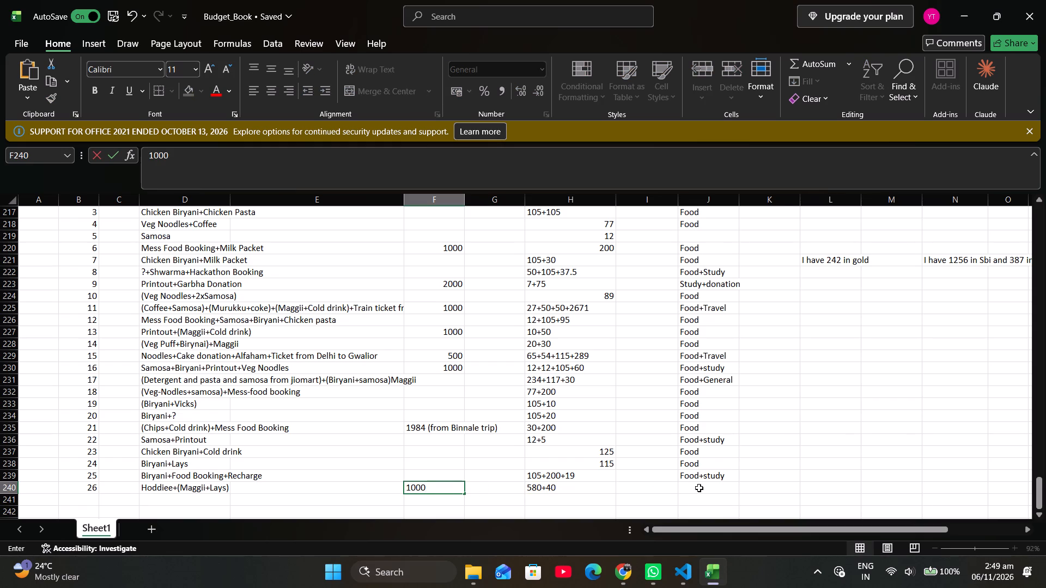
Enter the October 26 category as General+Food in J240.
click(699, 488)
text(Gee)
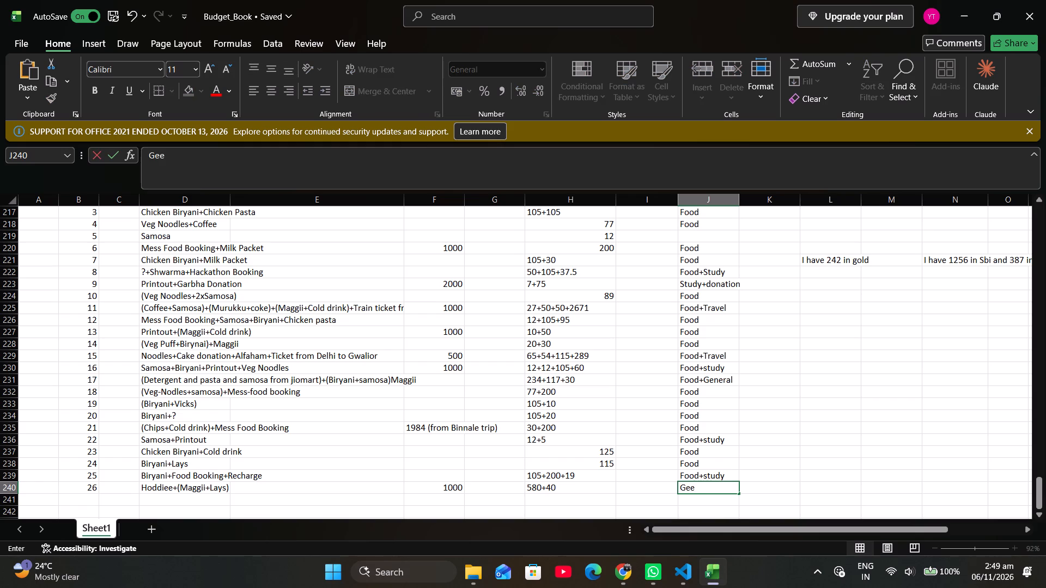
key(BackSpace)
text(neral+)
text(Food)
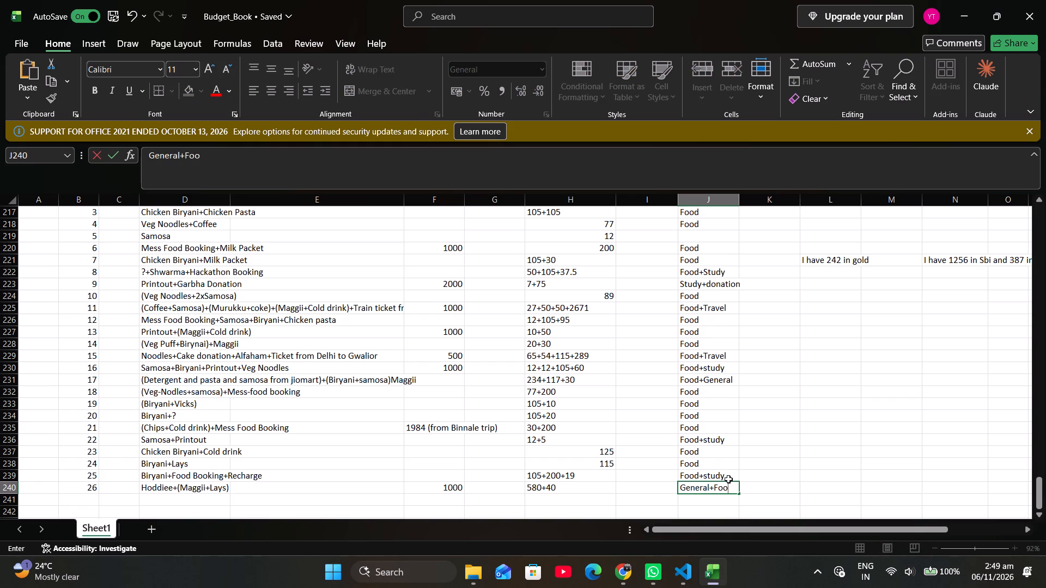
Start the October 27 row by entering 27 in B241.
scroll(260, 461, down, 1)
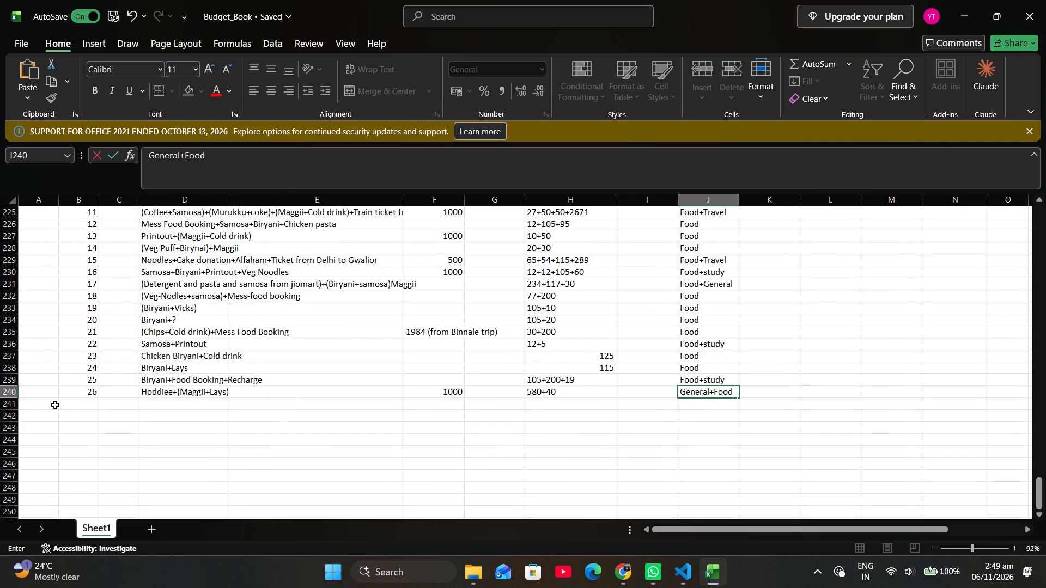
click(68, 402)
text(27)
click(206, 406)
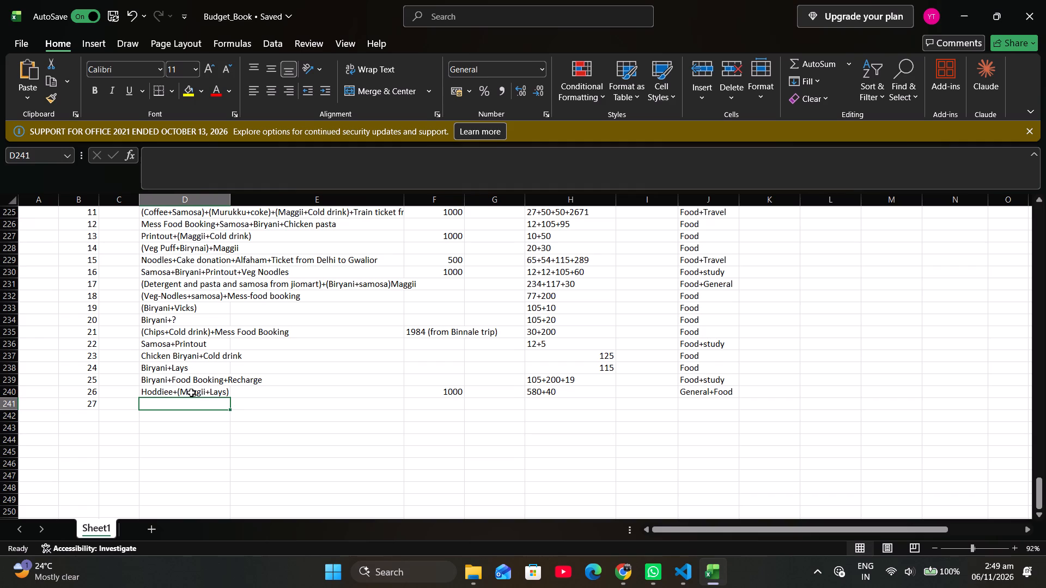
Reorder the October 26 description in D240 to read "(Maggii+Lays)+Hoddiee".
click(191, 393)
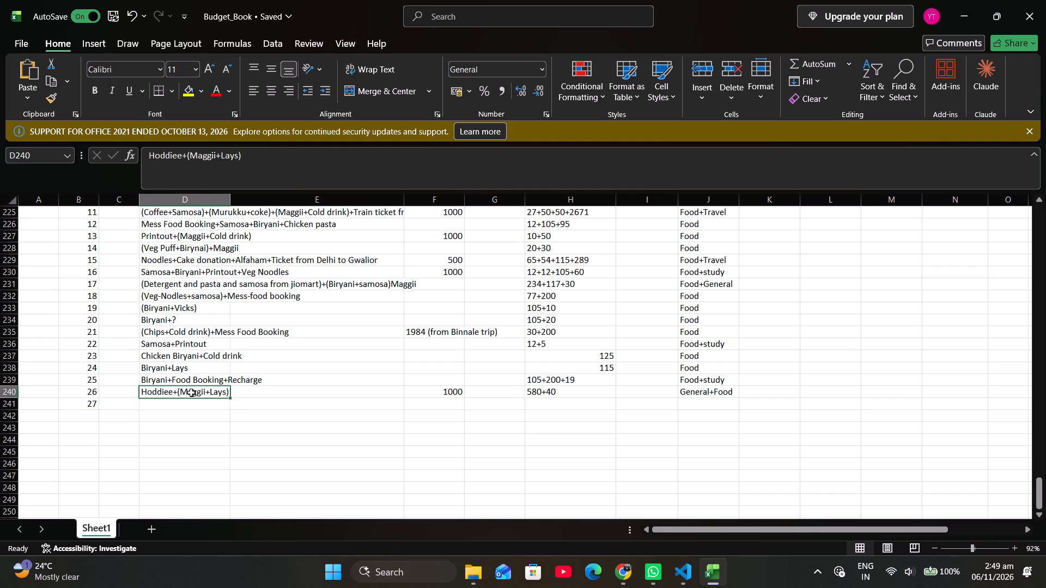
click(253, 160)
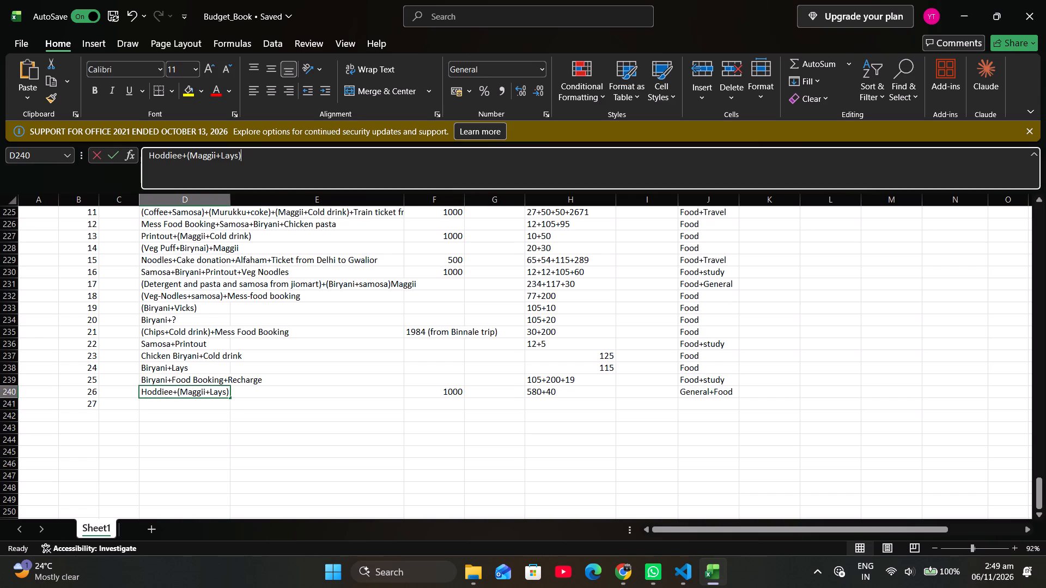
key(shift+plus)
text(Ho)
text(ddiee)
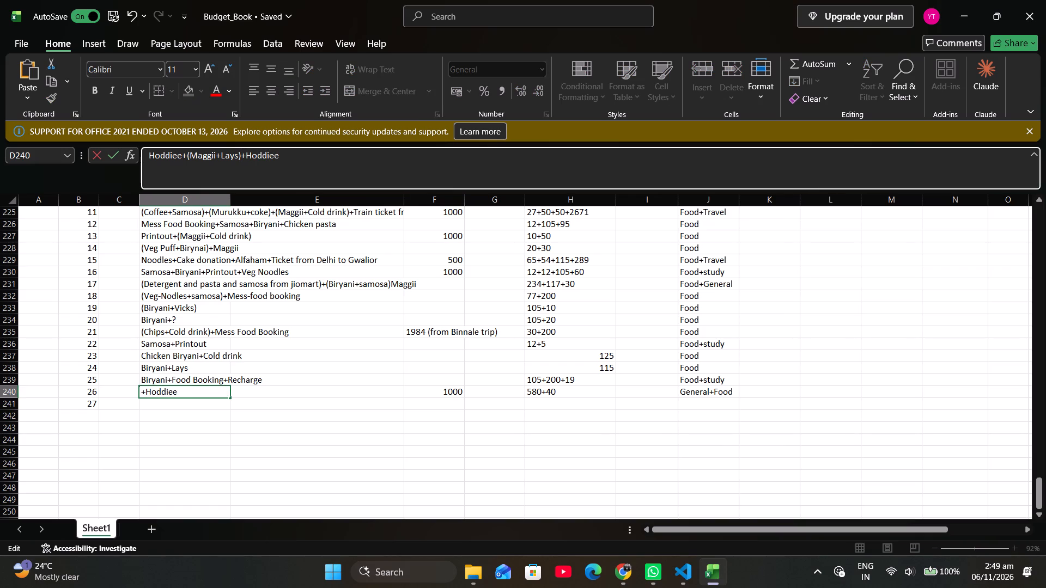
click(183, 157)
key(Right)
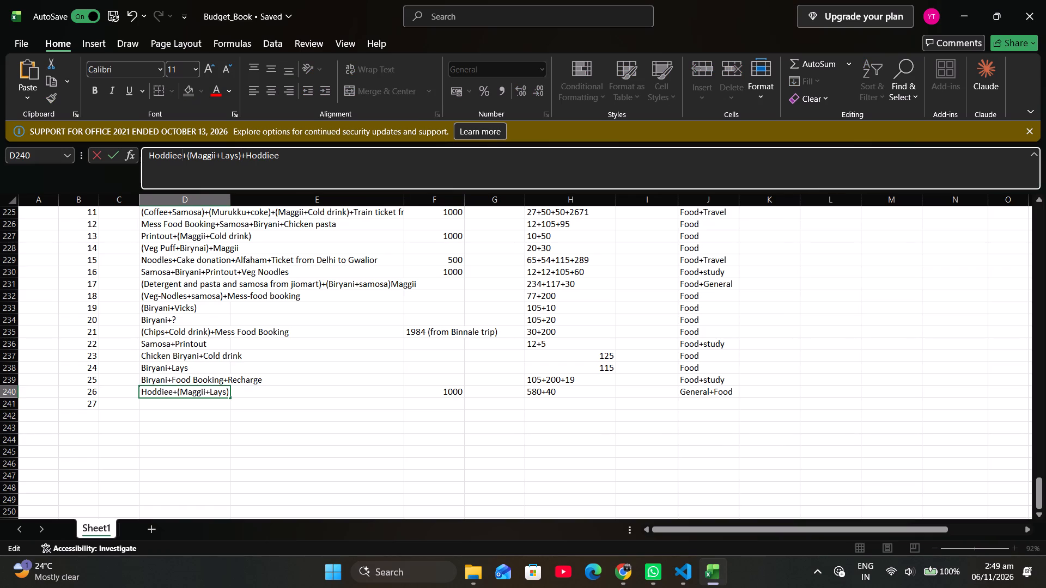
key(BackSpace)
key(BackSpace)
key(BackSpace)
key(BackSpace)
key(BackSpace)
key(BackSpace)
key(BackSpace)
key(BackSpace)
key(BackSpace)
key(BackSpace)
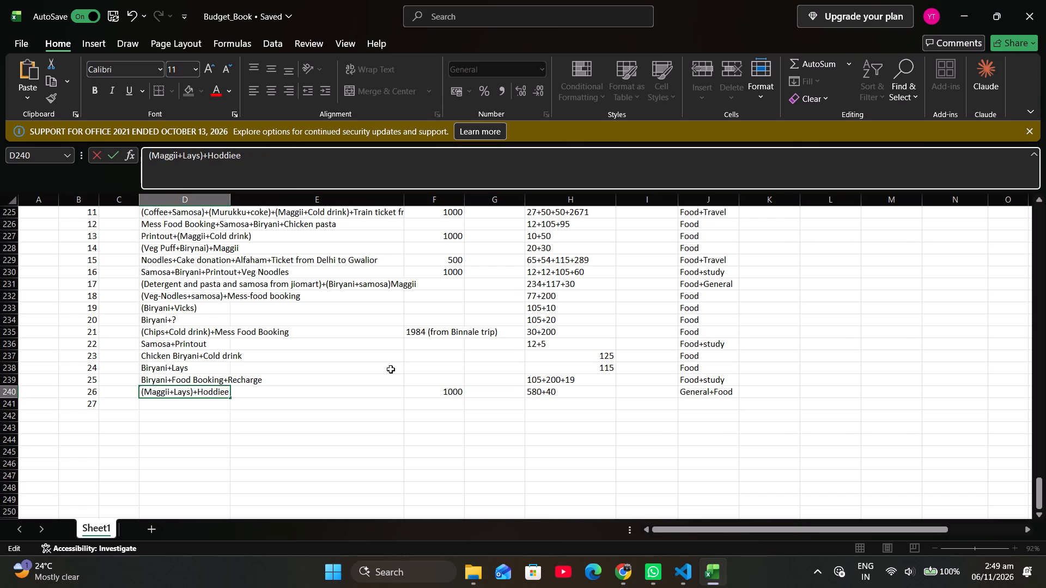
Change the October 26 amount in H240 to 40+485.
click(568, 394)
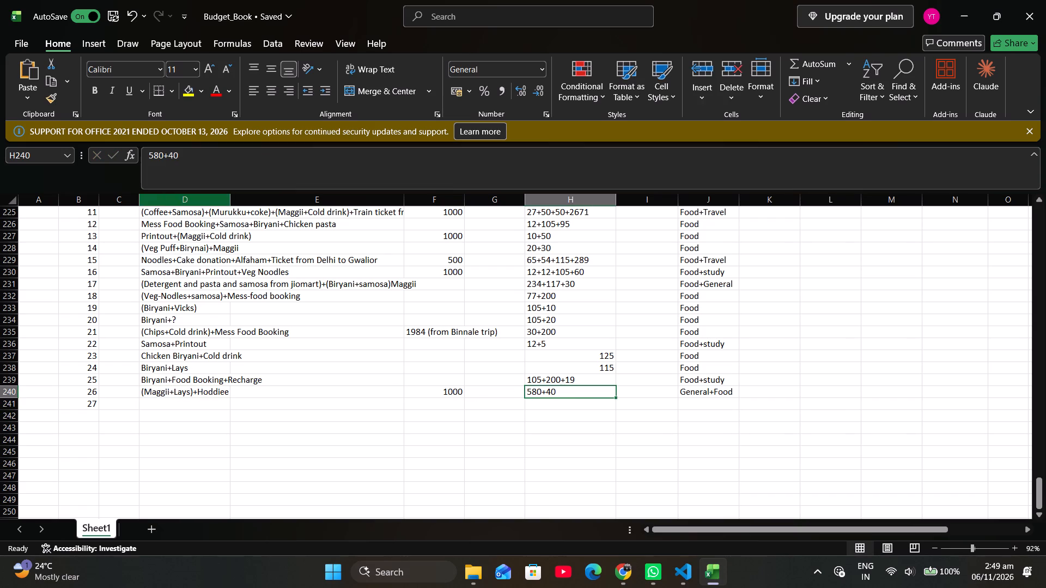
click(163, 151)
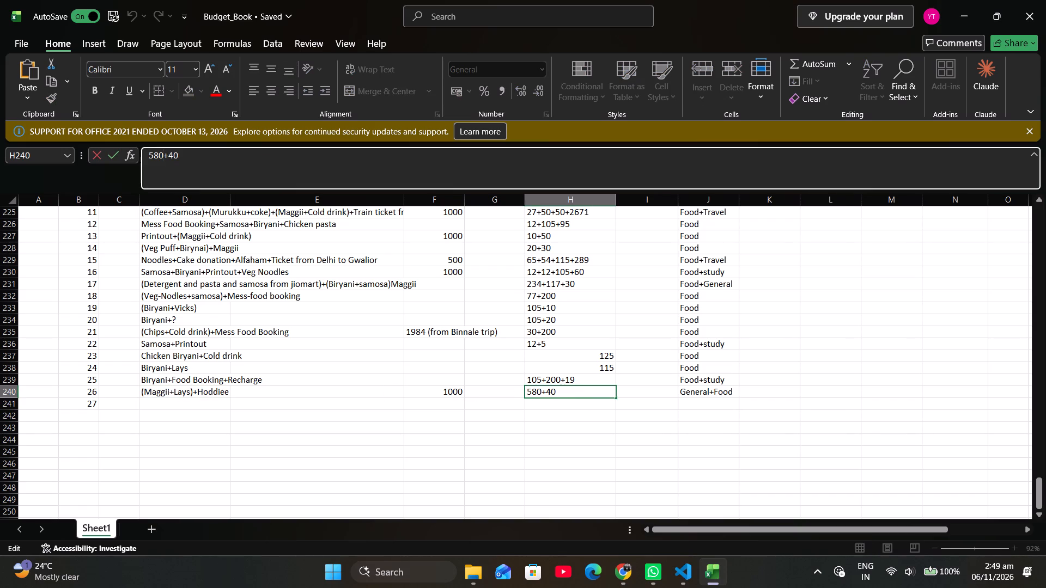
key(Right)
key(Right)
key(Right)
key(Right)
key(Left)
key(Left)
key(BackSpace)
key(BackSpace)
key(BackSpace)
key(BackSpace)
key(BackSpace)
key(BackSpace)
key(BackSpace)
key(BackSpace)
key(Right)
key(Right)
key(Right)
key(shift+plus)
text(485)
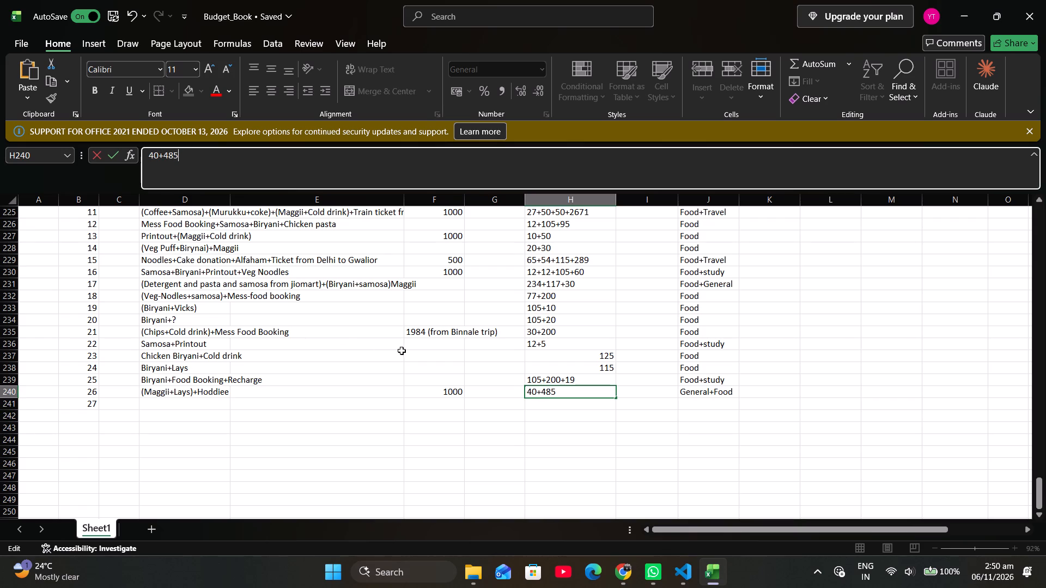
Enter the first part of the October 27 description in D241 as "Printout+Chiken Birynai+".
click(162, 404)
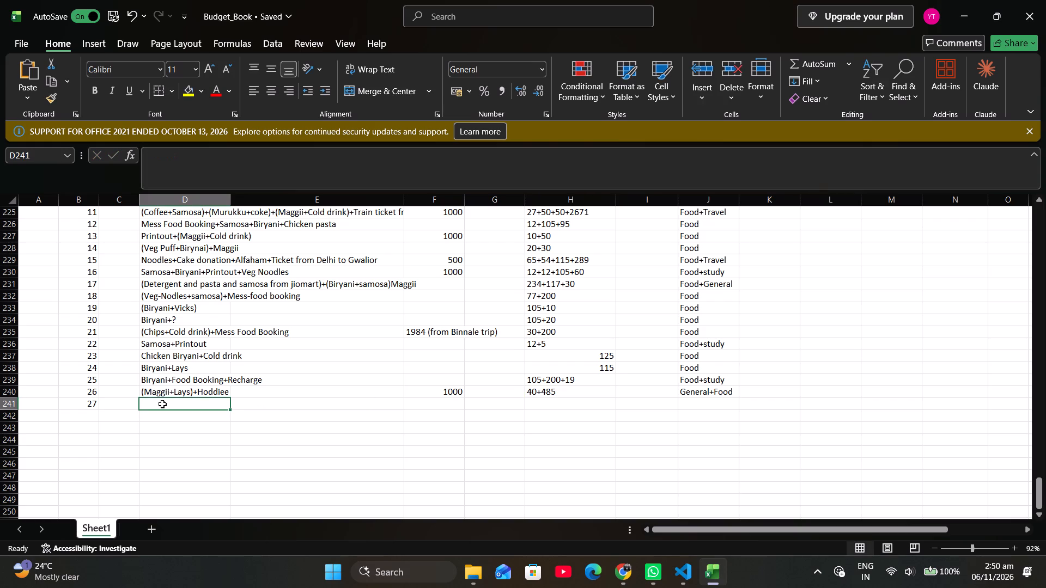
text(Printout)
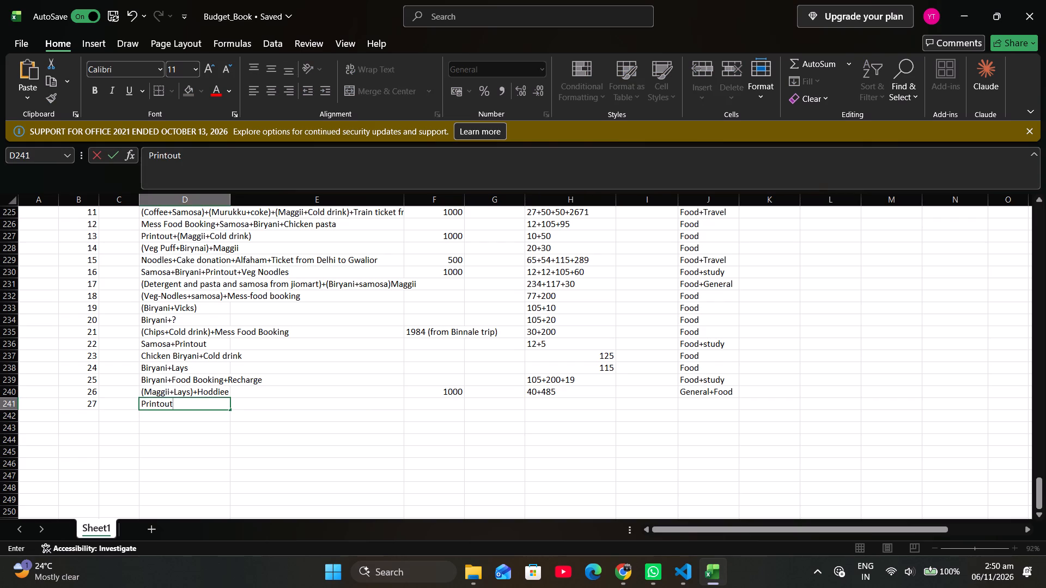
key(shift+plus)
text(Chec)
key(BackSpace)
key(BackSpace)
text(iken Bi)
text(rynai+)
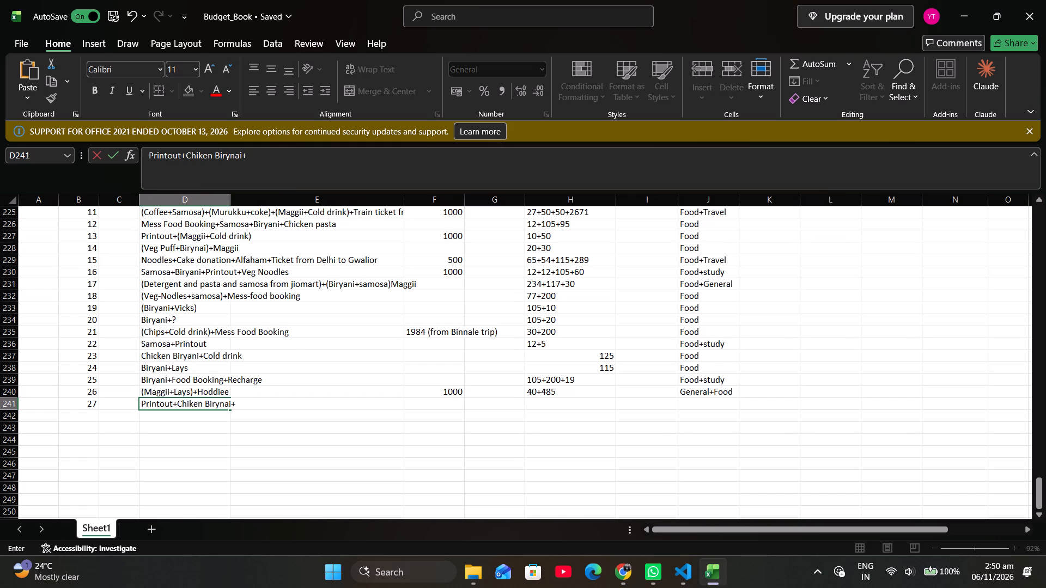
Check the October 27 bookings in the Chrome food-booking report, and correct the October 27 description in D241 to "Printout+Alfaham".
click(627, 567)
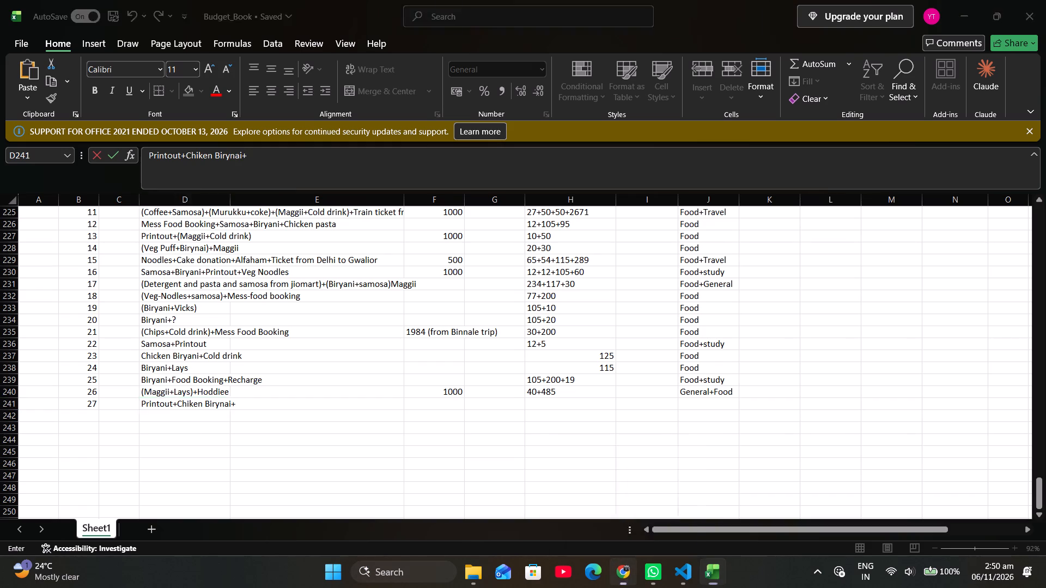
scroll(430, 419, down, 8)
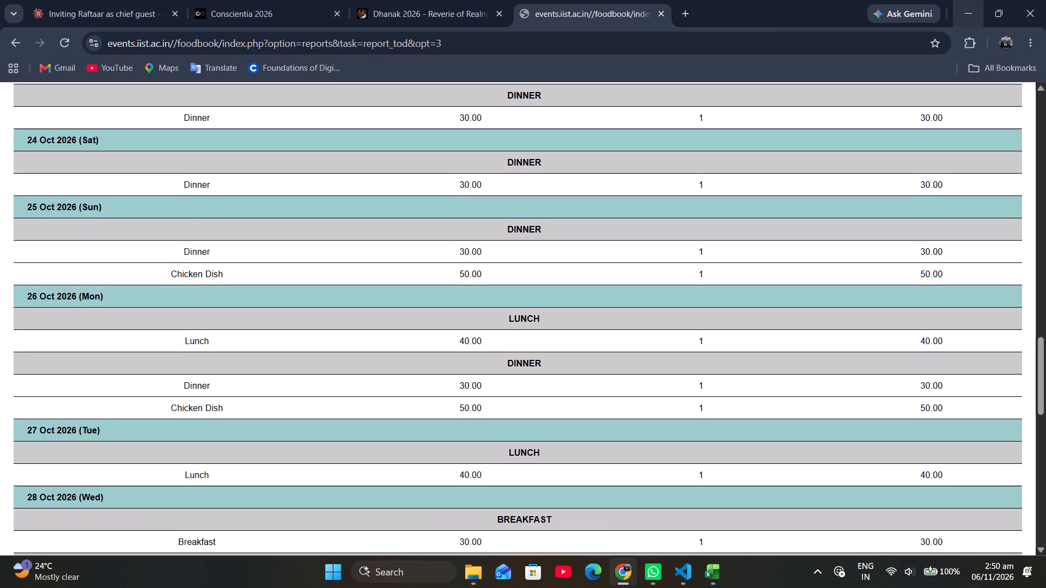
click(966, 9)
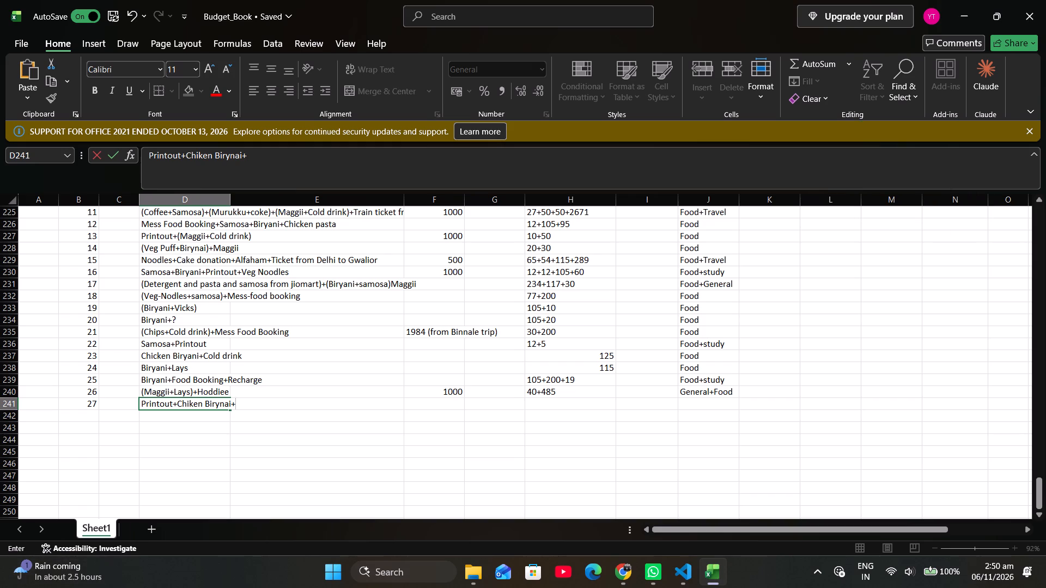
click(257, 149)
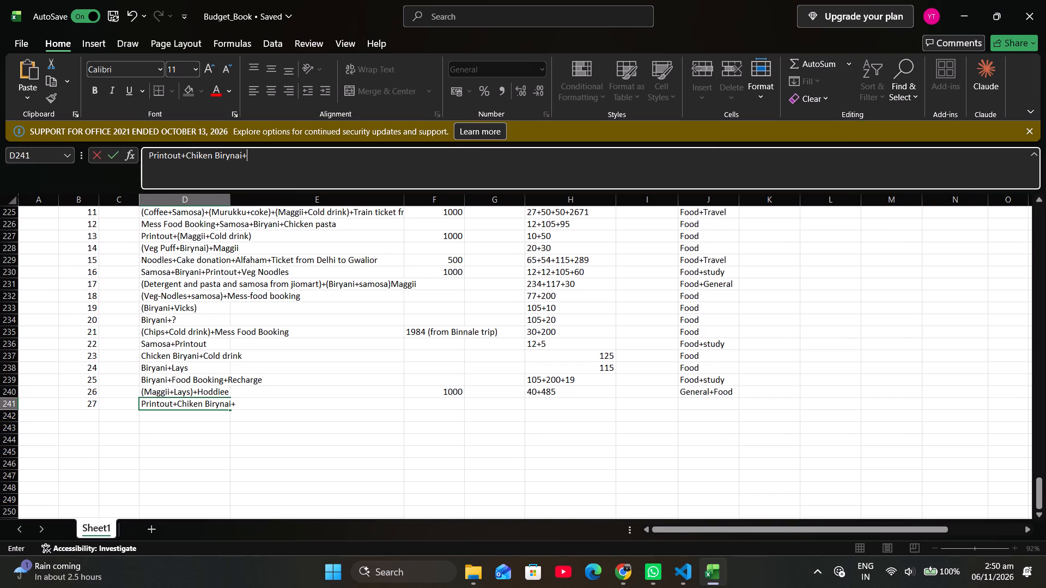
key(BackSpace)
key(BackSpace)
key(BackSpace)
key(BackSpace)
key(BackSpace)
key(BackSpace)
key(BackSpace)
key(BackSpace)
key(BackSpace)
key(BackSpace)
key(BackSpace)
key(BackSpace)
key(BackSpace)
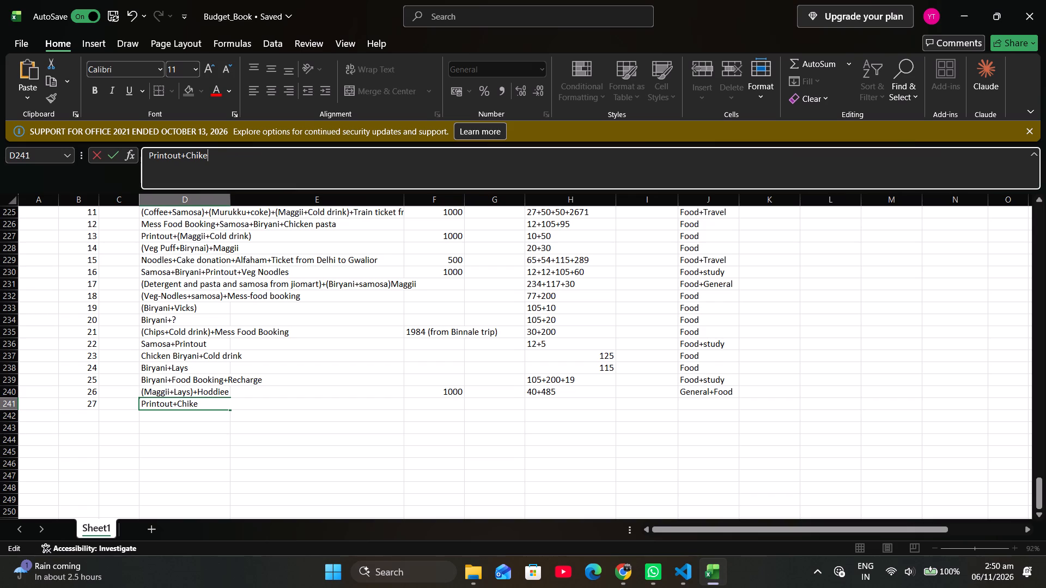
key(BackSpace)
key(BackSpace)
text(Al)
text(faham)
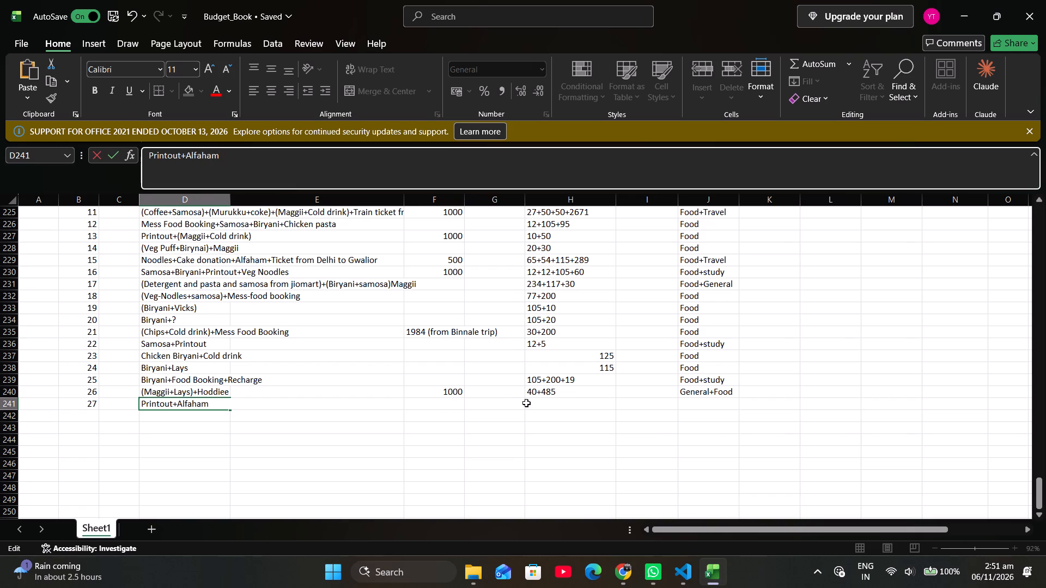
Complete the October 27 row with the amount 42+119 in H241 and the category Food in J241.
click(546, 402)
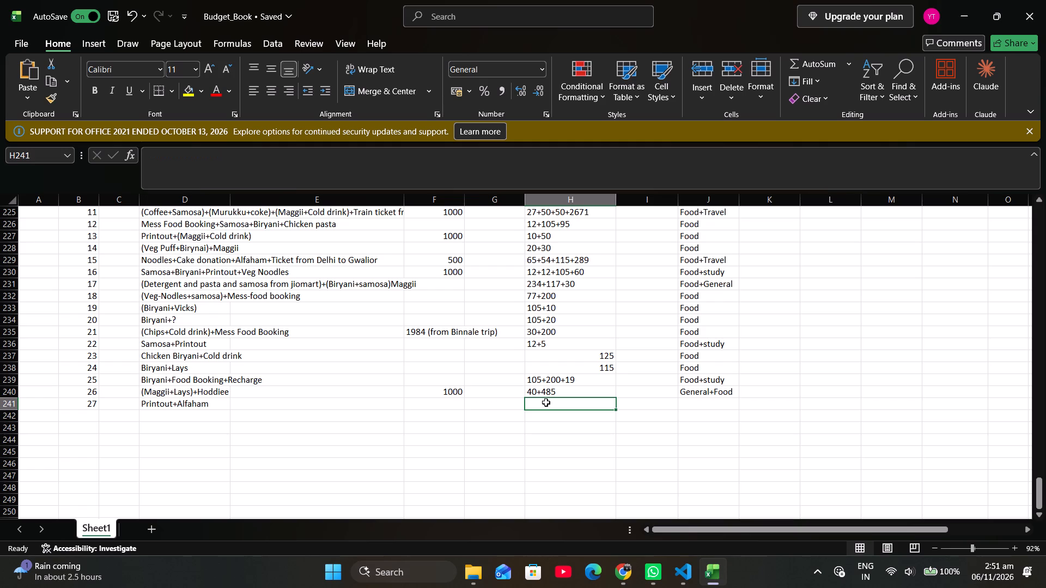
text(42)
key(shift+plus)
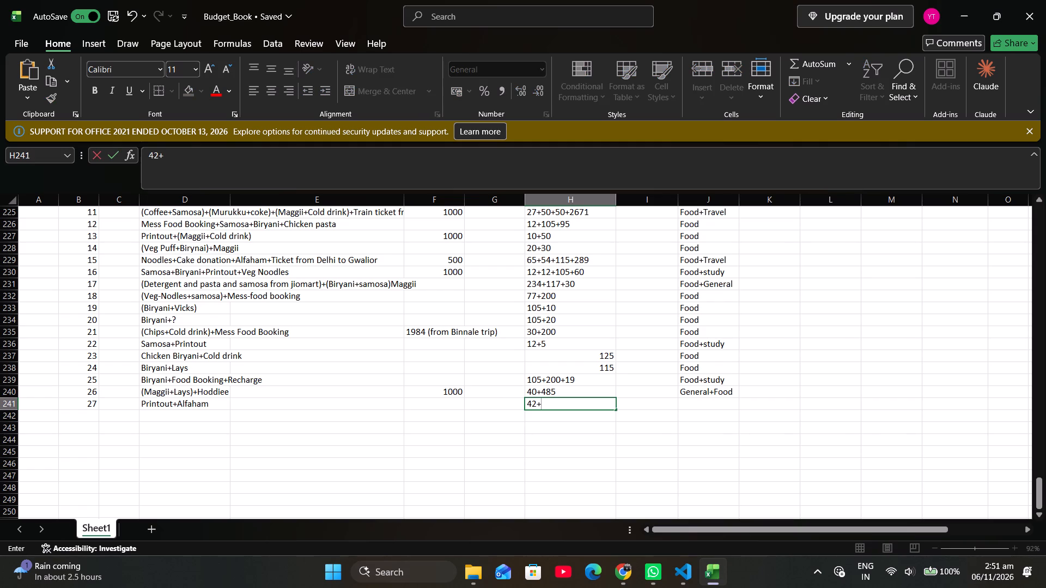
text(119)
click(719, 406)
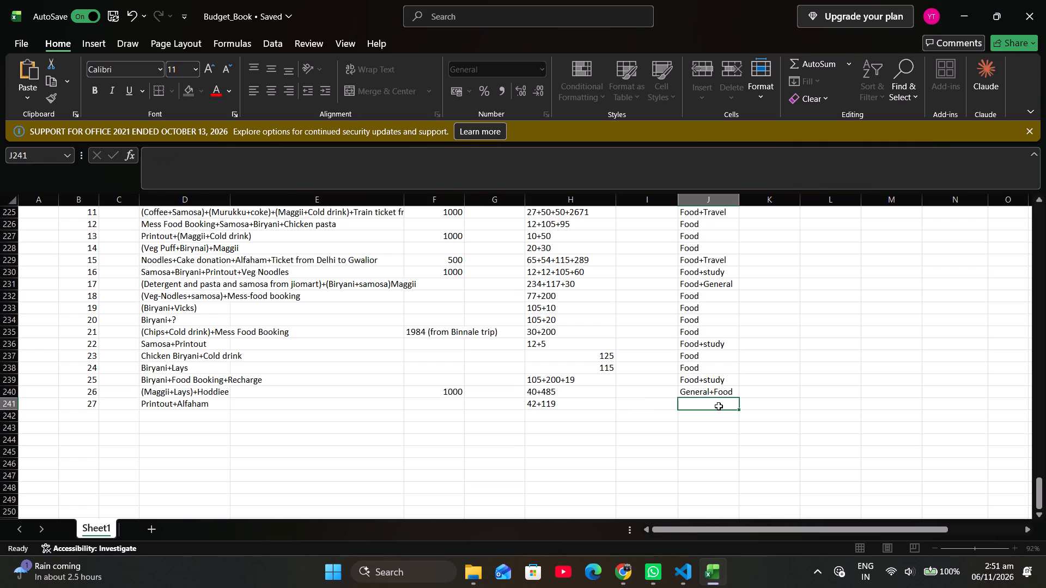
text(Food)
Start the October 28 row with 28 in B242 and the description "Mess Food booking+Chicken Biryani+Maggii+Recharge" in D242.
click(83, 414)
text(28)
click(166, 416)
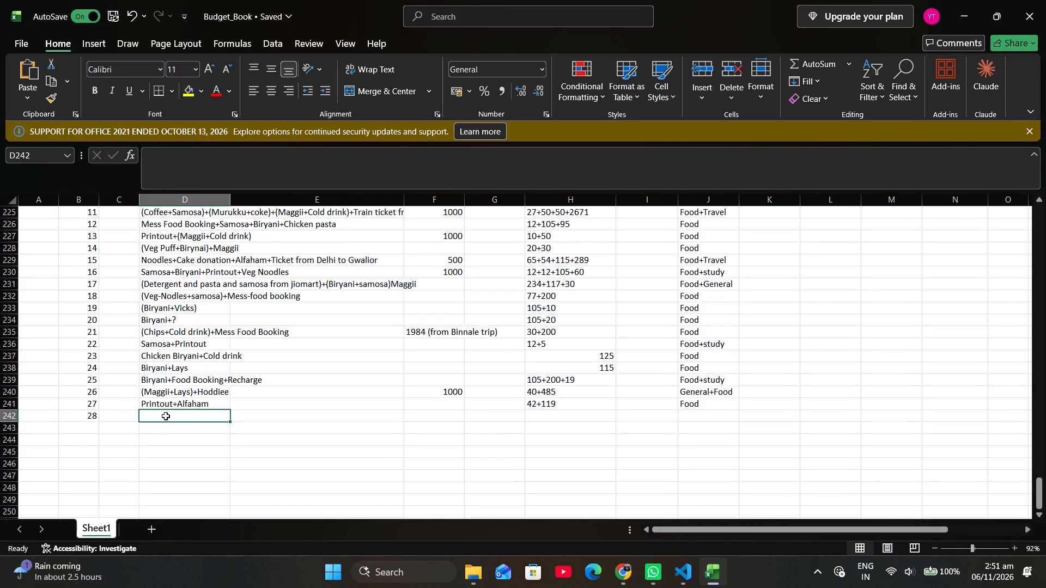
text(Mess Food booking+)
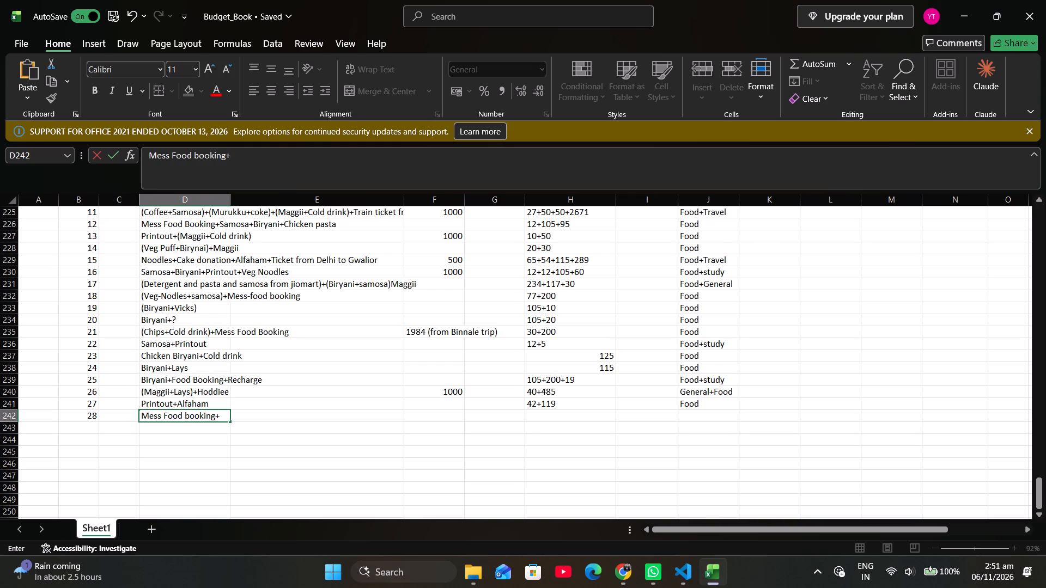
text(Che)
key(BackSpace)
text(icken Birynai)
key(shift+plus)
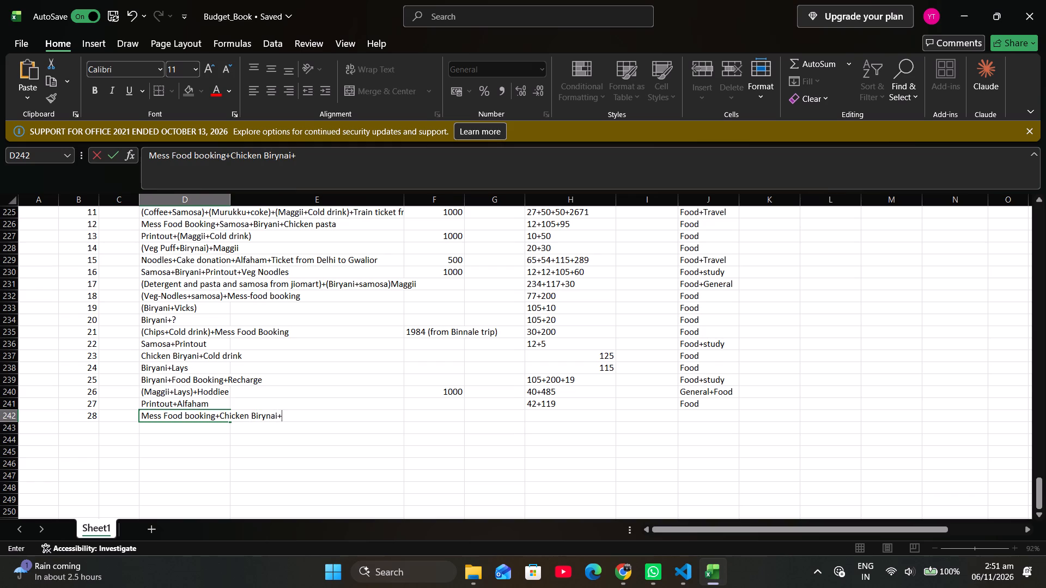
key(BackSpace)
key(BackSpace)
key(BackSpace)
text(ani)
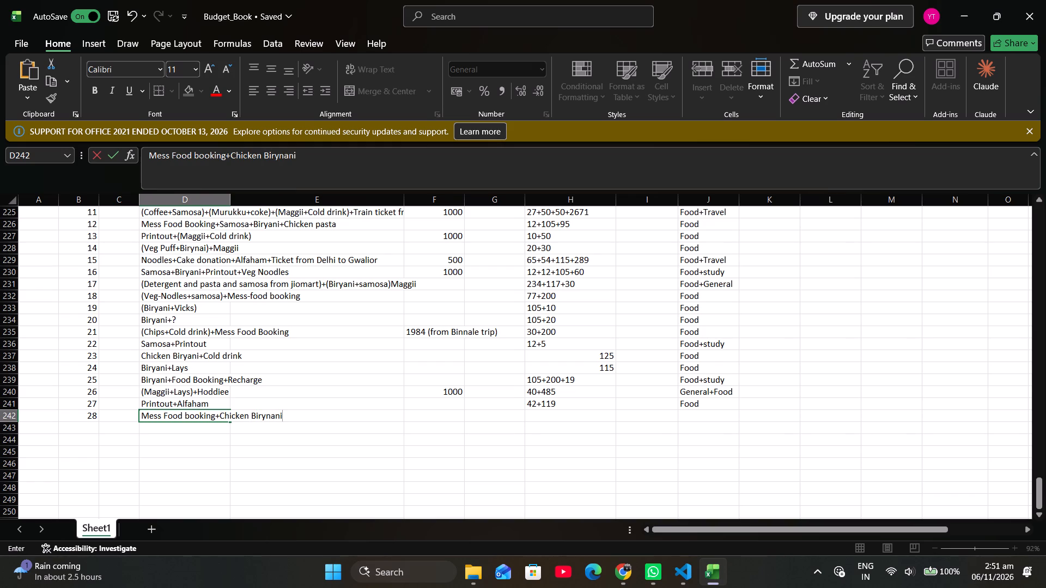
key(BackSpace)
key(BackSpace)
key(BackSpace)
key(BackSpace)
text(ani+)
text(+m)
key(BackSpace)
key(BackSpace)
text(Maggii+)
text(Rechang)
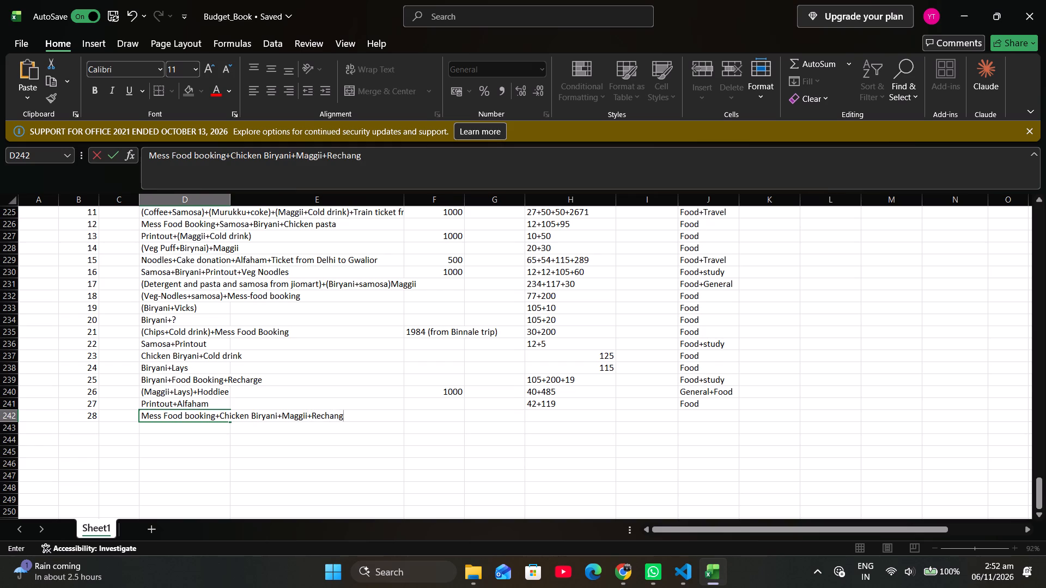
key(BackSpace)
key(BackSpace)
text(rge)
Complete the October 28 row with the amount 200+105+30+11 in H242 and the category Food+Study in J242.
click(542, 415)
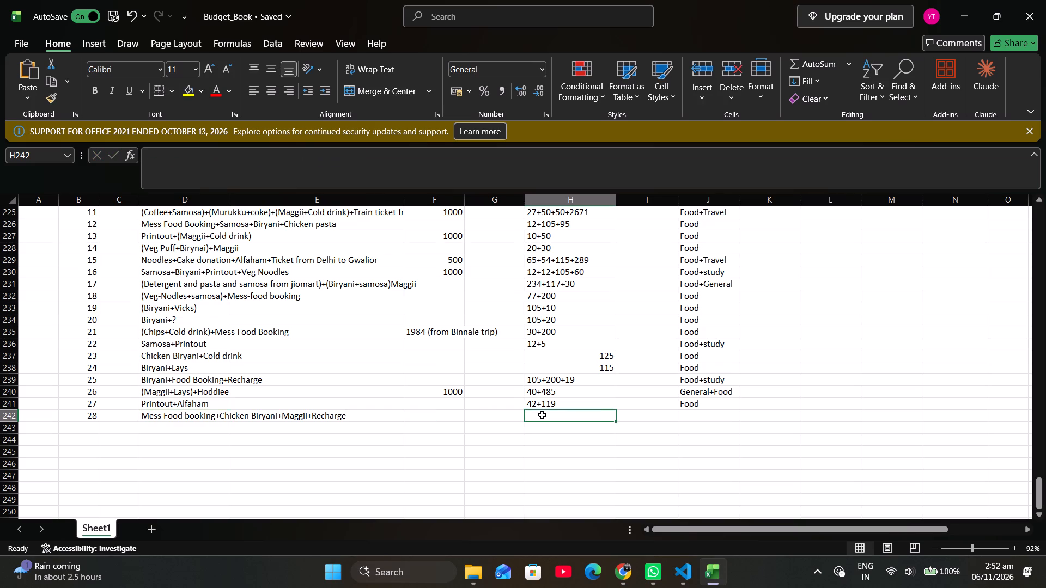
text(200+105)
key(shift+plus)
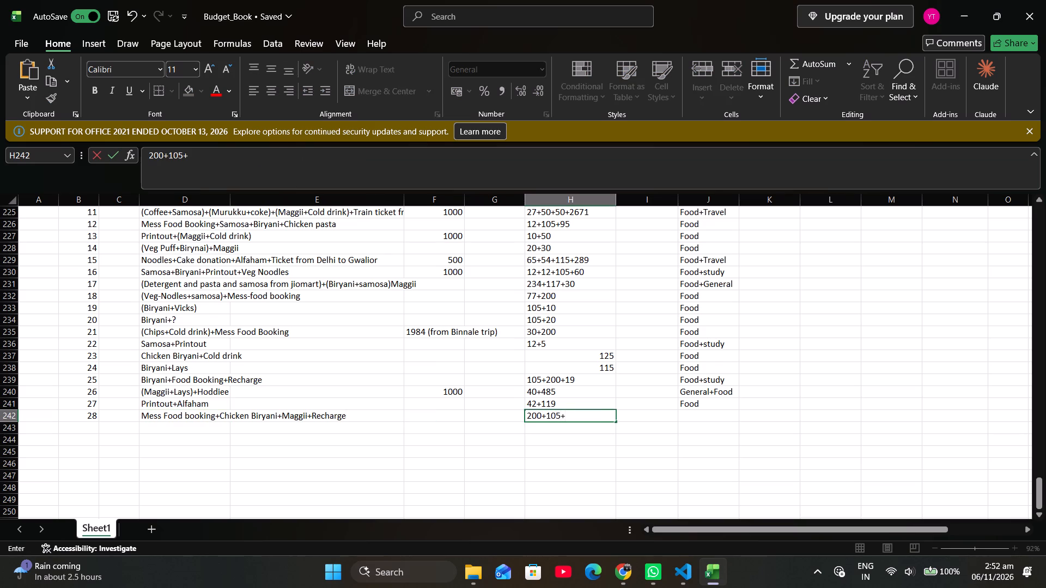
text(30+11)
click(717, 414)
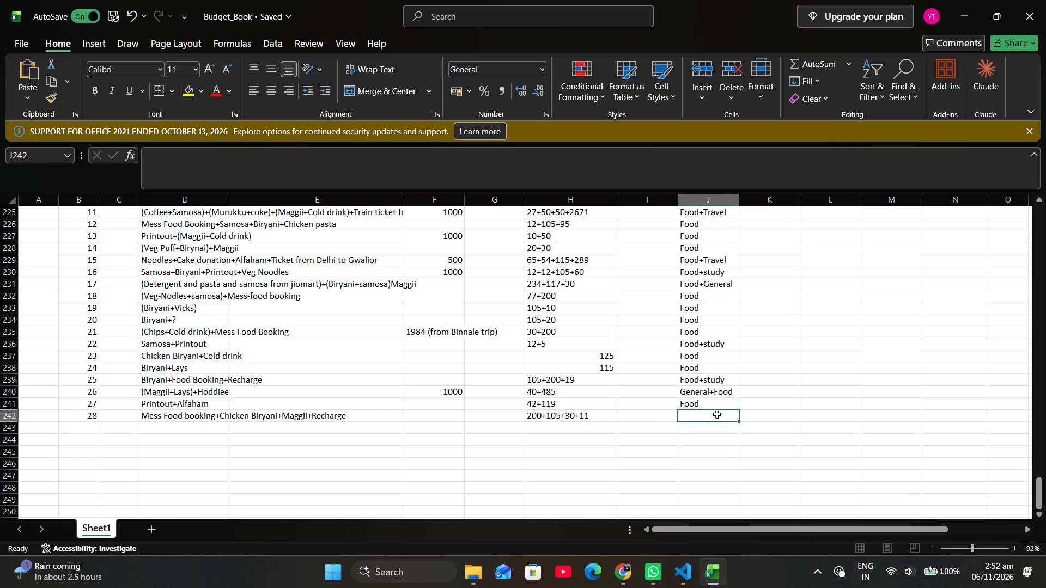
text(Food)
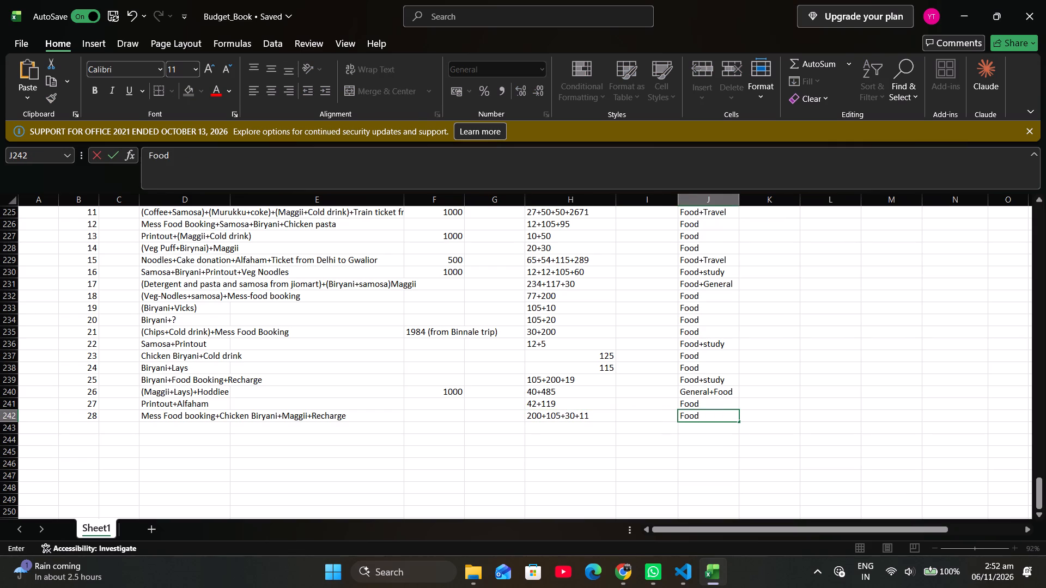
key(shift+plus)
text(Study)
Start the October 29 row with 29 in B243 and the description "Samossa+Veg Noodles+Appy Fizz" in D243.
click(72, 428)
text(29)
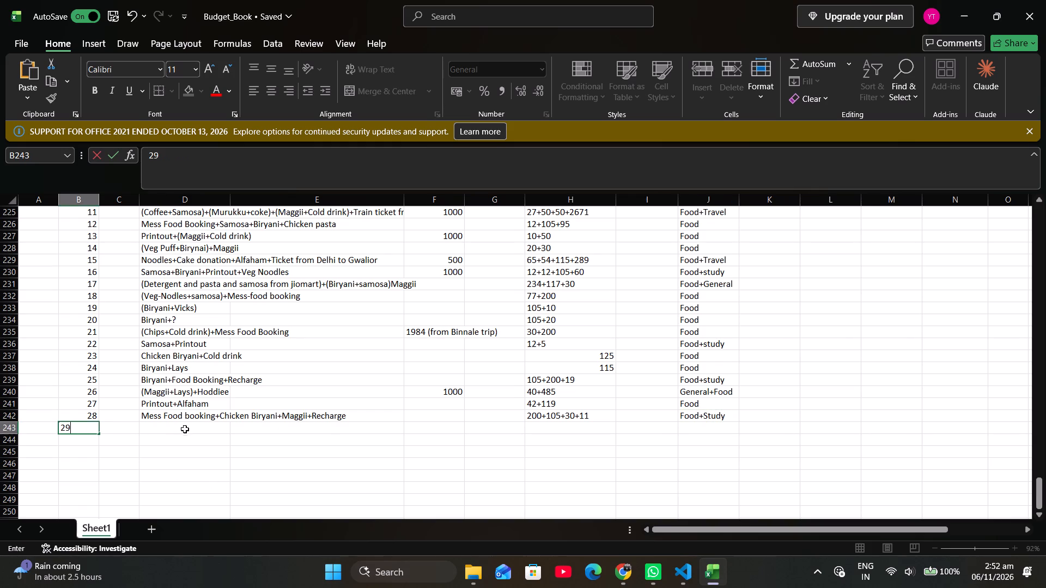
click(185, 426)
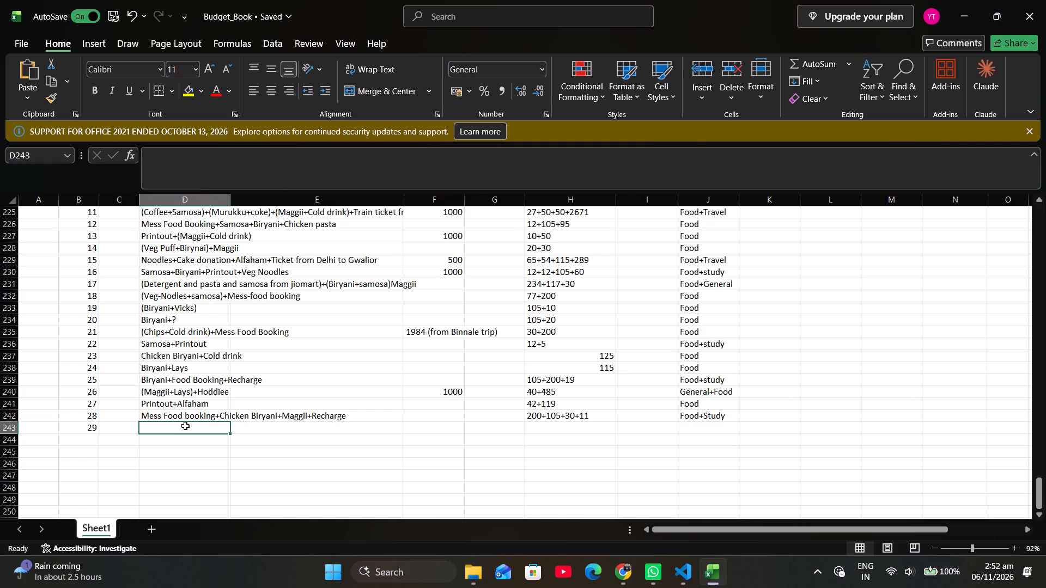
text(Samossa+)
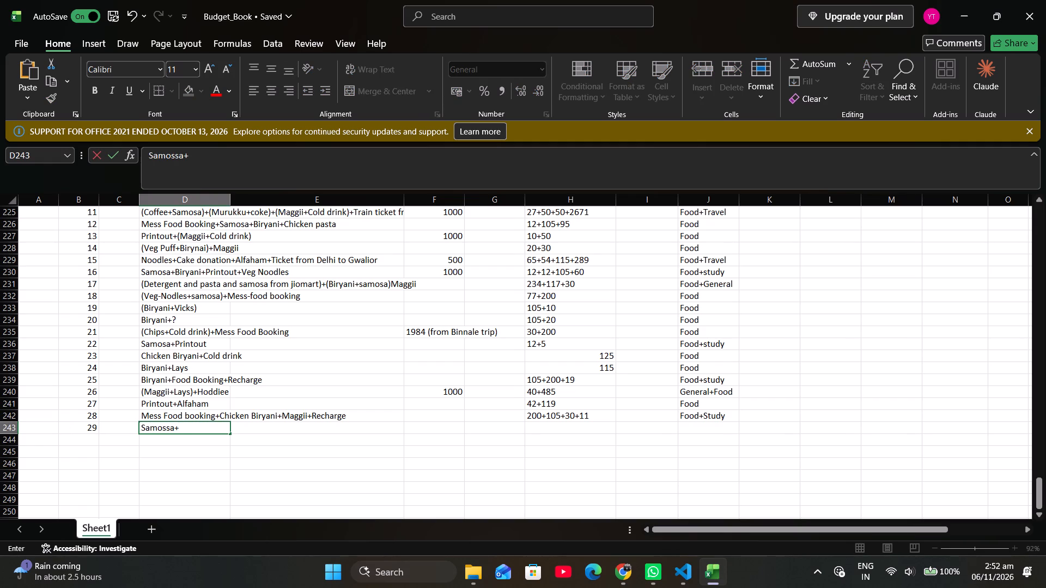
text(Veg N)
key(shift+o)
key(BackSpace)
key(o)
text(odles+)
text(Appy Fizz)
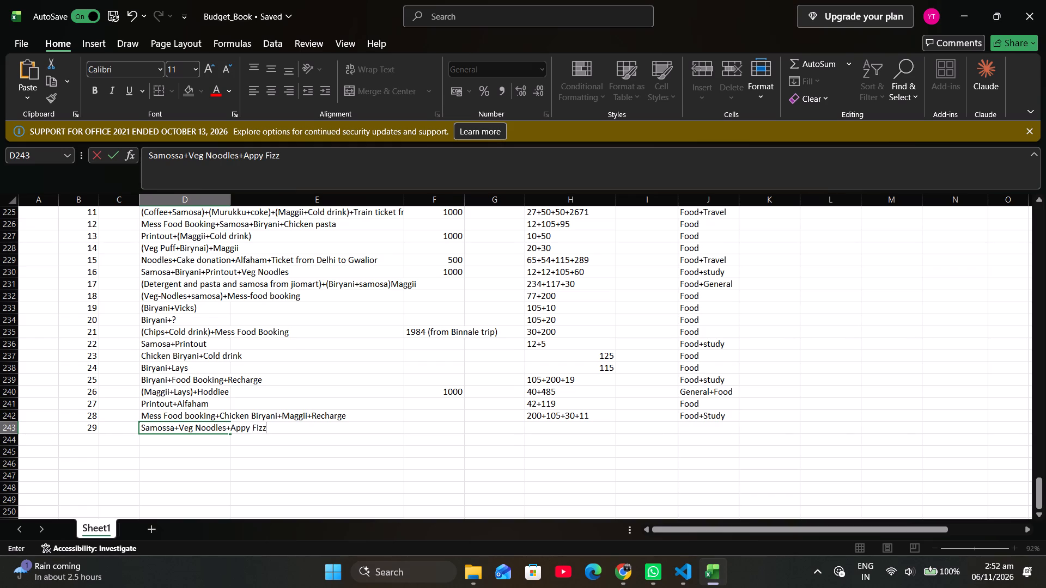
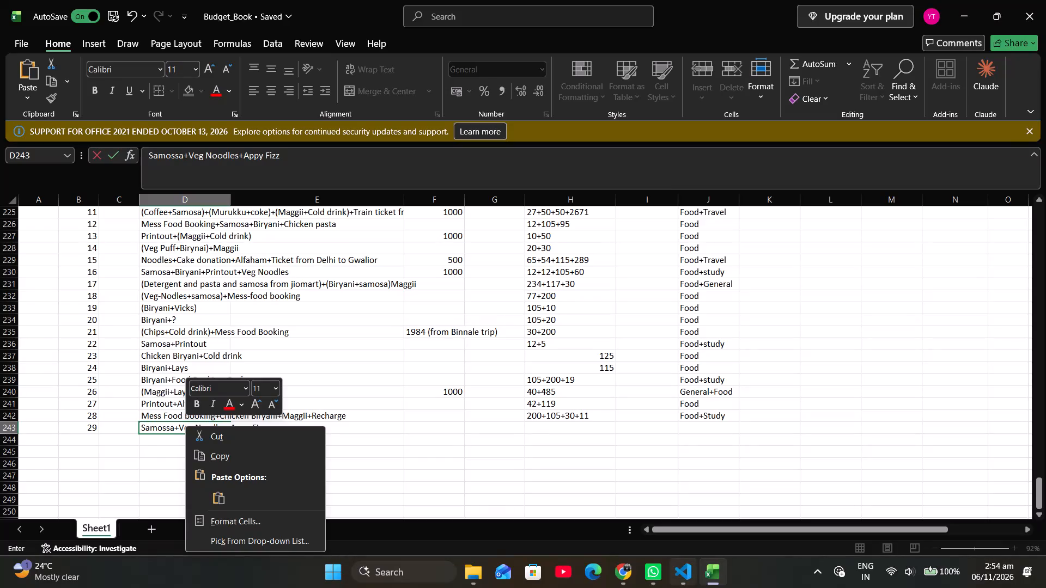
Check the October 29 bookings in the food-booking report and change the D243 description to "Samossa+(Veg Noodles+Maggii)".
click(614, 567)
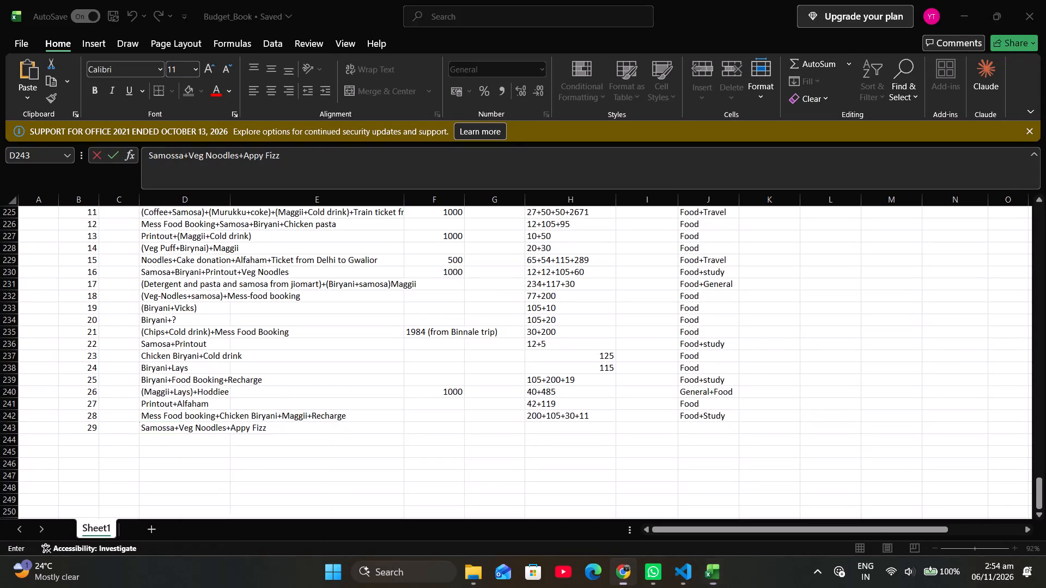
scroll(466, 457, down, 5)
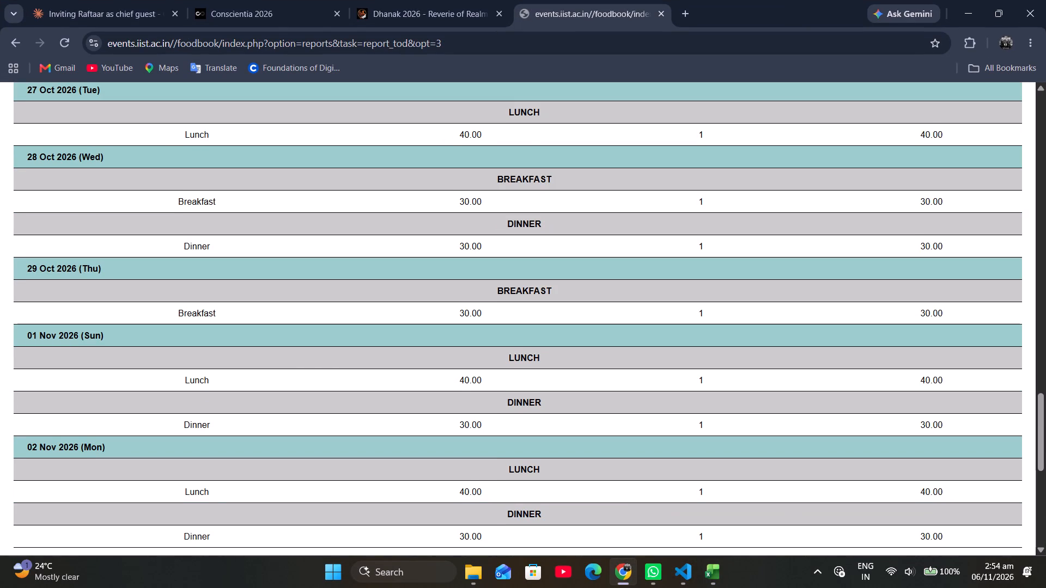
click(976, 8)
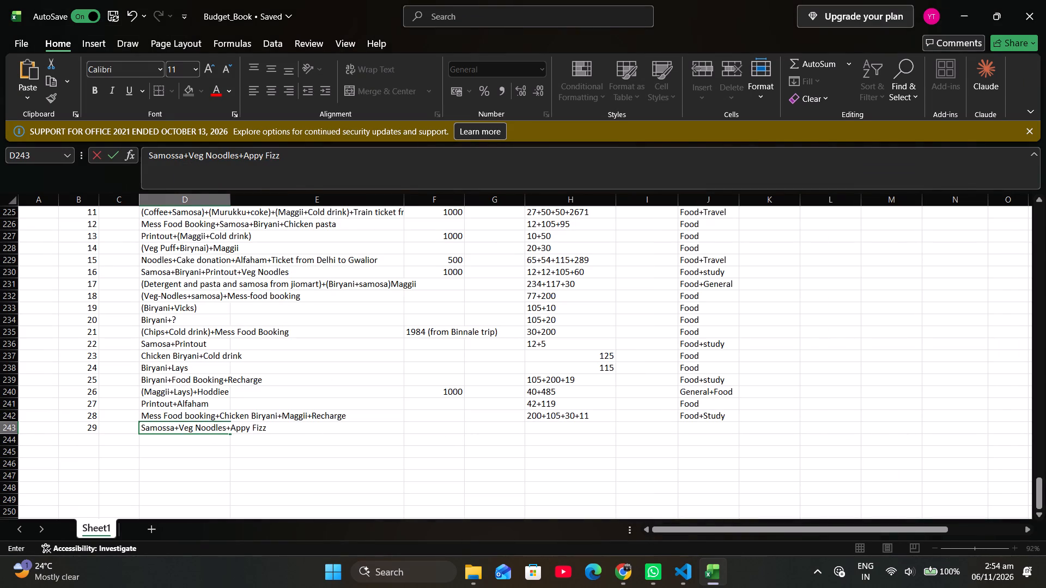
drag(284, 152, 244, 153)
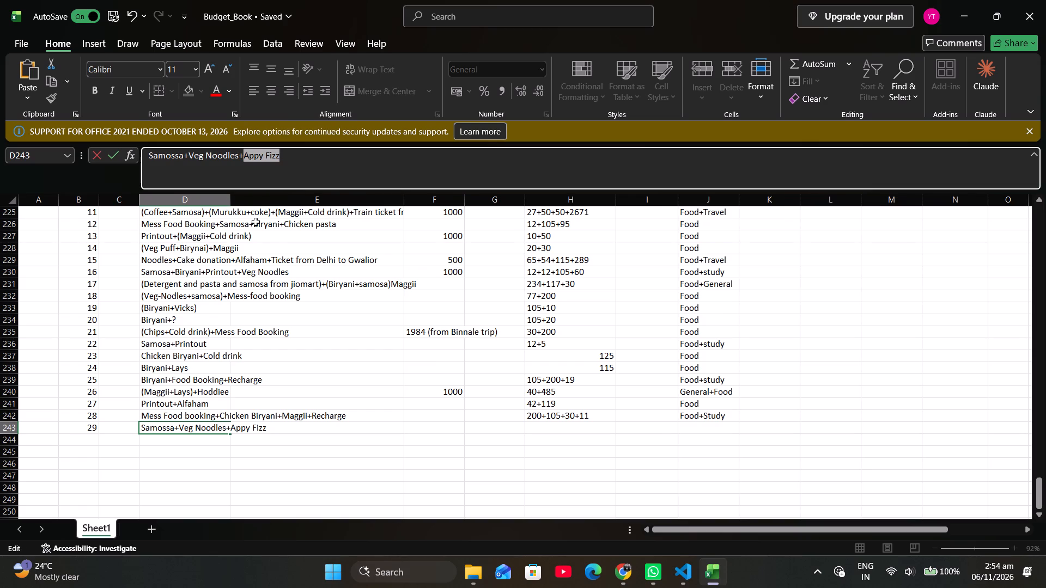
text(Maggii)
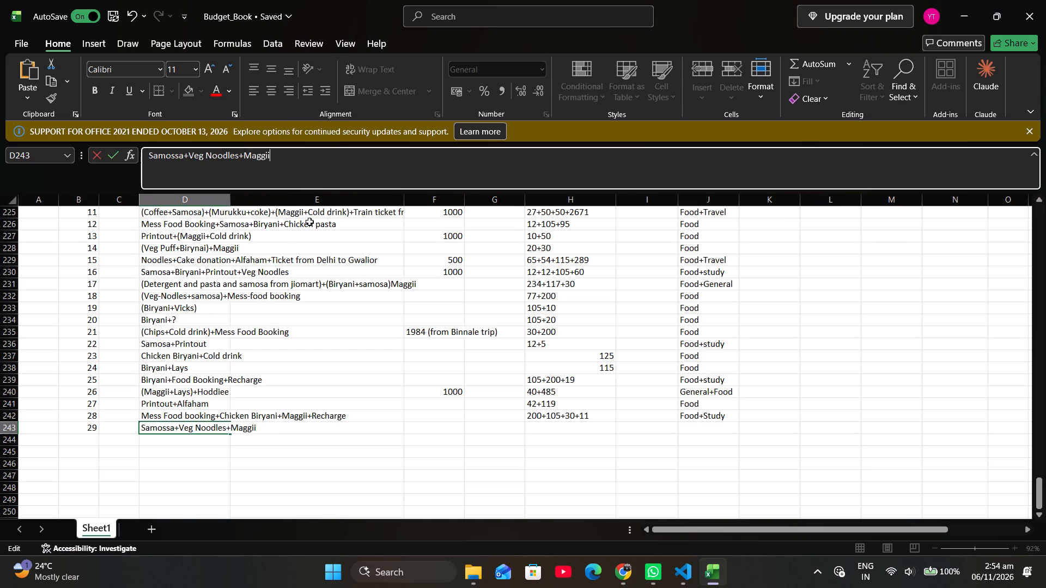
key(shift+parenright)
key(Left)
key(Left)
key(Left)
key(Left)
key(Left)
key(Left)
key(Left)
key(Left)
key(Left)
key(Left)
key(Left)
key(Left)
key(Left)
key(Left)
key(Left)
key(Left)
key(Left)
key(Left)
key(Left)
key(Left)
key(Right)
key(Right)
key(shift+parenleft)
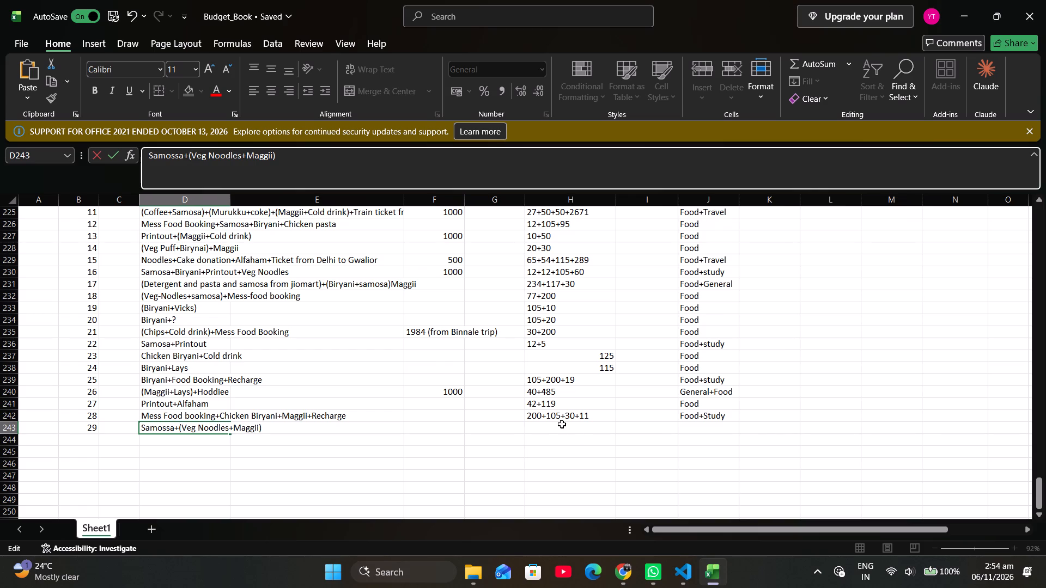
Complete the October 29 row with the amount 12+95 in H243 and the category Food in J243.
click(554, 427)
text(12)
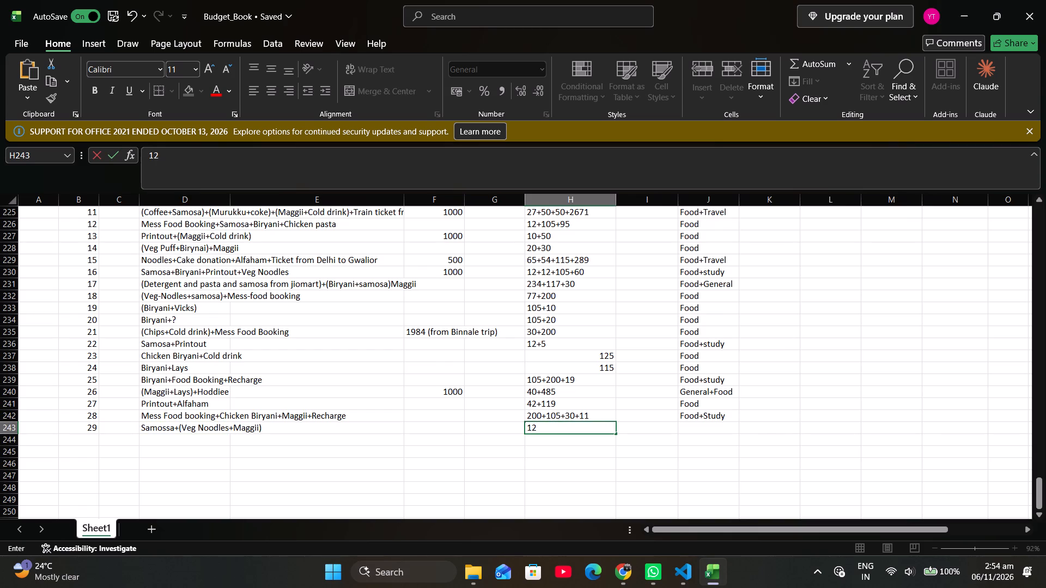
key(shift+plus)
text(60)
key(BackSpace)
key(BackSpace)
text(95)
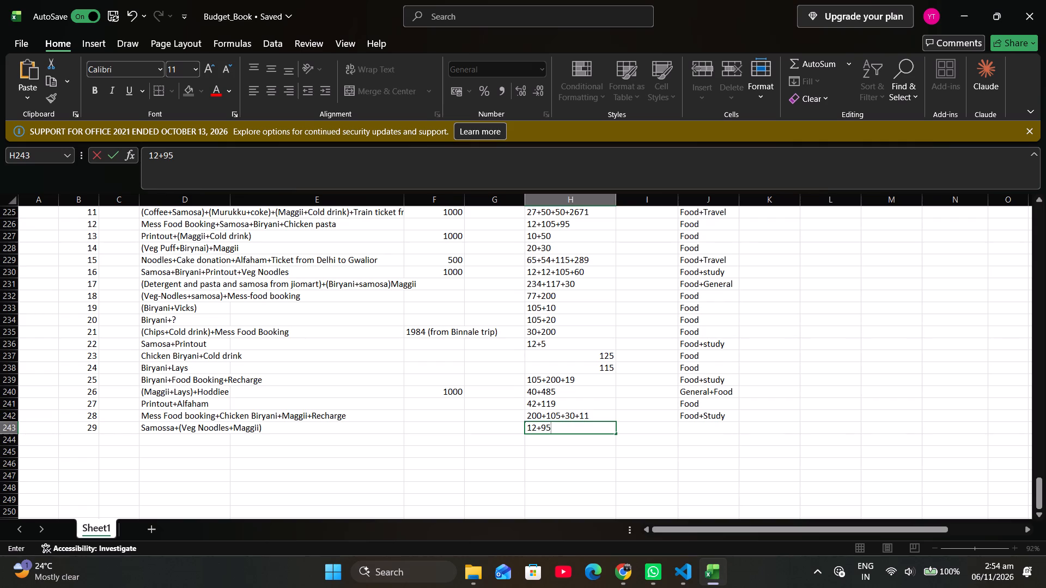
click(699, 431)
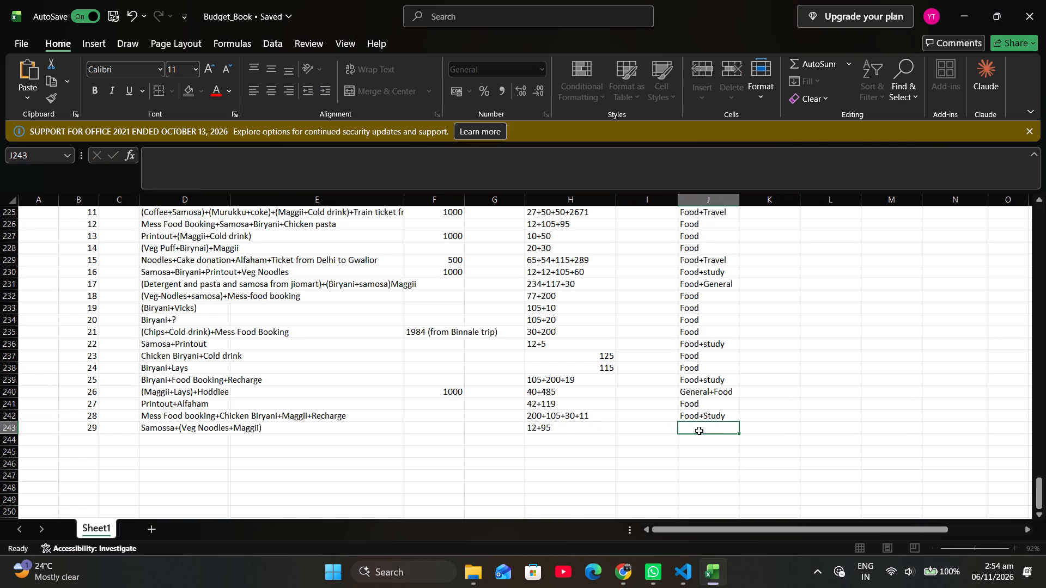
text(Food)
Start the October 30 row with 30 in B244, 1000 in F244 and the description "Chicken biryani+(Maggii+lays)" in D244.
click(76, 440)
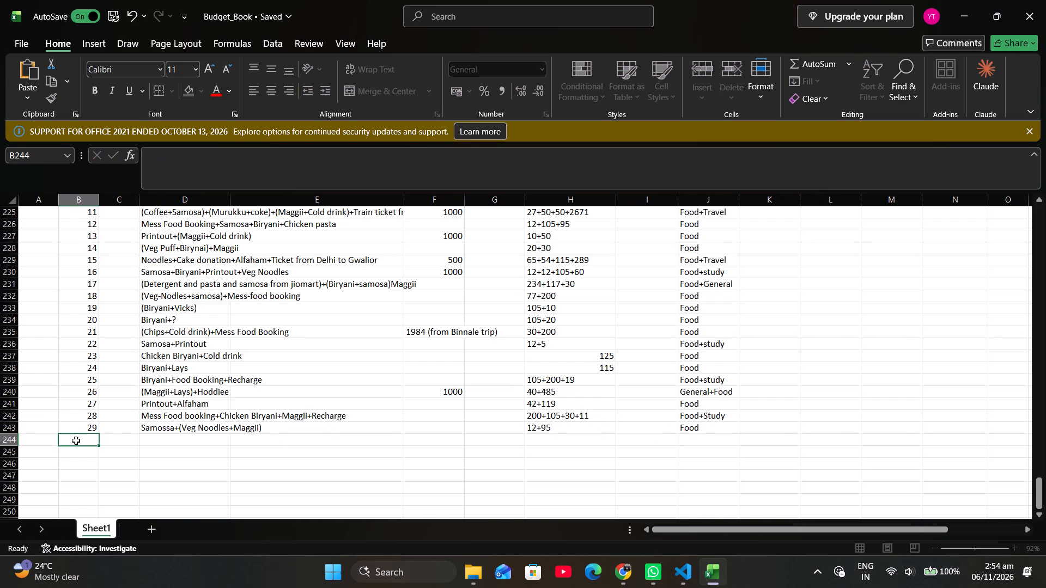
text(30)
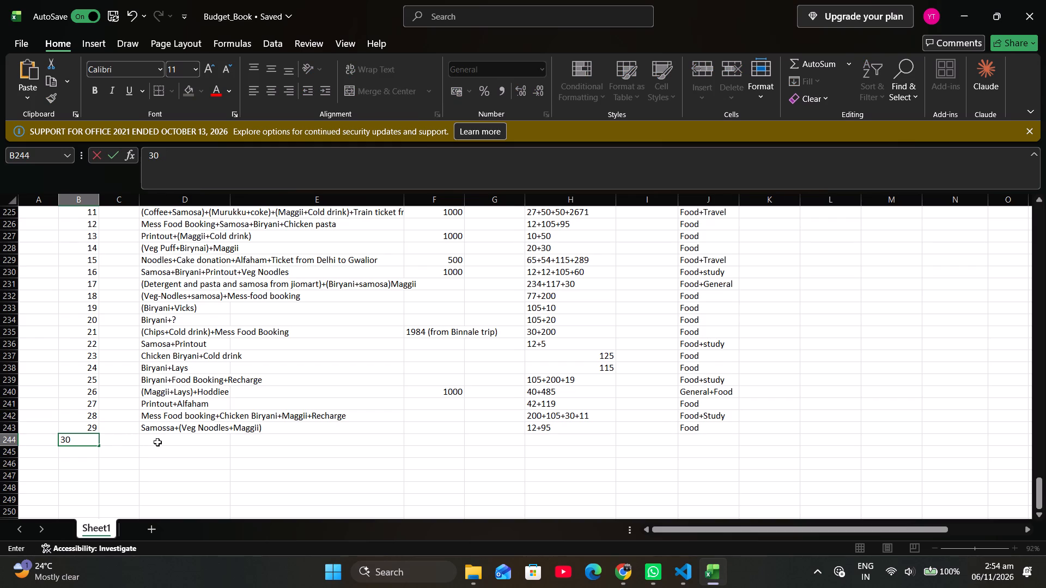
click(159, 442)
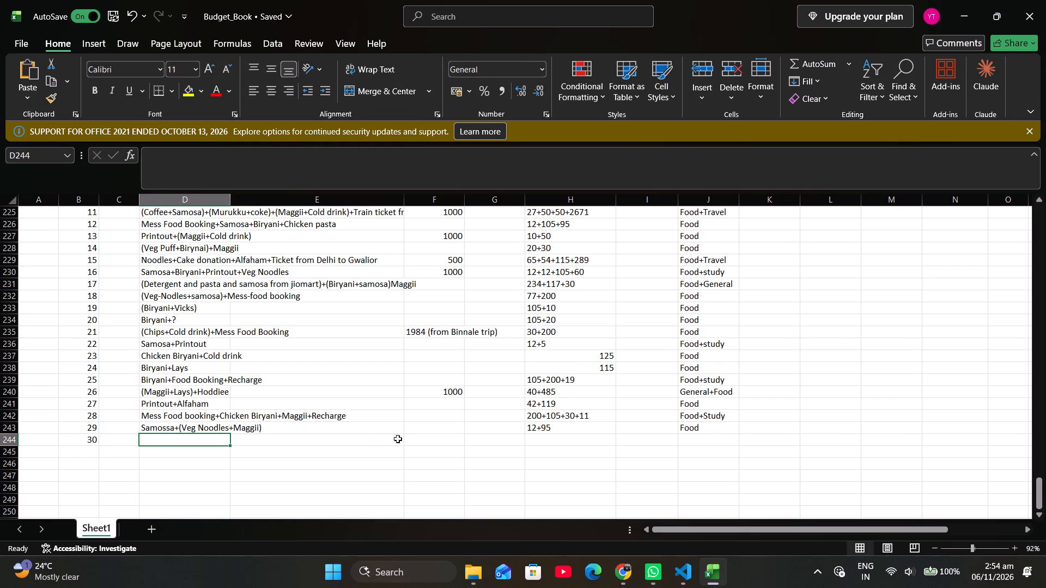
click(449, 442)
text(1000)
click(199, 437)
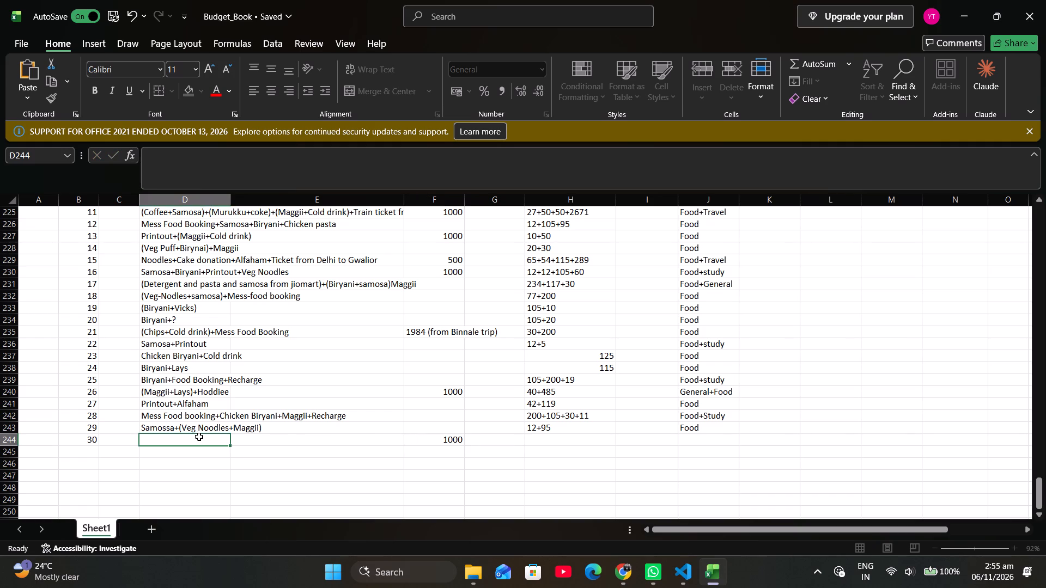
key(shift+v)
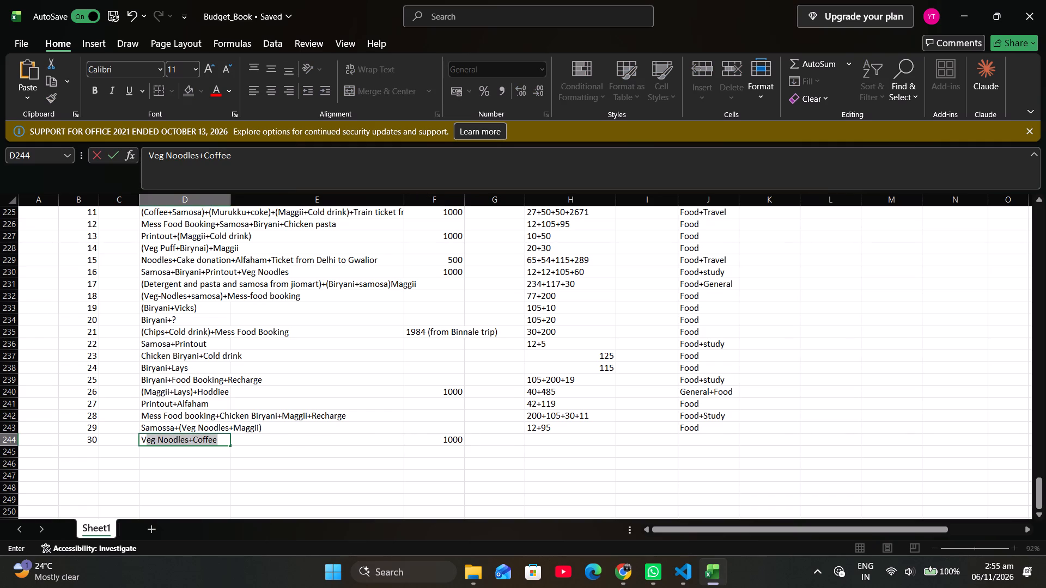
key(BackSpace)
key(BackSpace)
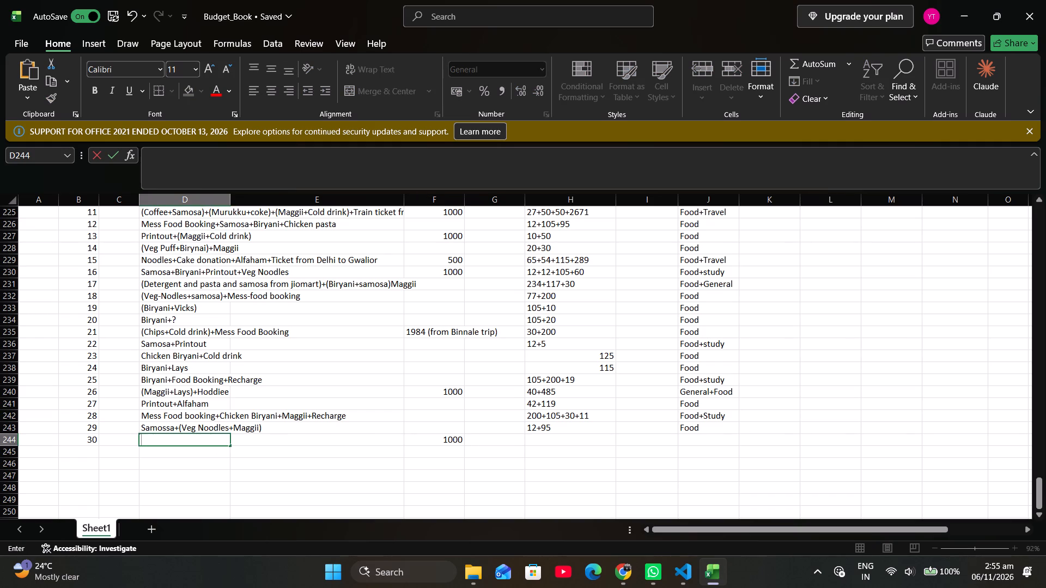
text(Chic)
text(kem)
key(BackSpace)
text(n biry)
text(ani)
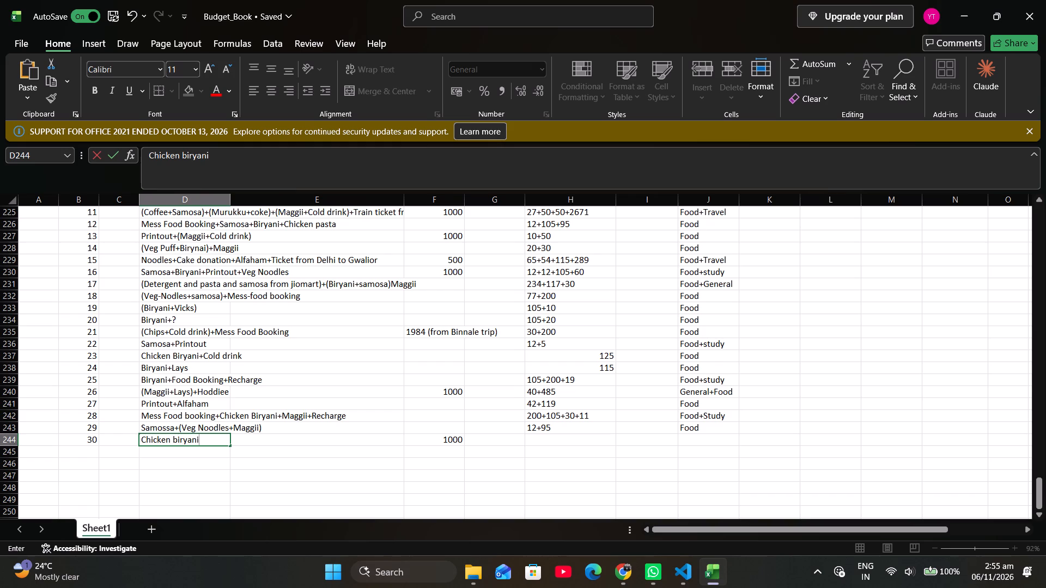
key(shift+plus)
text((Maggii+lays))
Complete the October 30 row with the amount 105+40 in H244 and the category Food in J244.
click(546, 440)
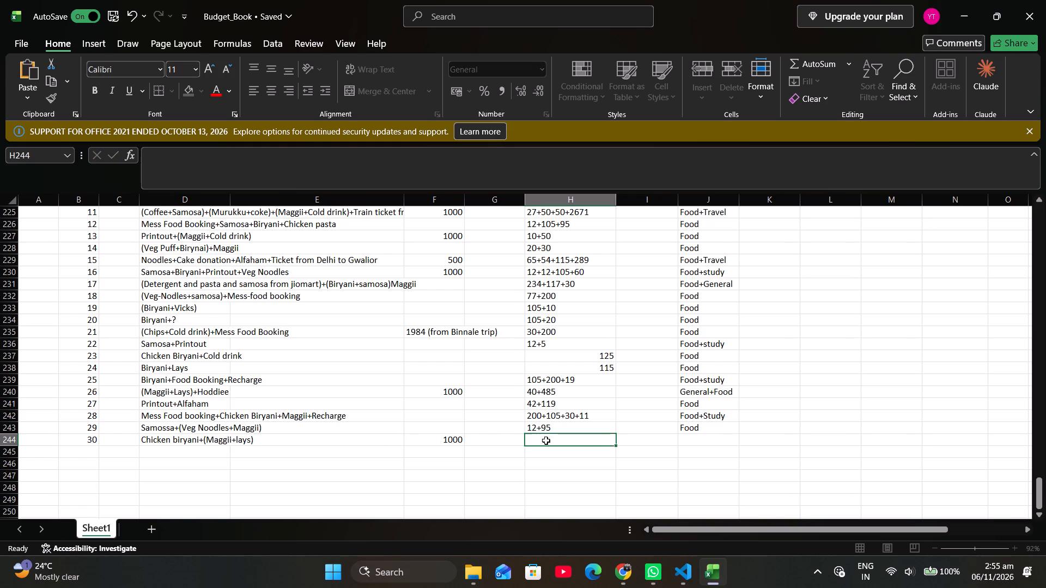
text(105)
key(shift+plus)
text(40)
click(722, 434)
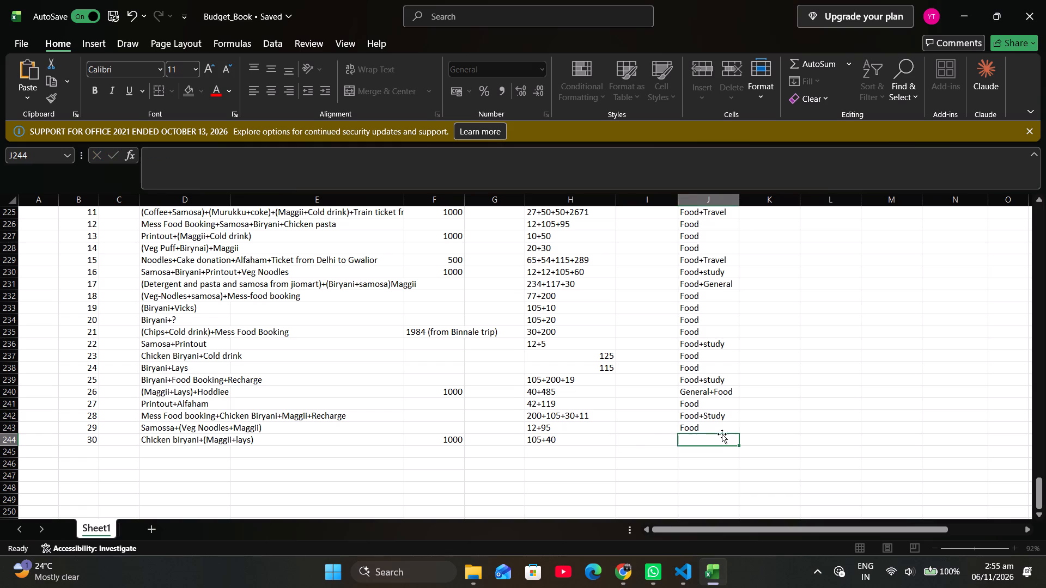
text(Food)
Start the October 31 row with 31 in B245 and the description "Coffee+Veg Noodles+Samoasa Chaat" in D245.
click(92, 451)
text(31)
click(159, 451)
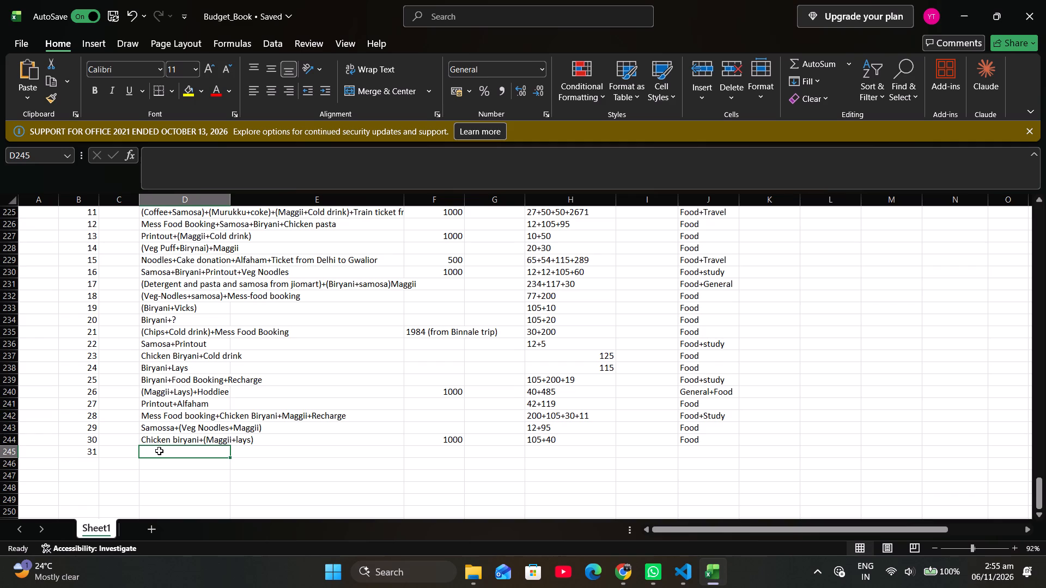
text(Coffee)
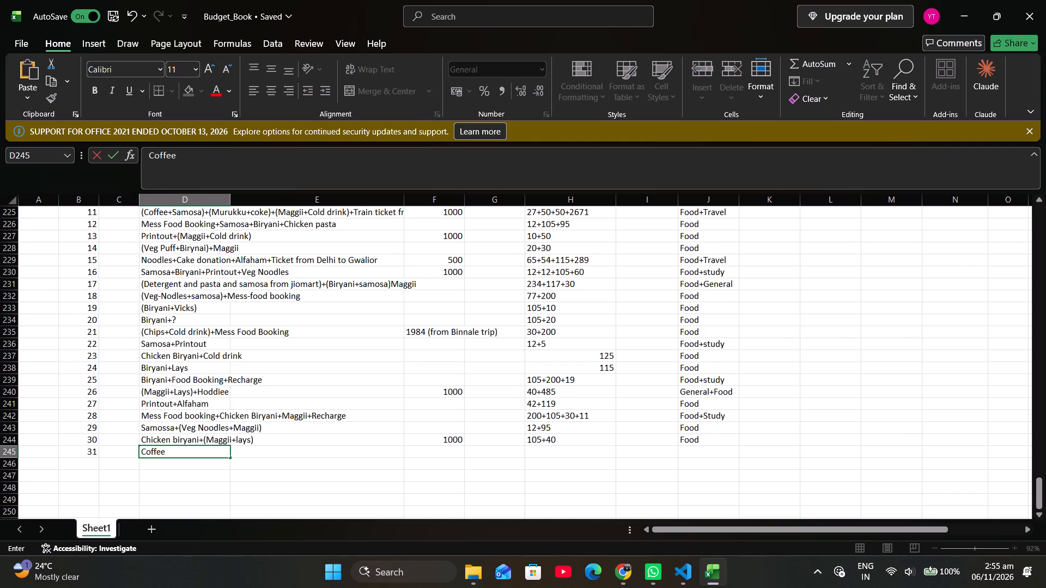
key(shift+plus)
text(Veh)
key(BackSpace)
text(g Noodles)
key(shift+plus)
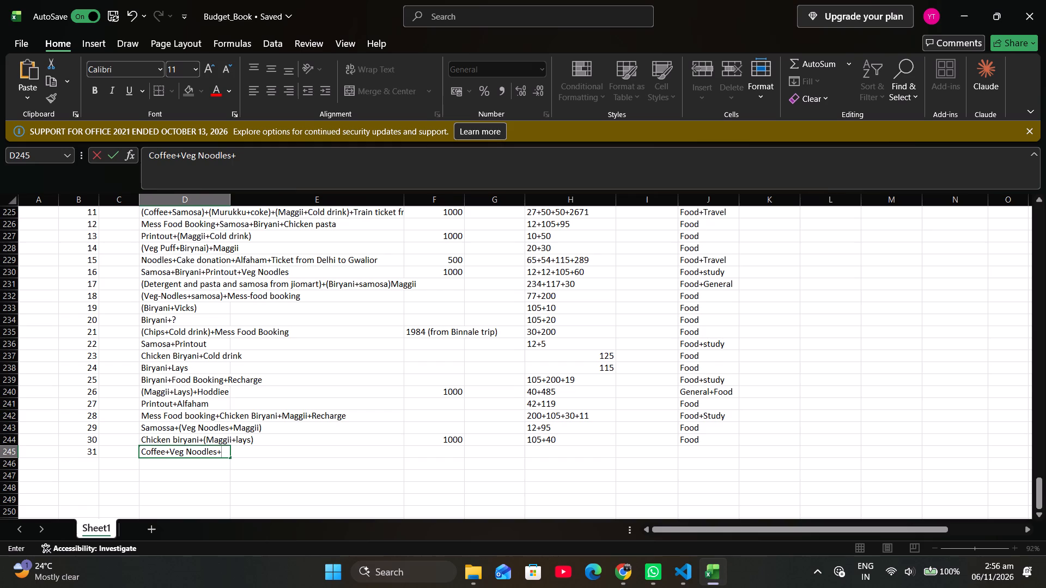
key(shift+plus)
key(BackSpace)
text(Sam)
text(oasa Chaat)
key(space)
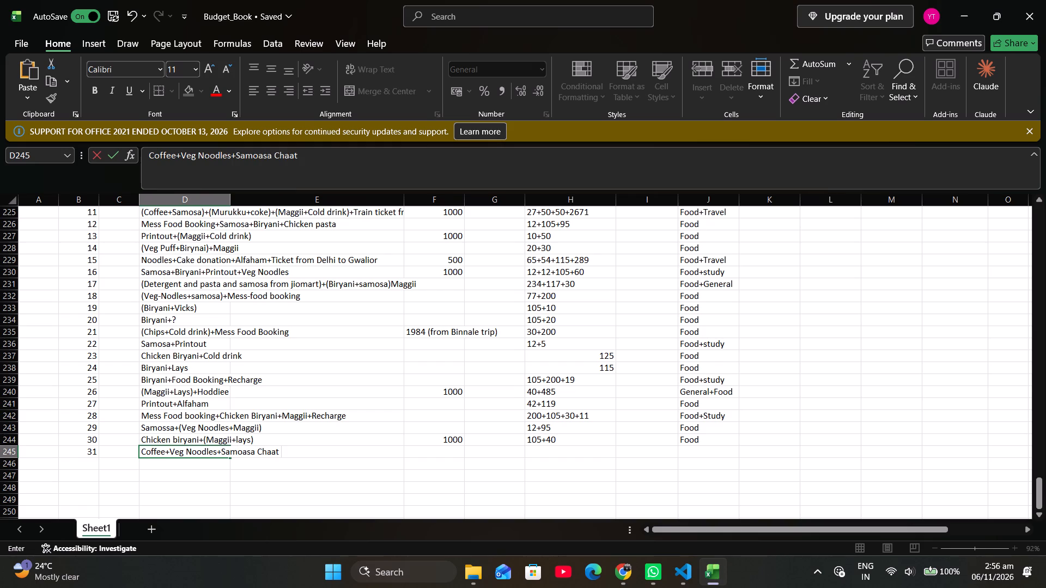
Complete the October 31 row with the amount 10+60+100 in H245 and the category Food in J245.
click(549, 451)
text(10)
key(shift+plus)
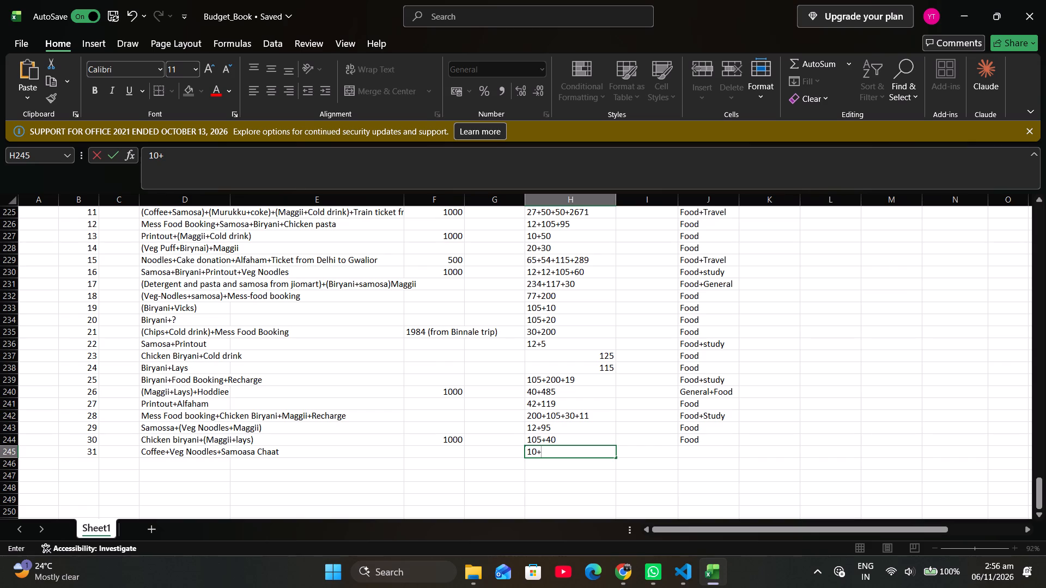
text(60)
key(shift+plus)
text(100)
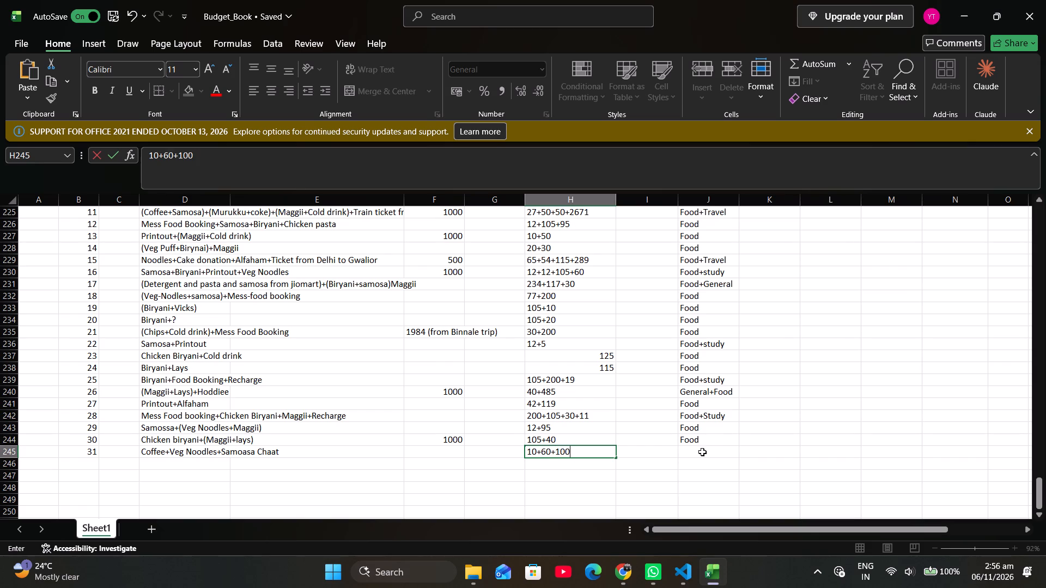
click(701, 453)
text(Food)
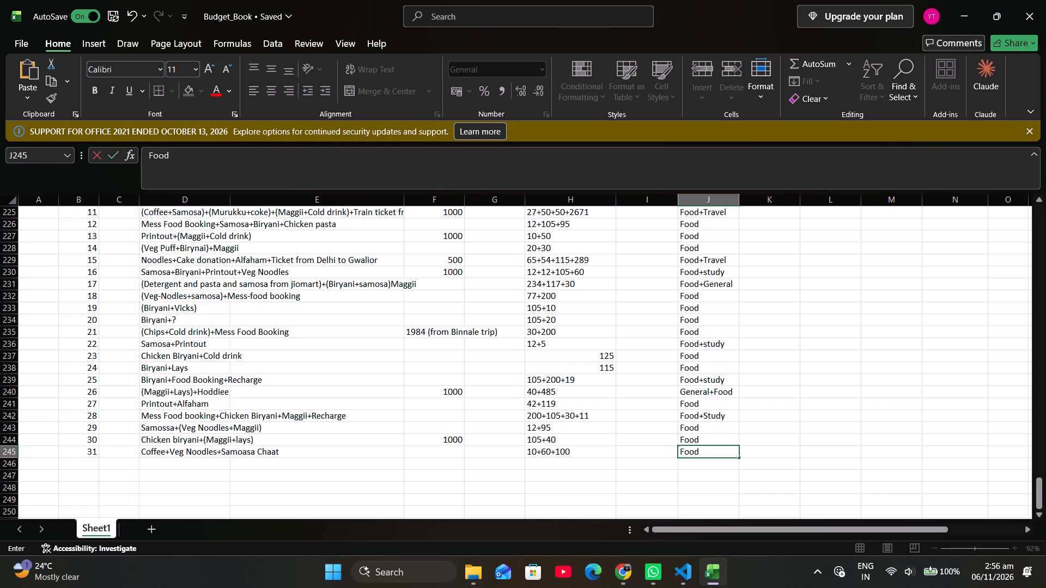
click(93, 460)
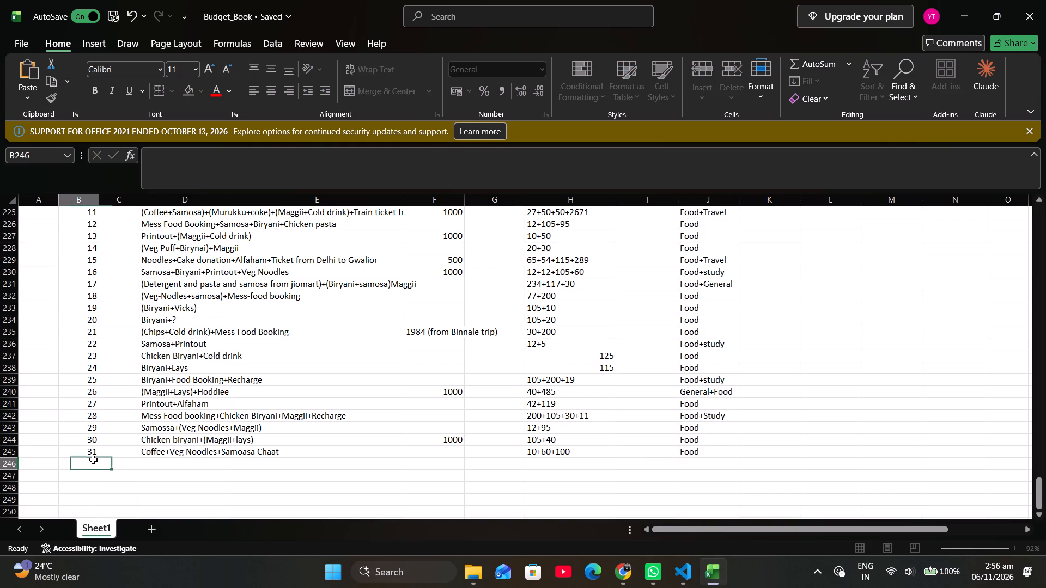
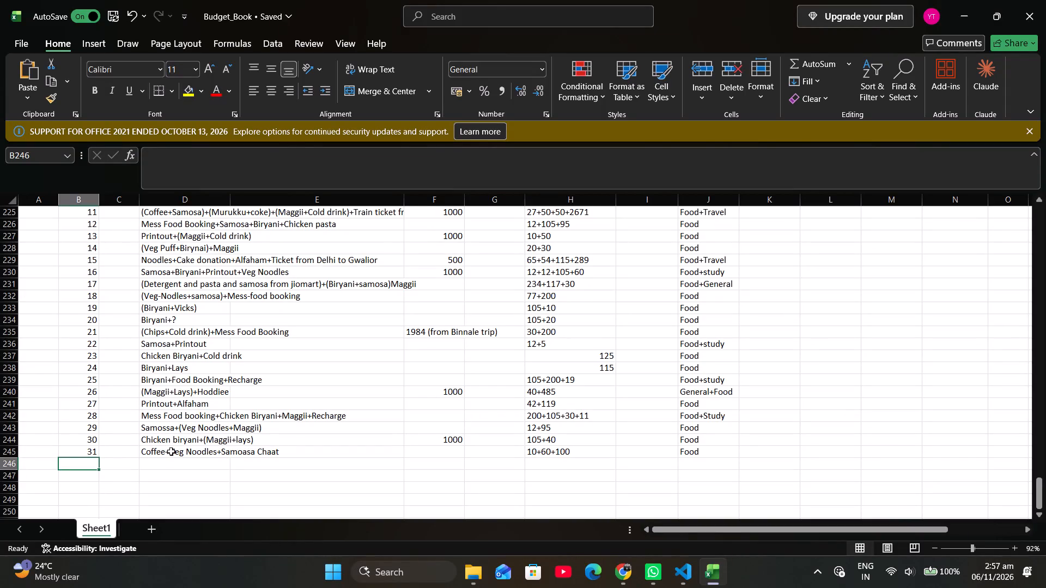
Check the food-booking report in Chrome, and append "+Veg Noodles" to the October 31 description in D245 of the Budget_Book workbook.
click(171, 451)
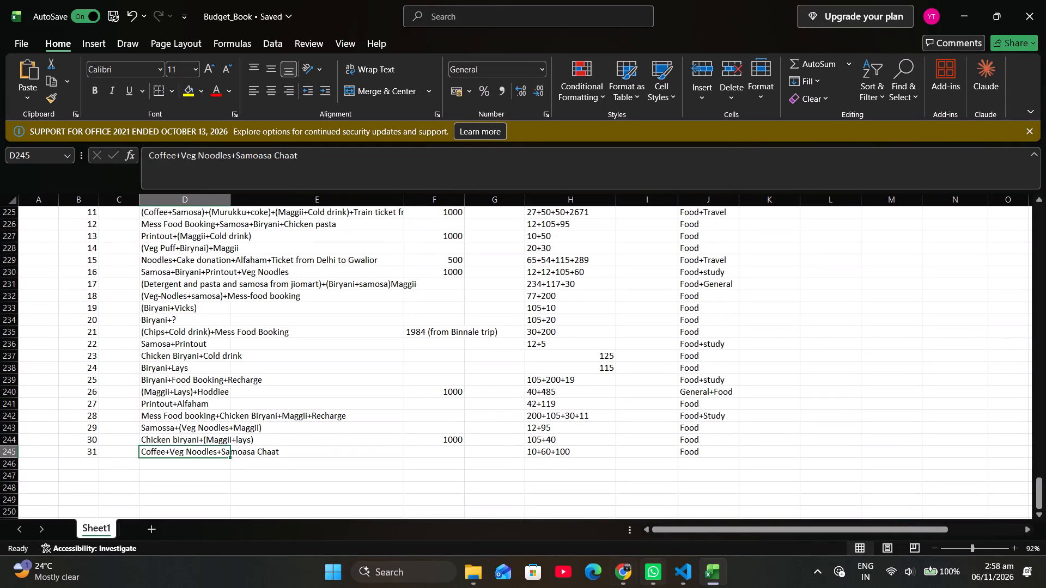
click(614, 514)
scroll(490, 443, down, 1)
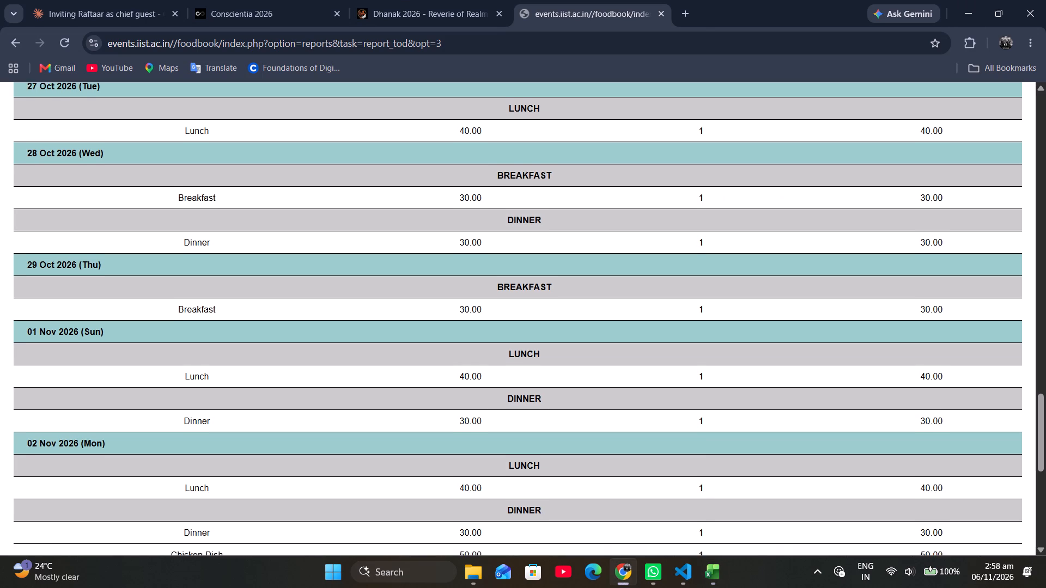
scroll(490, 443, down, 1)
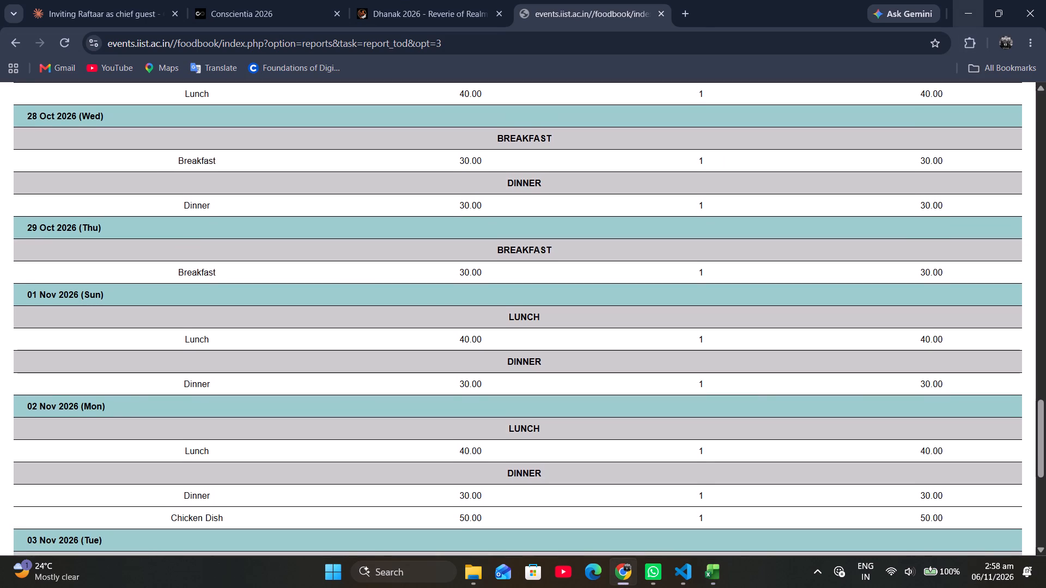
click(962, 6)
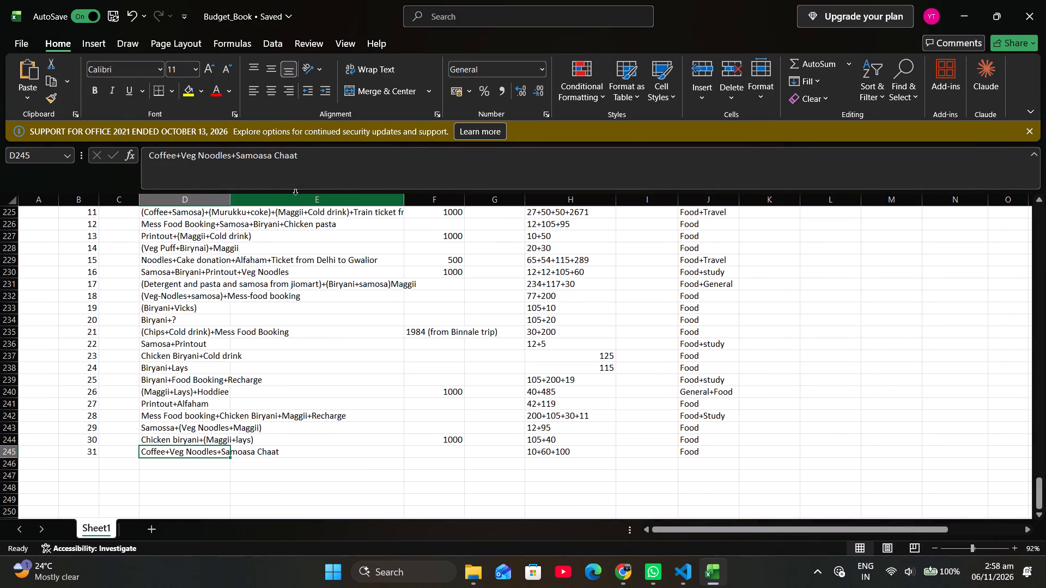
click(317, 161)
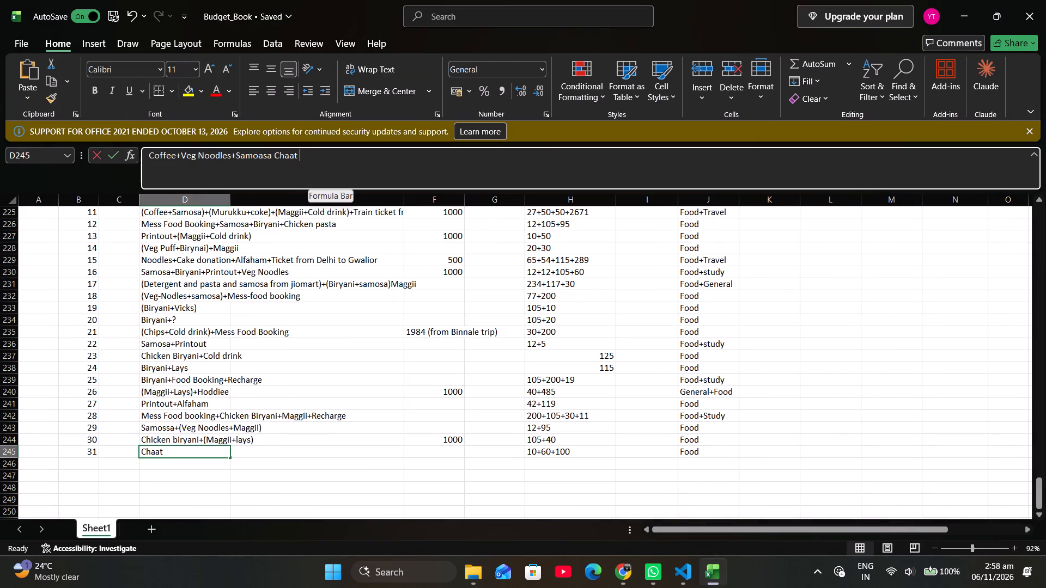
key(BackSpace)
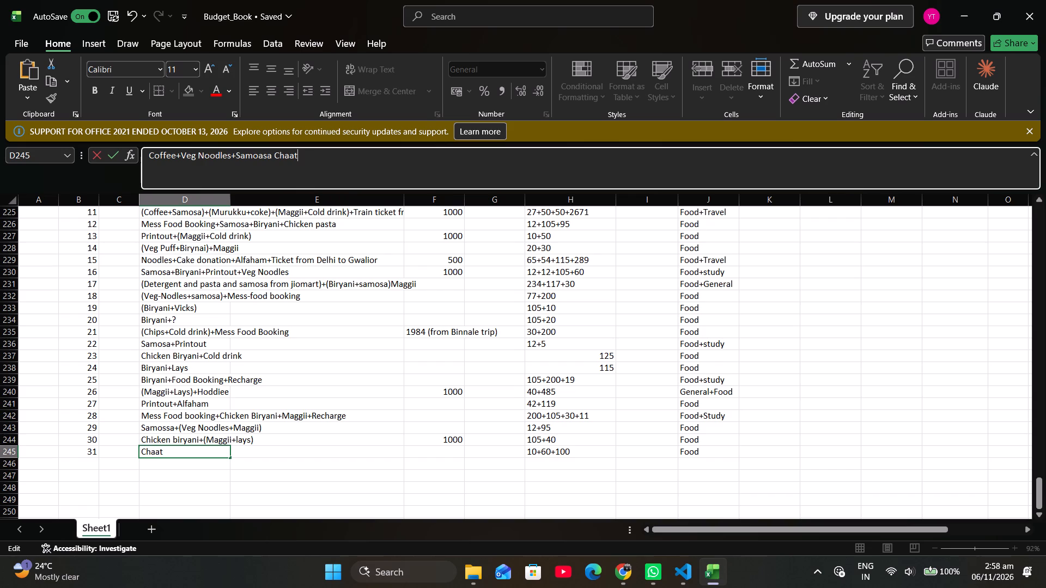
key(shift+plus)
text(VEg)
key(space)
text(Noodles)
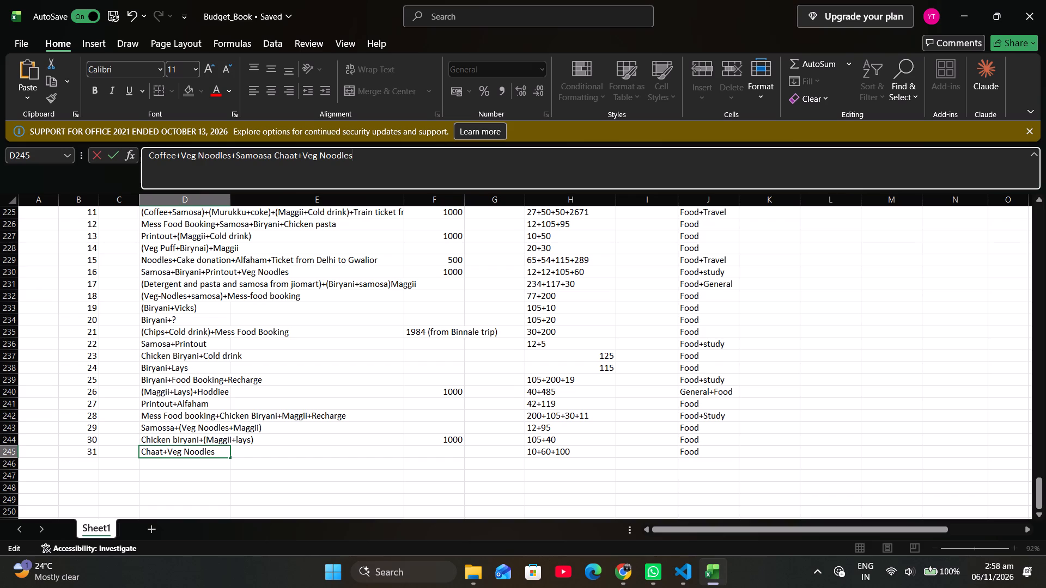
Append +65 to the October 31 amount in H245.
click(568, 452)
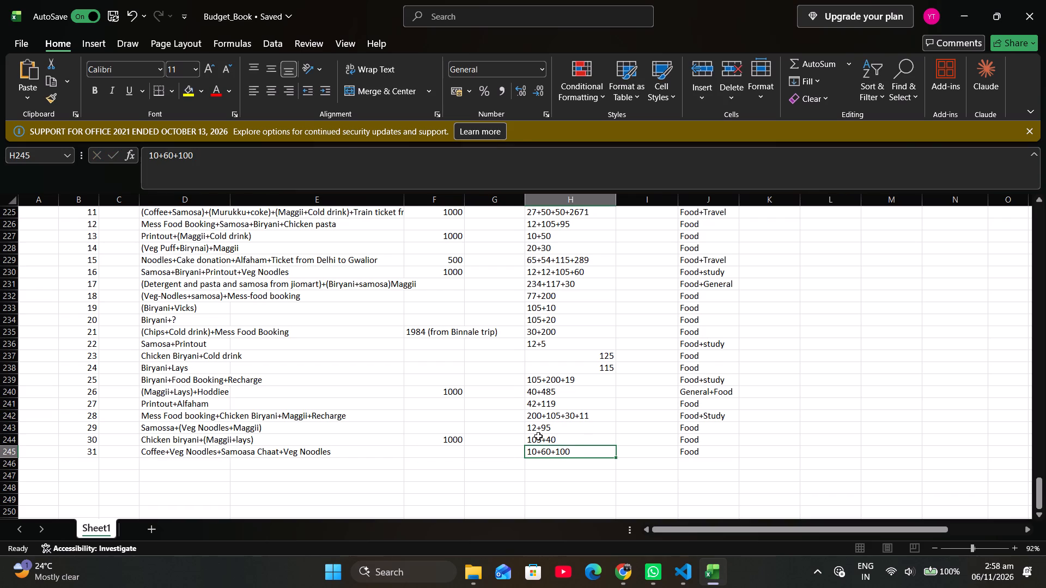
click(261, 160)
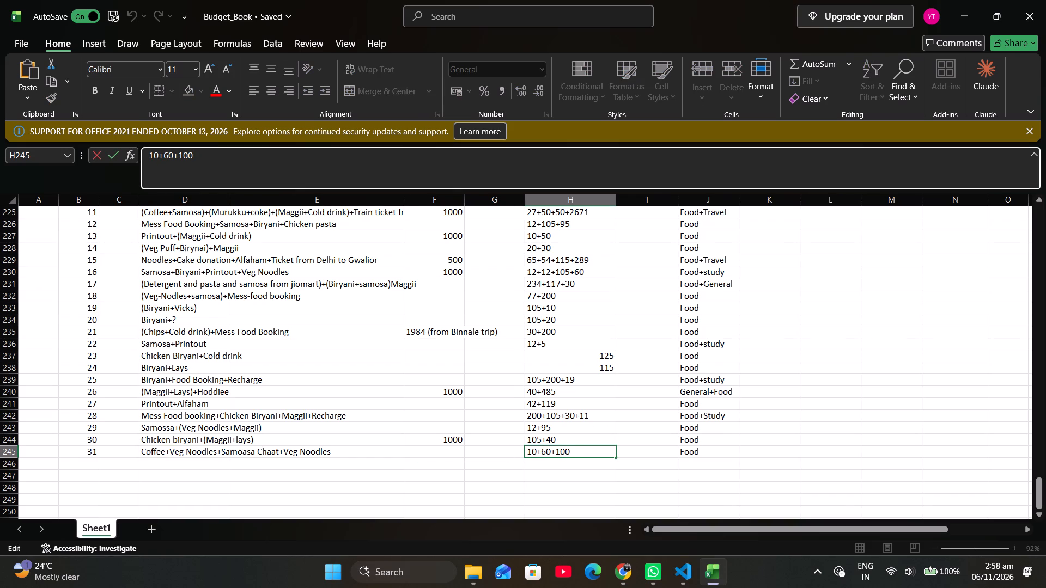
text(+65)
click(80, 458)
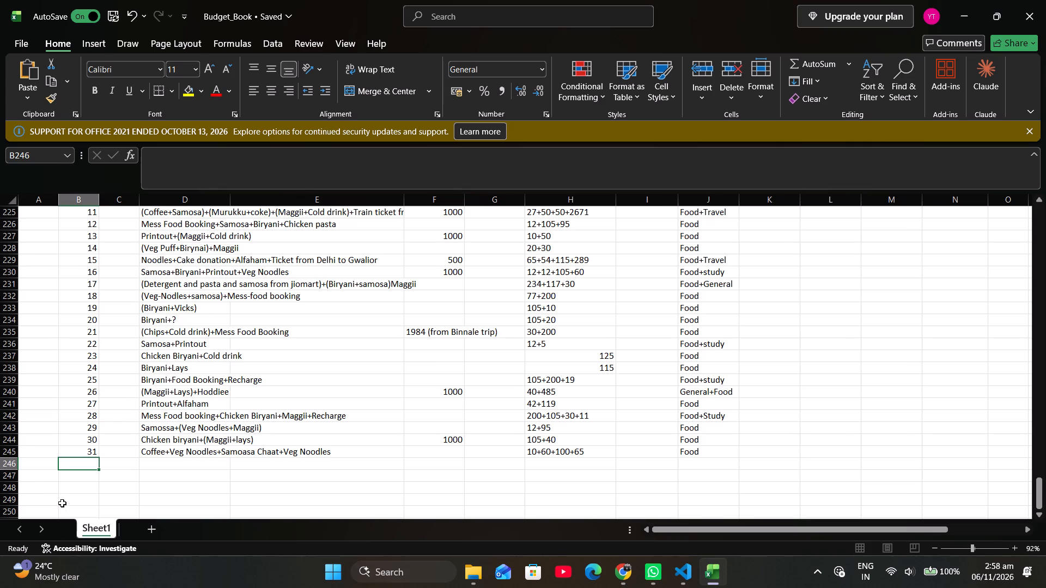
Start the new month below the October entries with "November" in A247 and day 1 in B247.
click(45, 473)
text(Nove)
key(m)
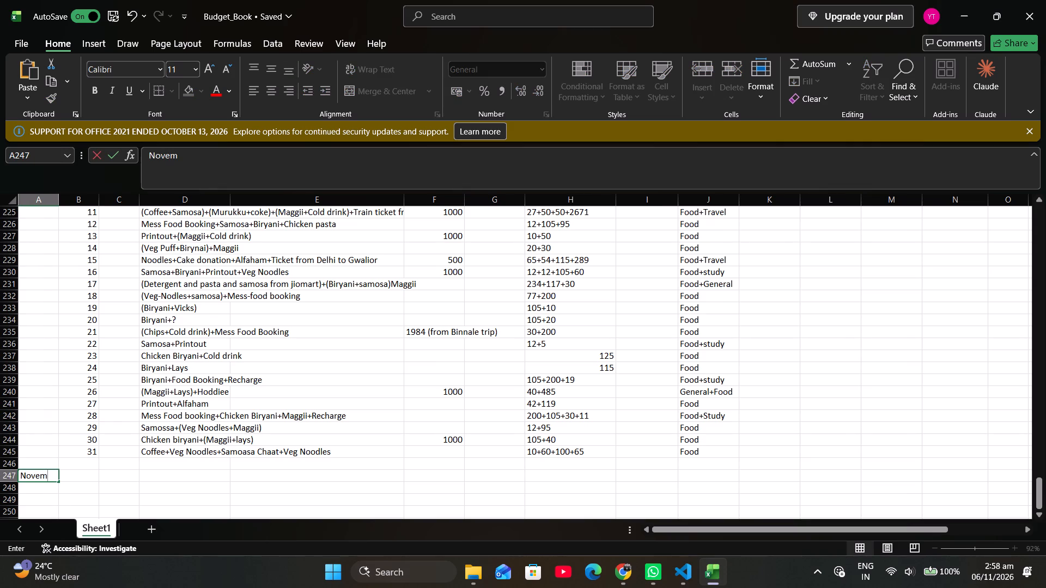
text(ber)
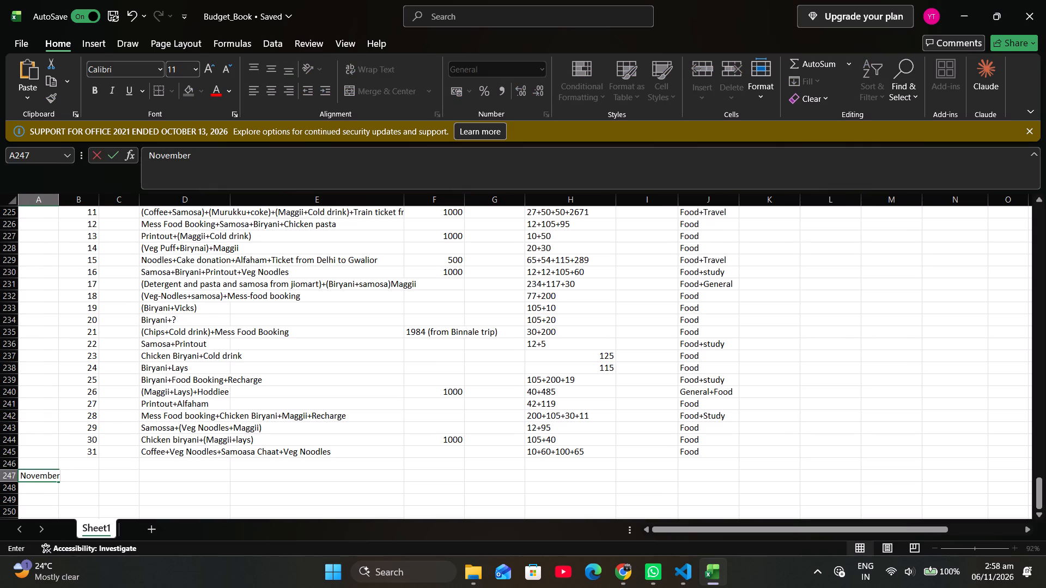
click(95, 474)
click(95, 474)
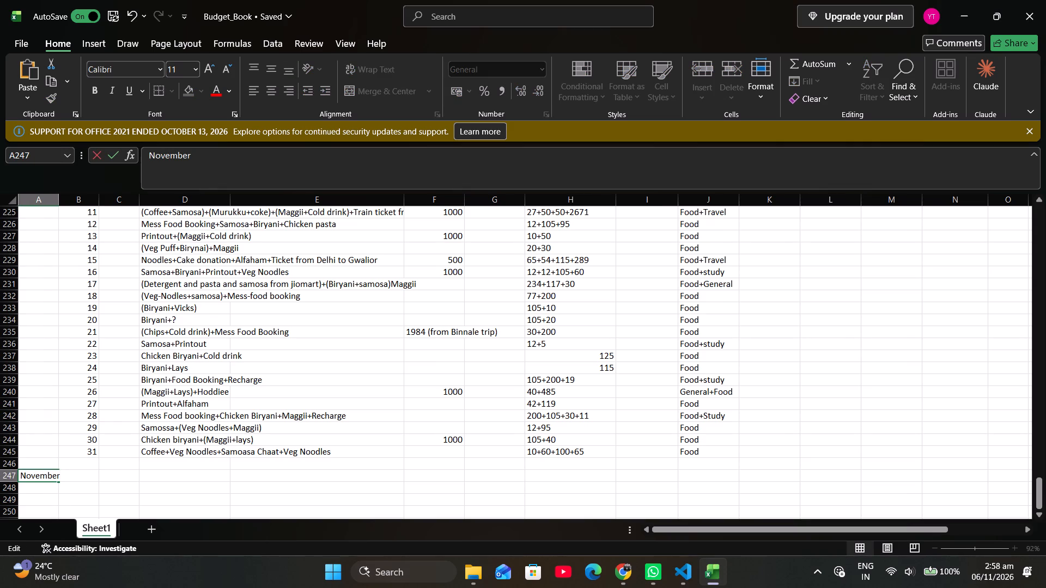
click(89, 486)
click(91, 476)
key(1)
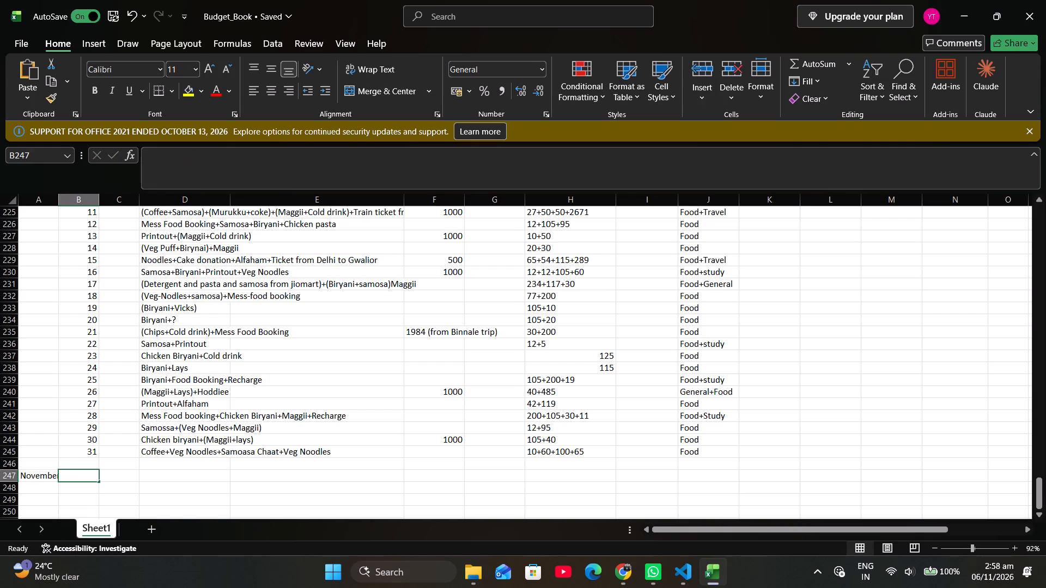
Begin the November 1 description in D247 with "Chicken Biryani+".
click(199, 475)
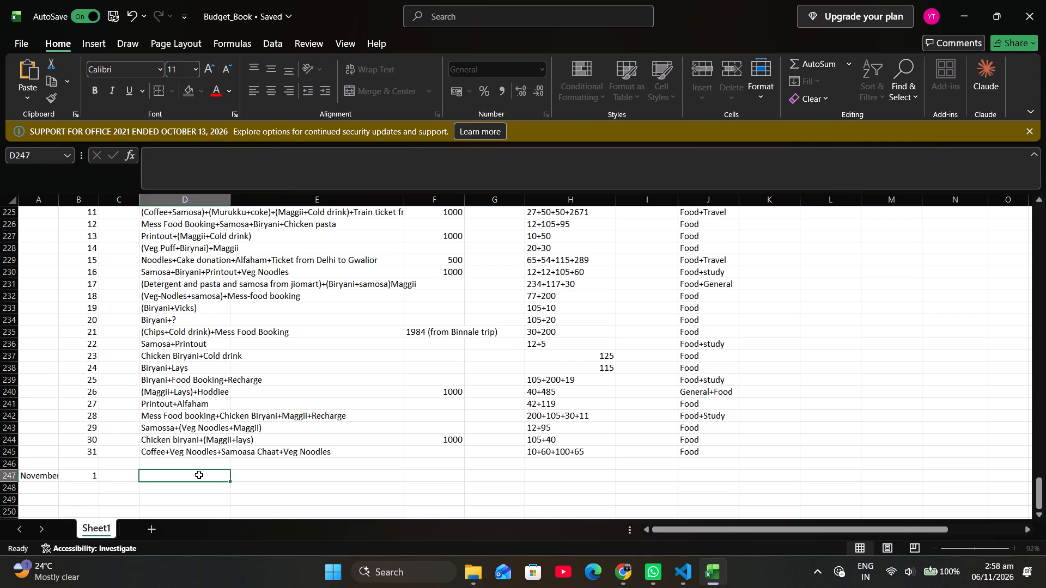
text(Chicken Birynai)
key(BackSpace)
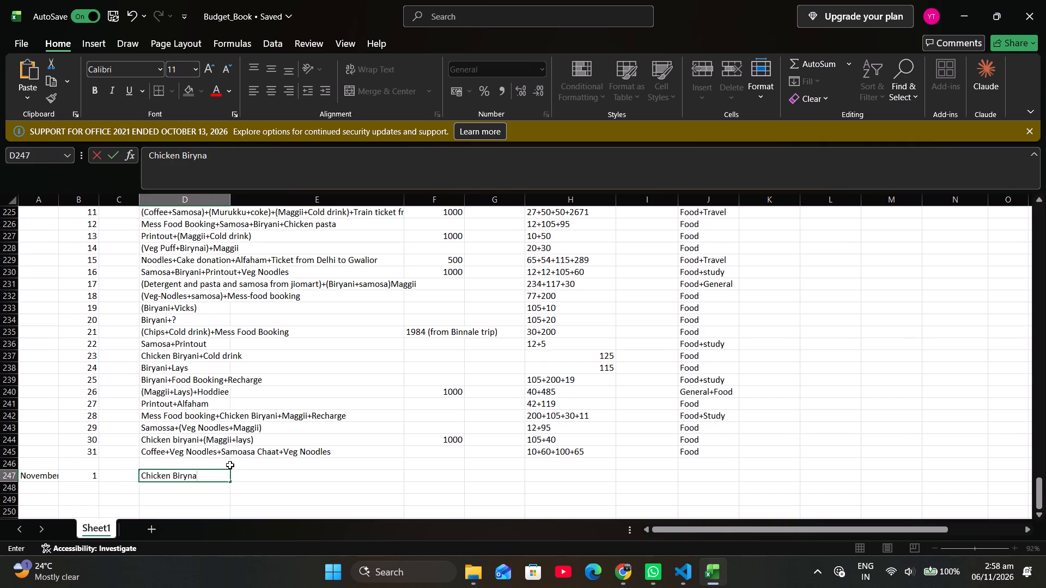
key(BackSpace)
key(BackSpace)
text(ani+)
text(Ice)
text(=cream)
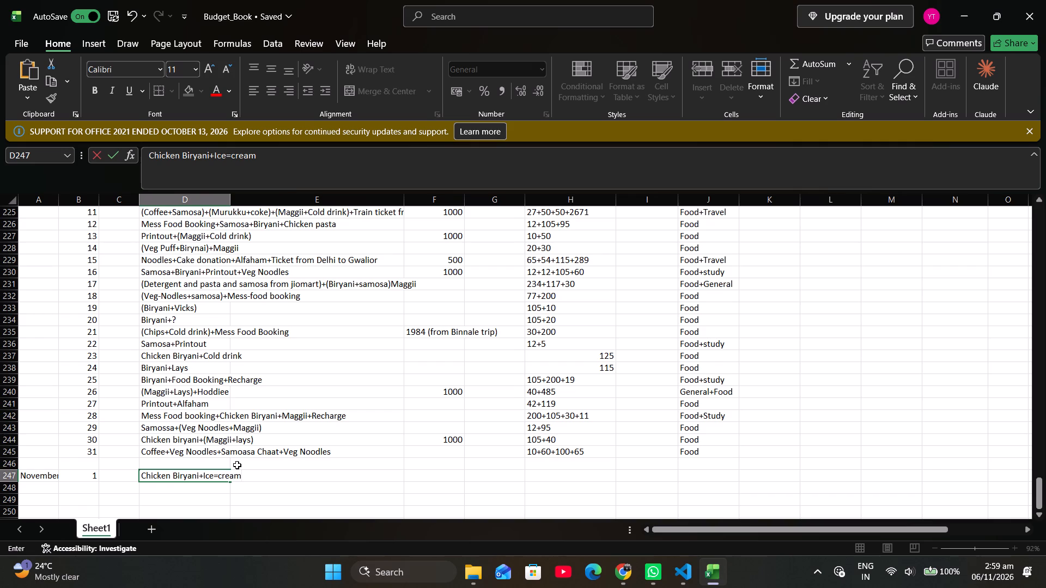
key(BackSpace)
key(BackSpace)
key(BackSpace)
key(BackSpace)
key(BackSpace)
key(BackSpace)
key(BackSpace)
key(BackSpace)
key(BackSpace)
Complete the November 1 description in D247 with "Reso-café offer" and enter 25000 in F247.
text(Res)
key(o)
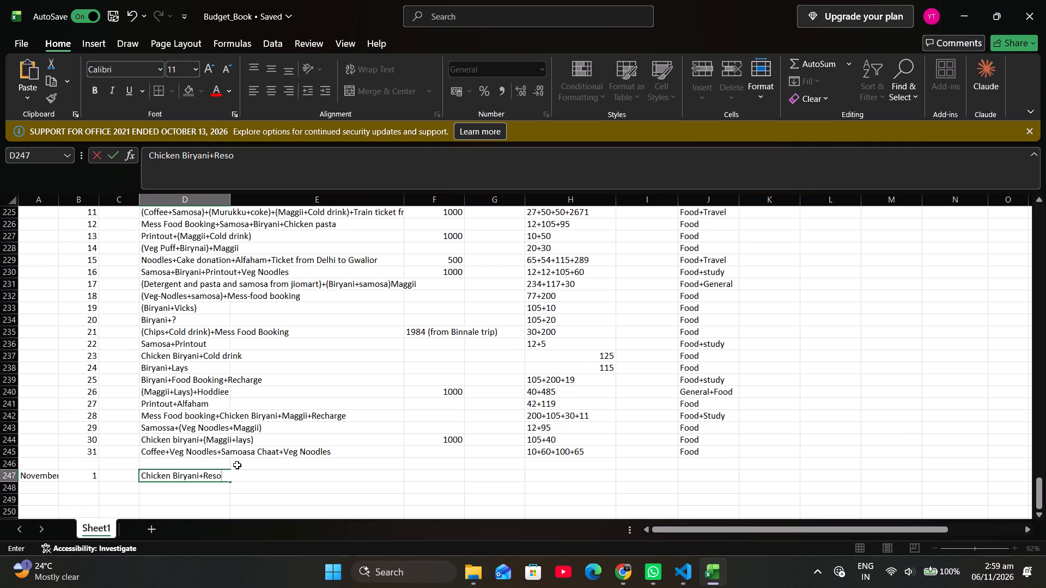
text(-cafe offer)
click(435, 473)
key(2)
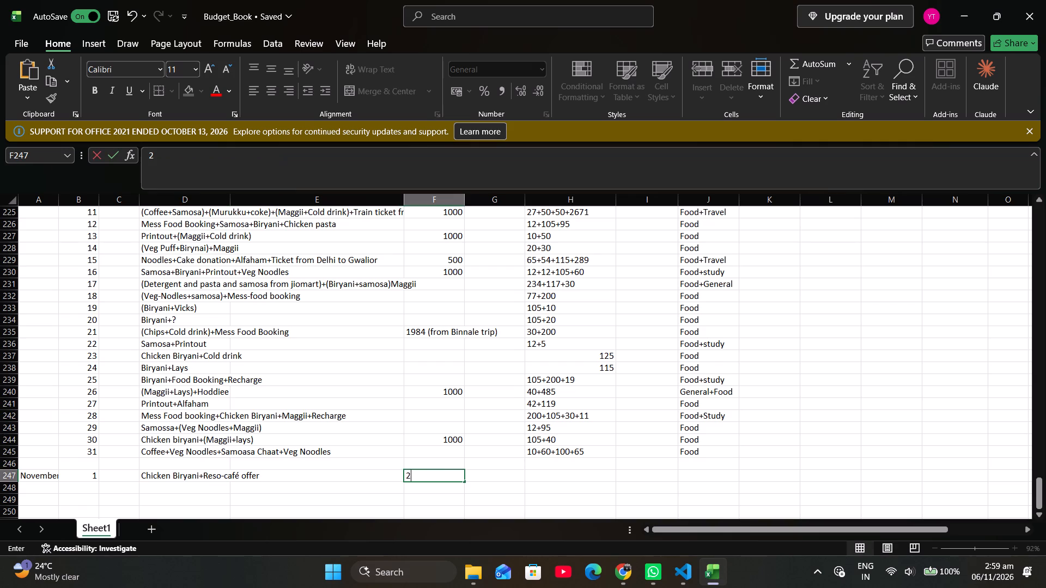
text(5000)
Enter the November 1 amount 105+160+ in H247.
click(555, 475)
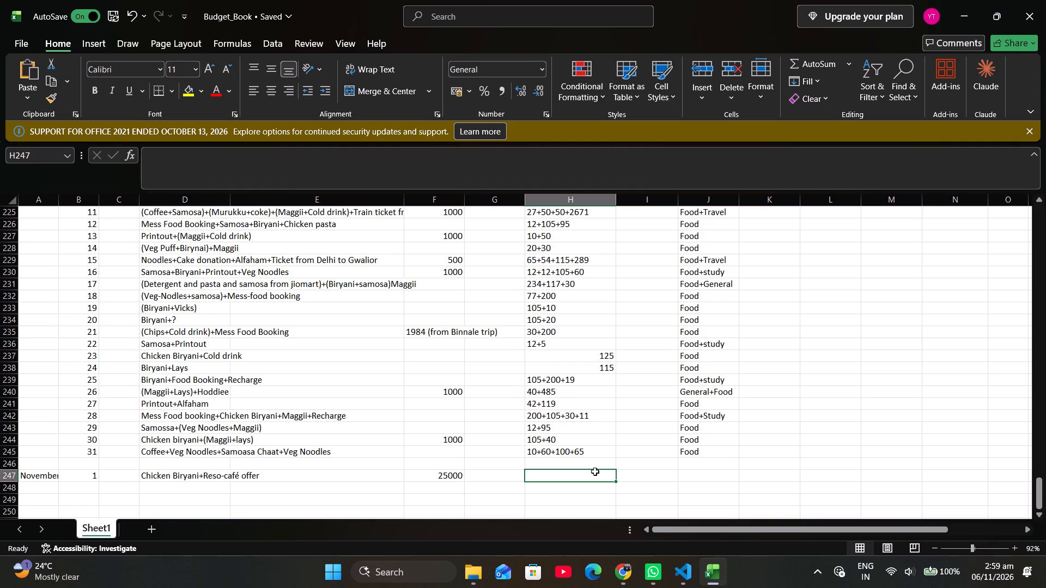
text(106)
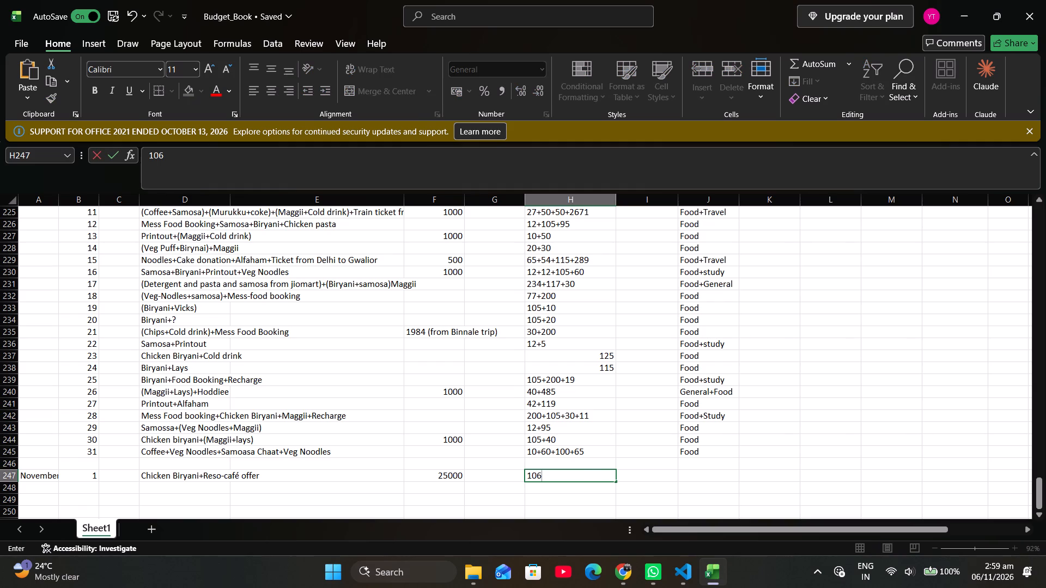
key(BackSpace)
key(5)
key(shift+plus)
text(100)
key(BackSpace)
key(BackSpace)
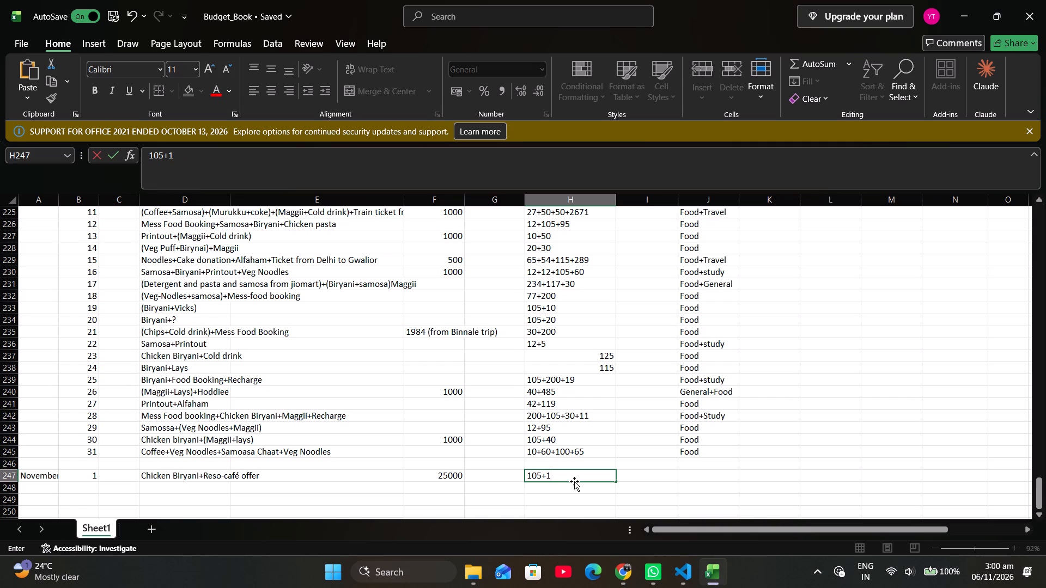
text(60)
key(shift+plus)
Extend the November 1 description in D247 to "Chicken Biryani+(Reso-café offer+ice cream)", with the café items grouped in parentheses.
click(217, 475)
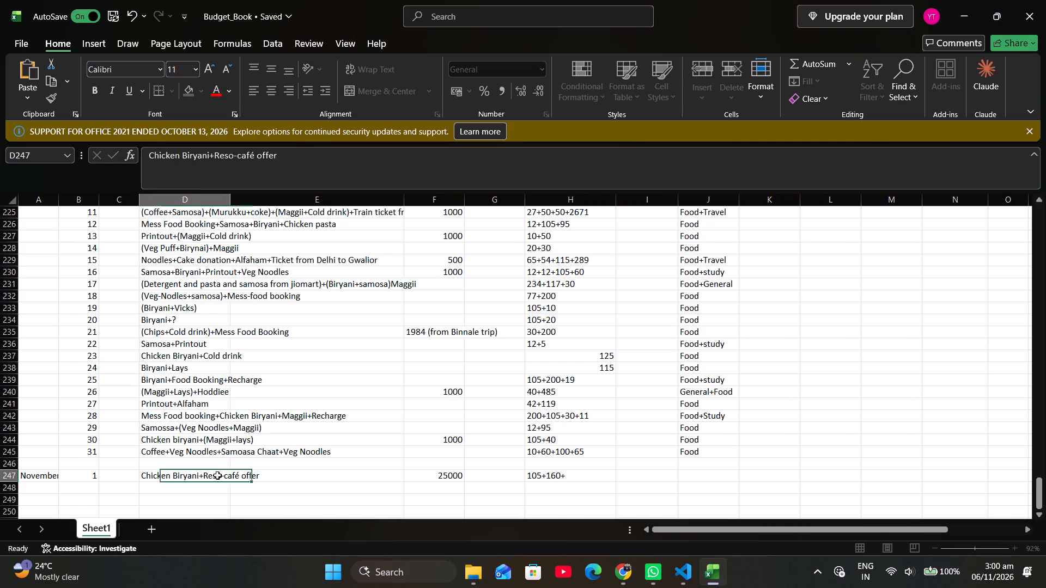
click(289, 152)
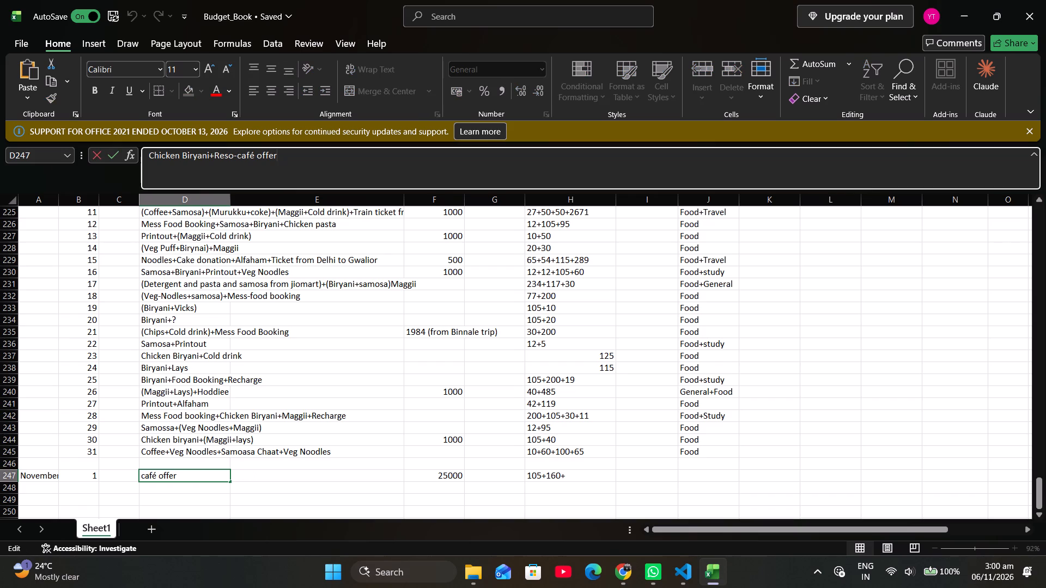
text(+ice cr)
text(ea)
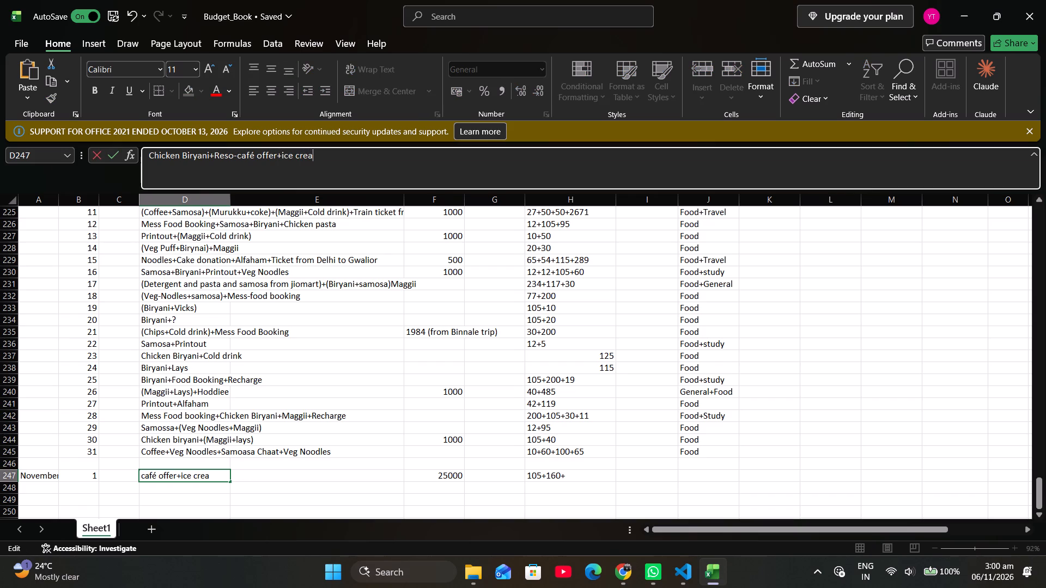
text(m))
key(Left)
key(Left)
key(Left)
key(Left)
key(Left)
key(Left)
key(Left)
key(Left)
key(Left)
key(Left)
key(Left)
key(Left)
key(Left)
key(Left)
key(Left)
key(Left)
key(Left)
key(Left)
key(Left)
key(Left)
key(Left)
key(Left)
key(Left)
key(Left)
key(Left)
key(shift+parenleft)
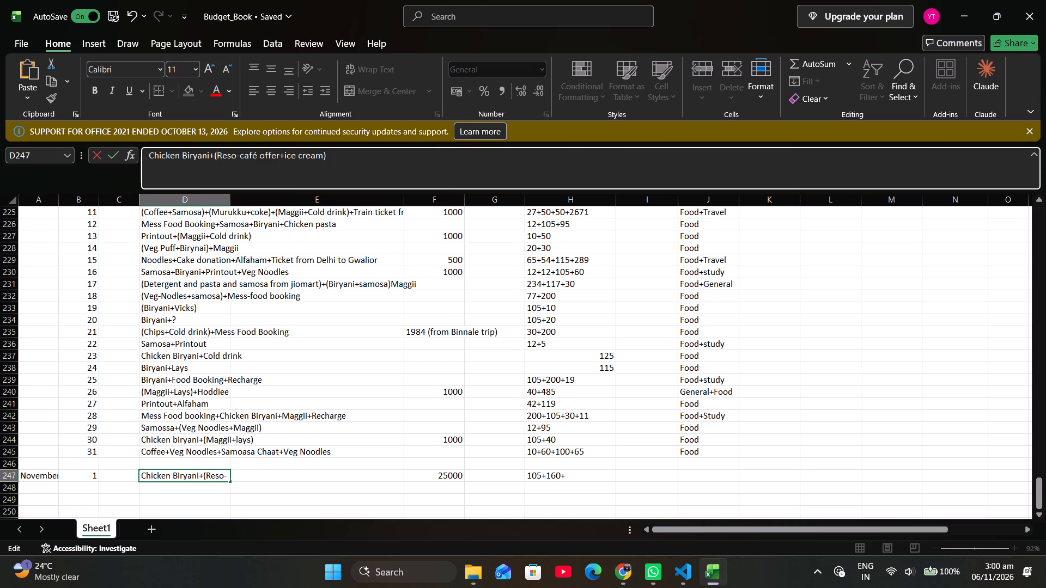
Write "=Mess-food booking" after the D247 description, cut out "Mess-food booking" for reuse and remove the equals sign.
key(Right)
key(Right)
key(Right)
key(Right)
key(Right)
key(Right)
key(Right)
key(Right)
key(Right)
key(Right)
key(Right)
key(Right)
key(Right)
key(Right)
key(Right)
key(Right)
key(Right)
key(Right)
key(Right)
key(Right)
key(Right)
key(Right)
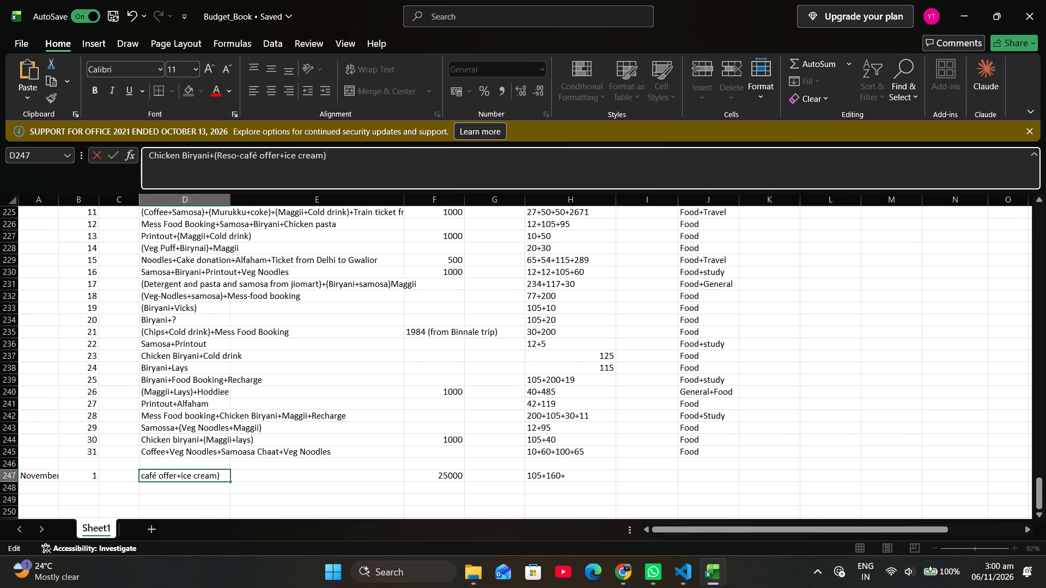
text(=Mess-food booking)
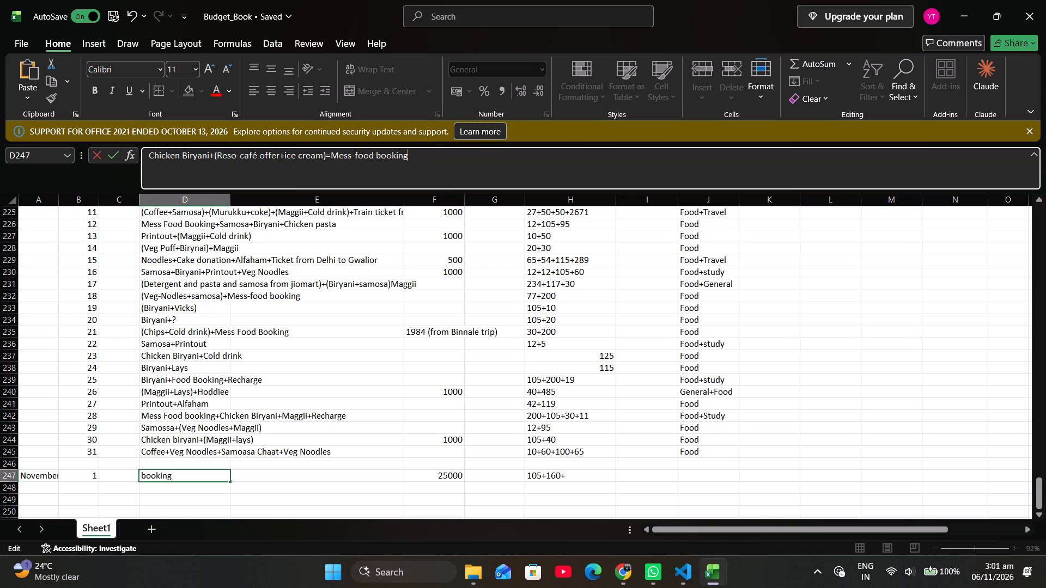
drag(333, 158, 351, 158)
drag(351, 158, 351, 158)
drag(413, 155, 332, 155)
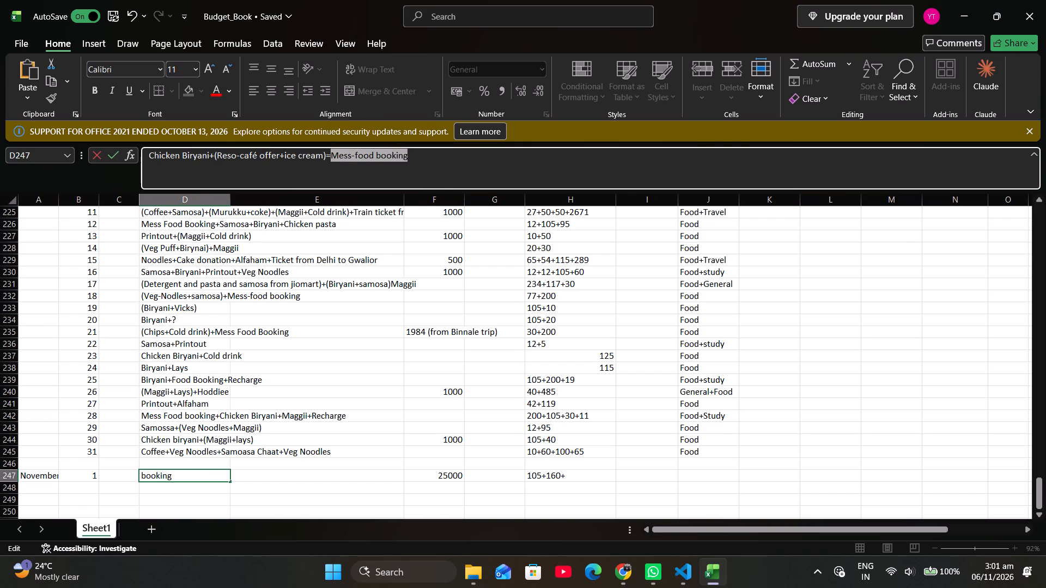
key(ctrl+x)
key(BackSpace)
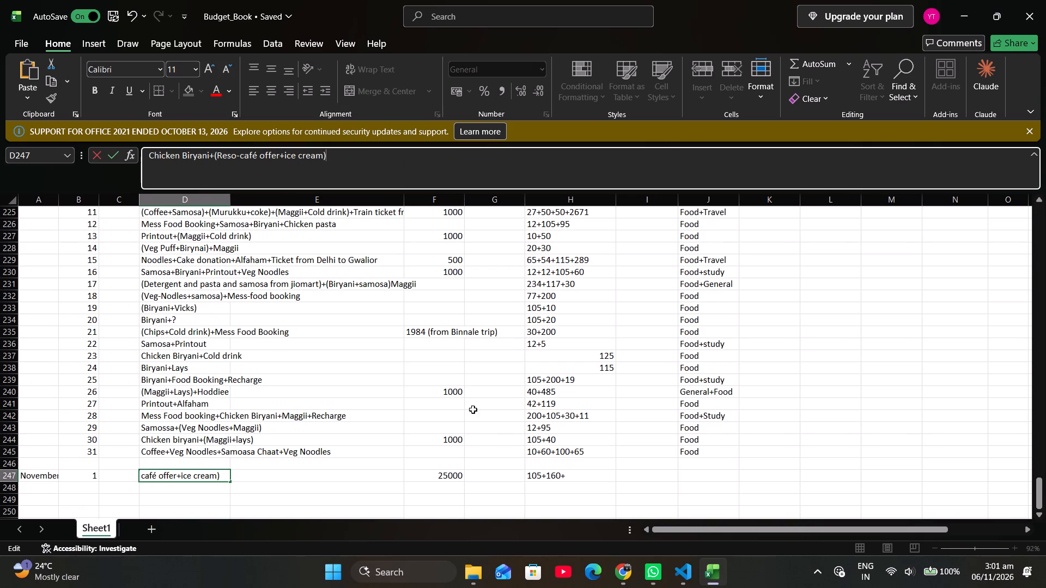
Remove the trailing plus sign from the November 1 amount in H247, leaving 105+160.
click(570, 479)
click(570, 479)
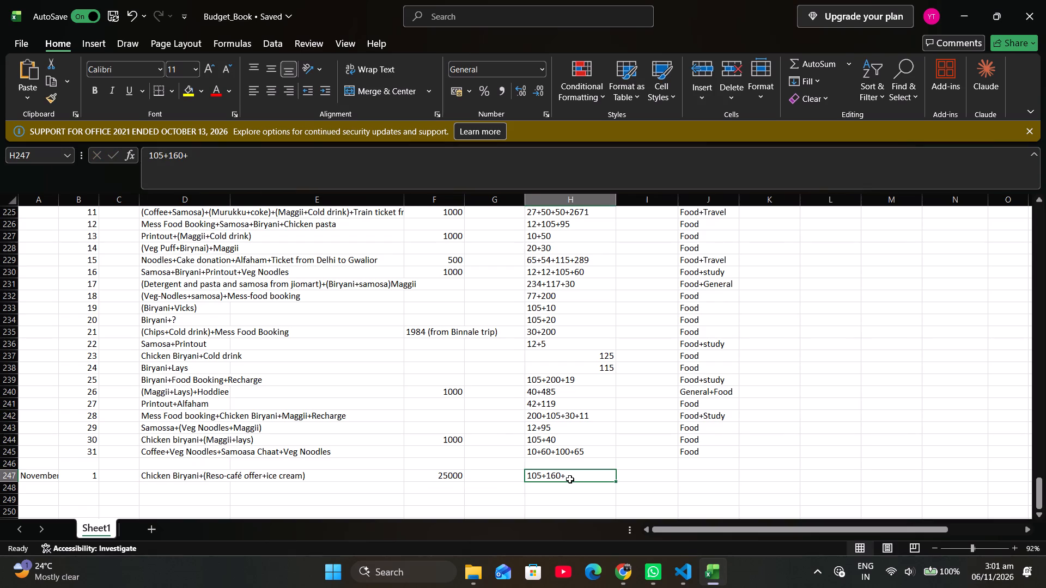
click(203, 160)
key(BackSpace)
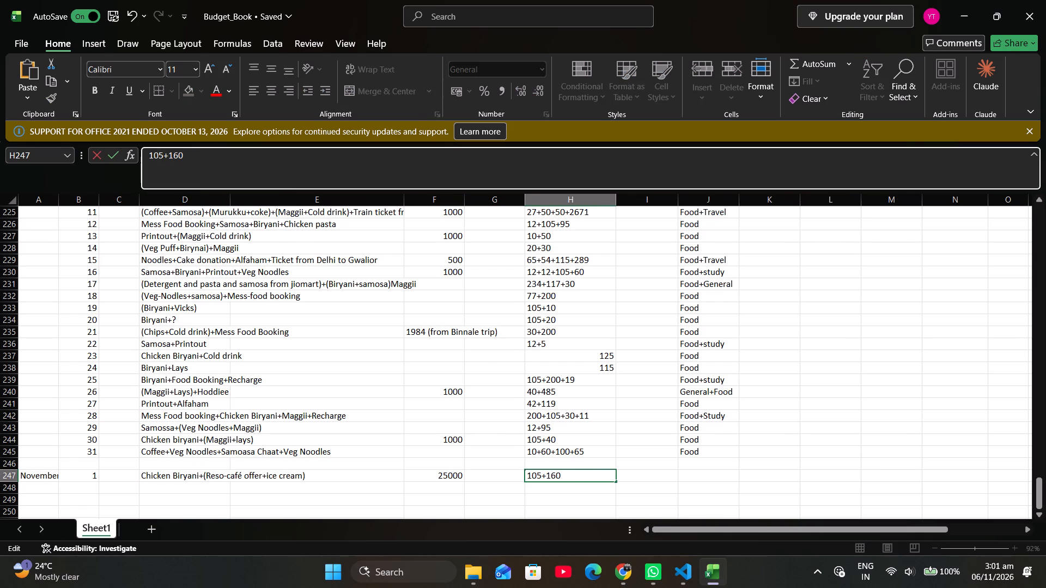
Add "+dahi papdi" inside the closing parenthesis of the D247 description and enter the category "Food" in J247.
click(214, 480)
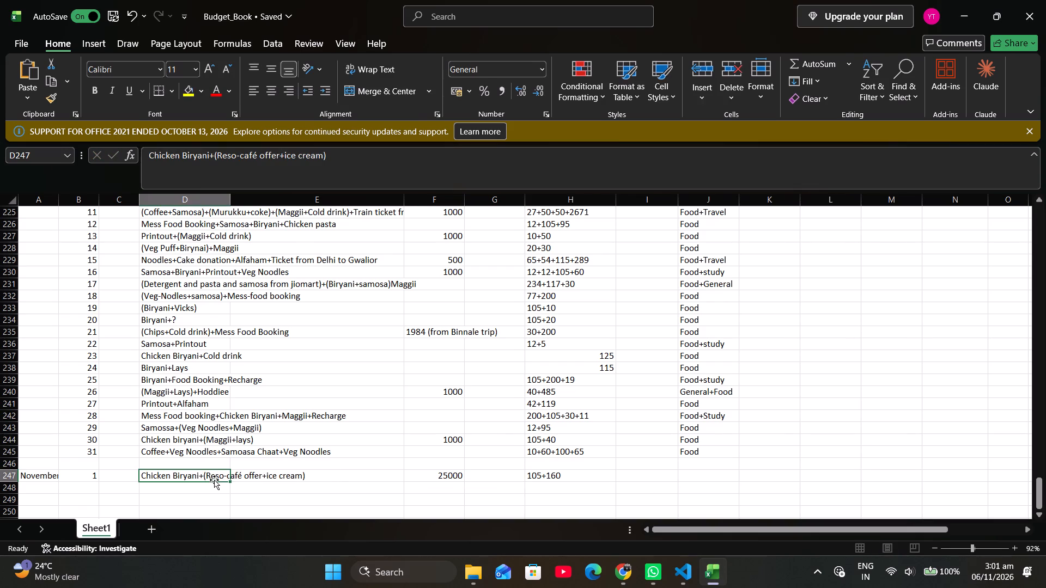
click(324, 156)
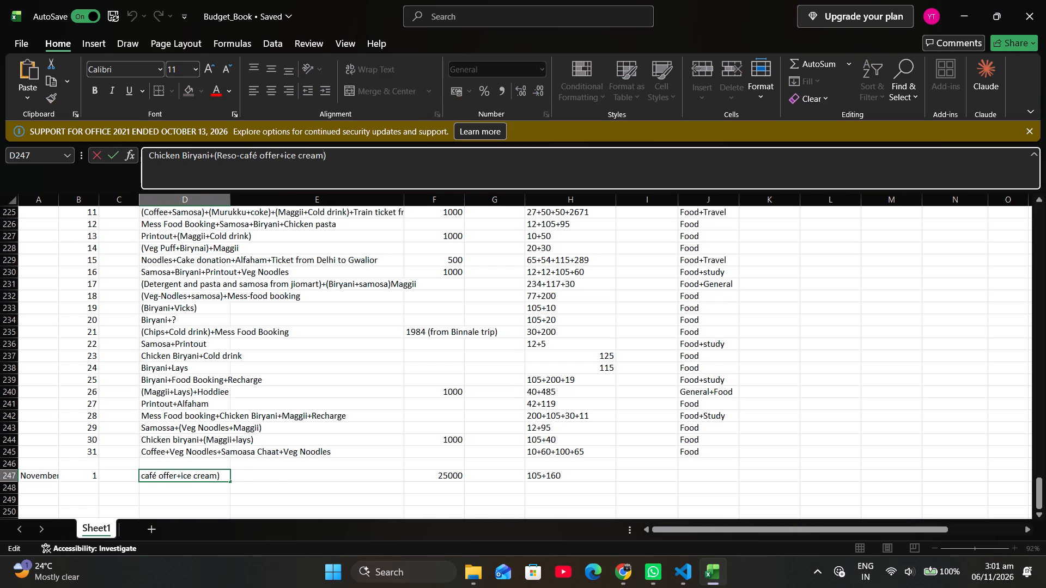
text(+dahi pap)
text(di)
click(708, 475)
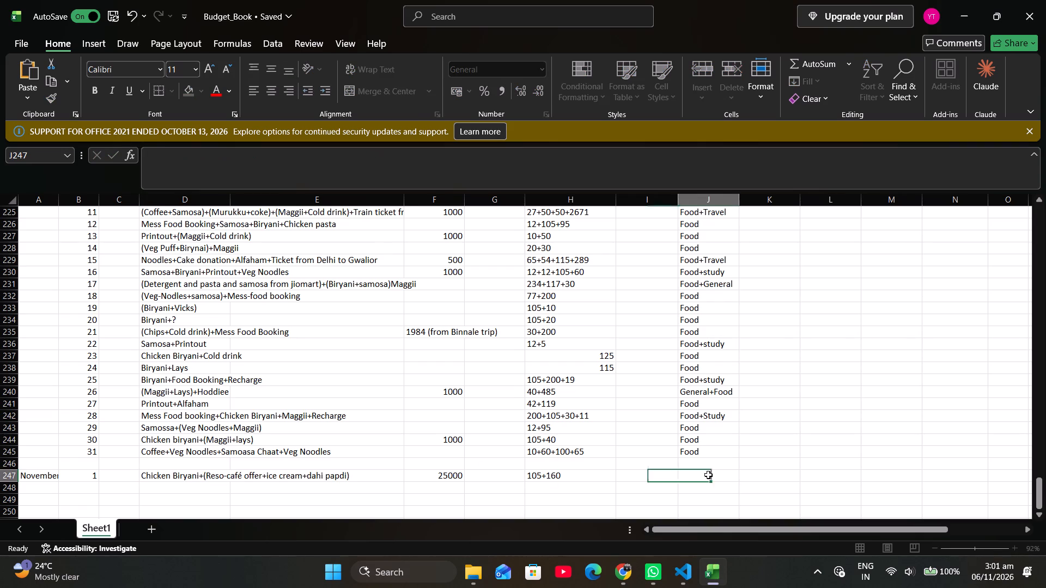
text(Food)
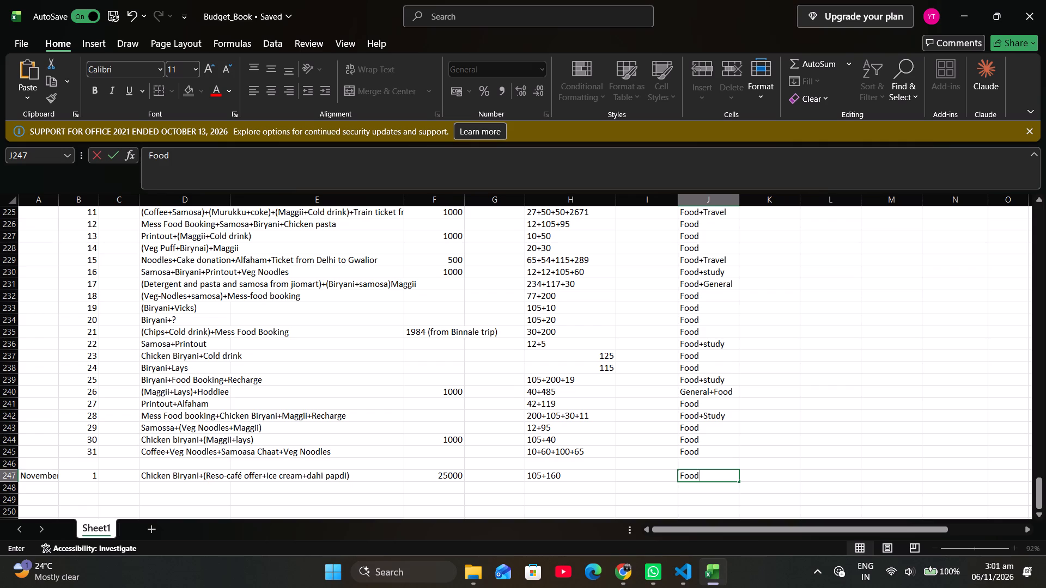
Start the November 2 entry with day 2 in B248 and paste "Mess-food booking" into D248.
click(87, 490)
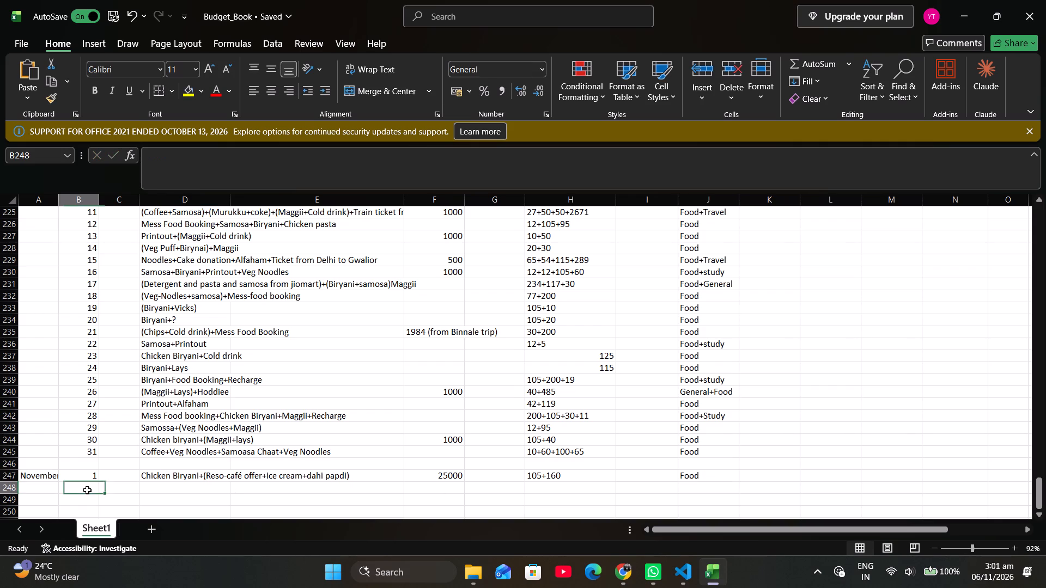
key(2)
click(199, 488)
key(ctrl+v)
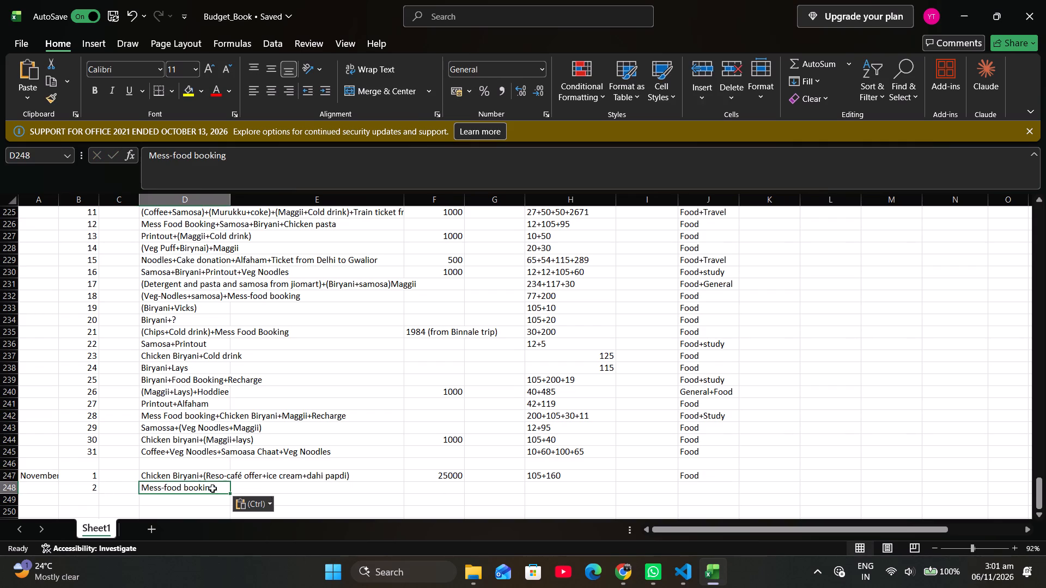
Enter the mess-food booking amount 401 in H248.
click(564, 488)
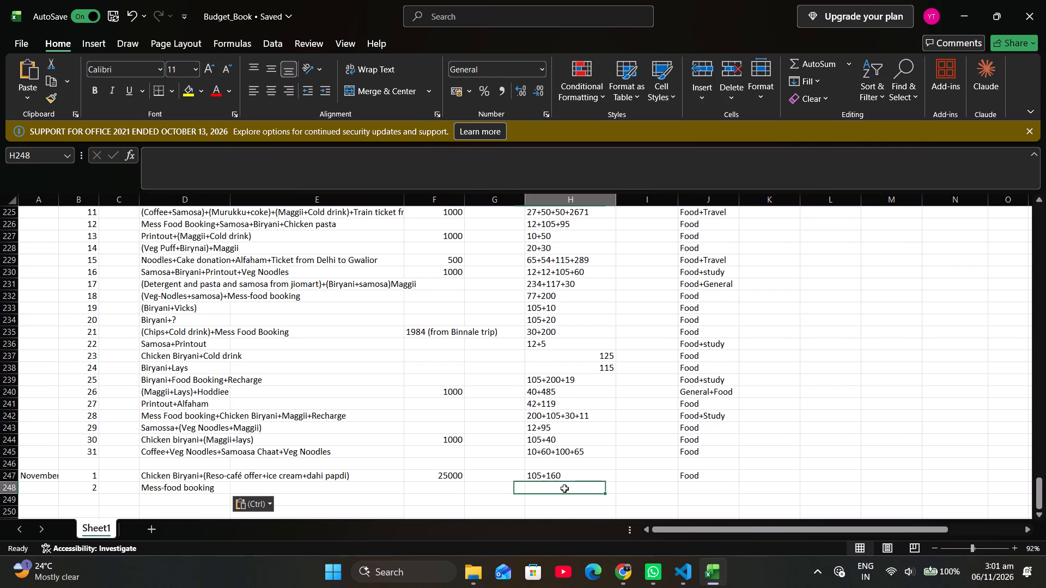
text(410)
key(BackSpace)
key(BackSpace)
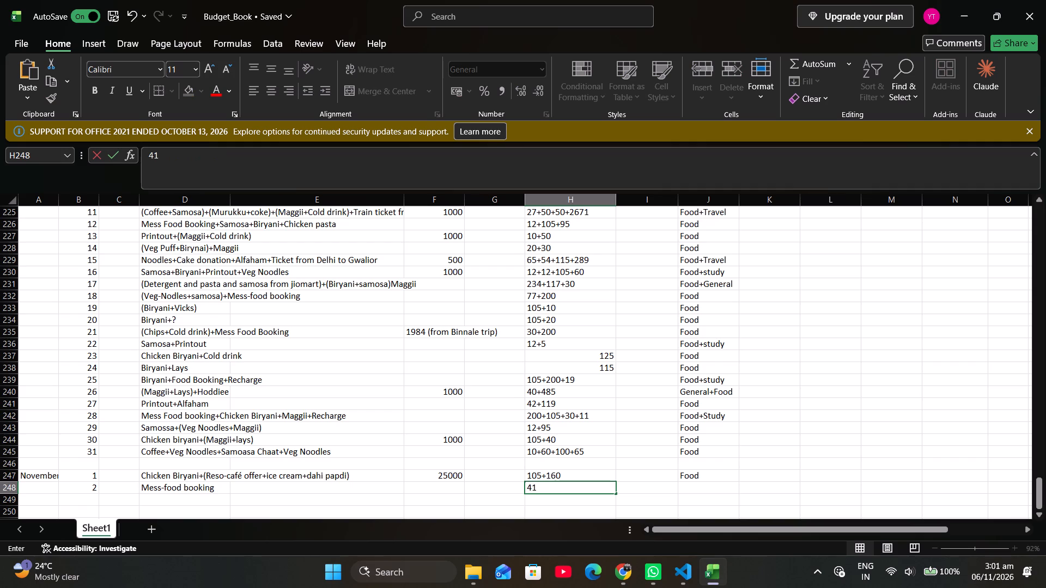
text(01)
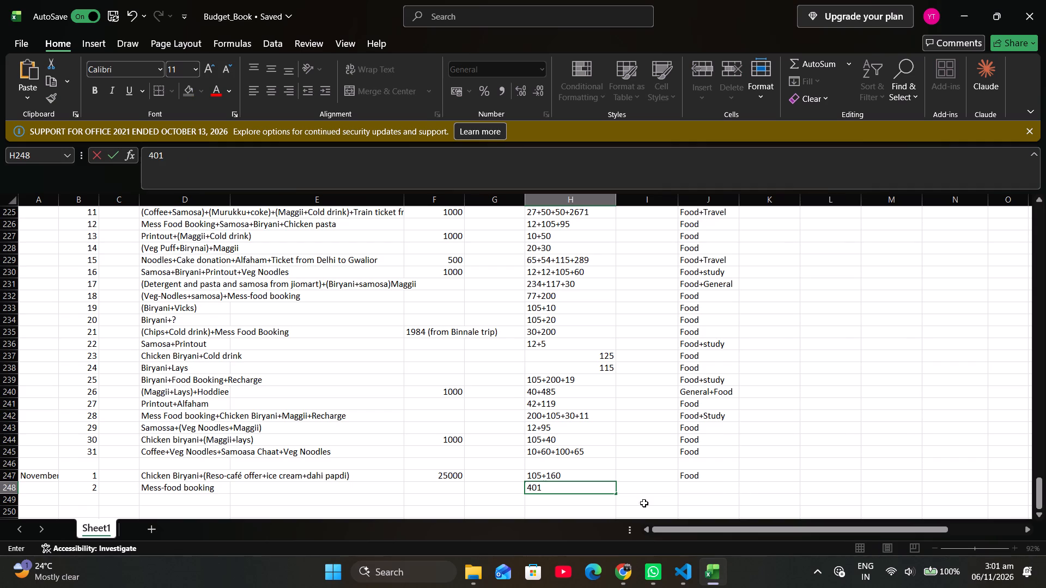
Extend the November 2 description in D248 to "Mess-food booking+Lays+Printout+(Maggii+Appy Fizz)".
click(210, 488)
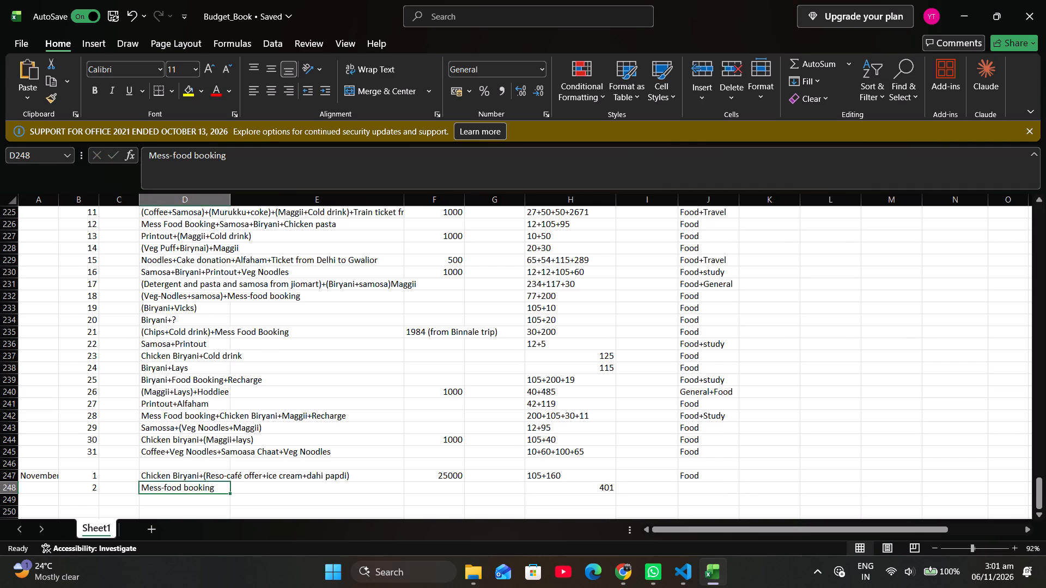
click(263, 157)
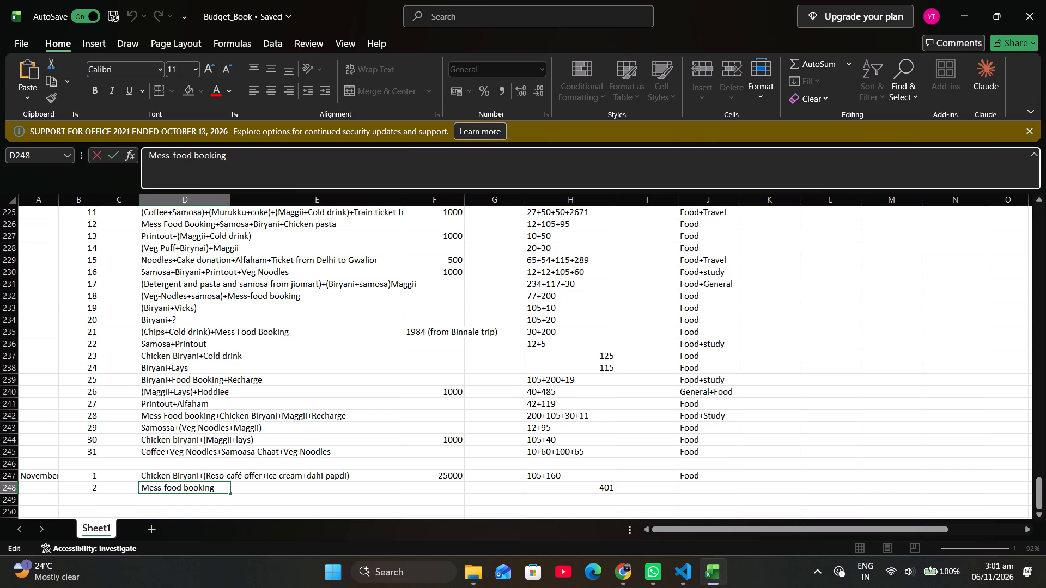
text(+K)
key(BackSpace)
text(Lays)
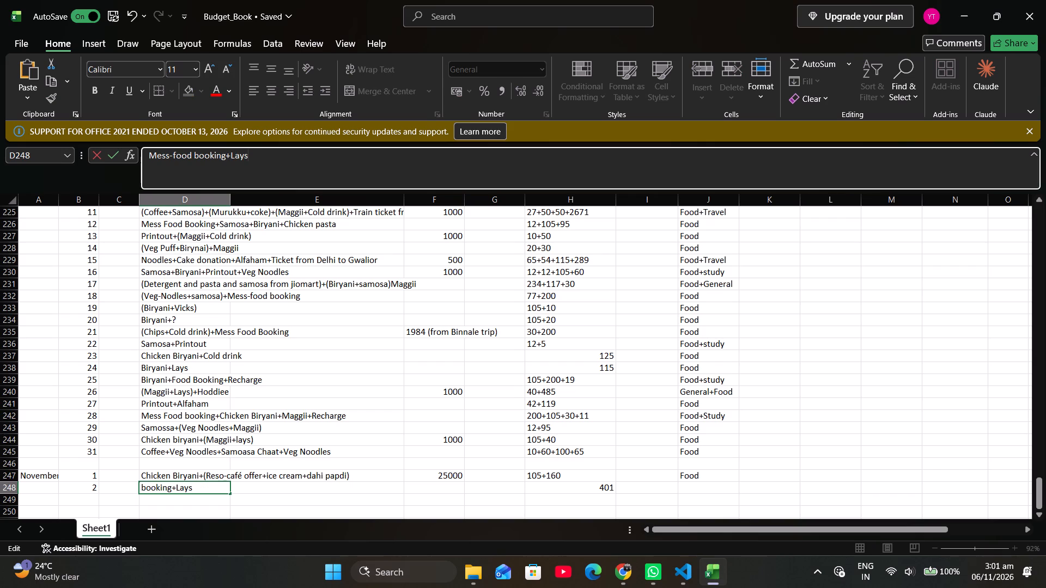
key(shift+plus)
text(Printout+)
text(Maggii)
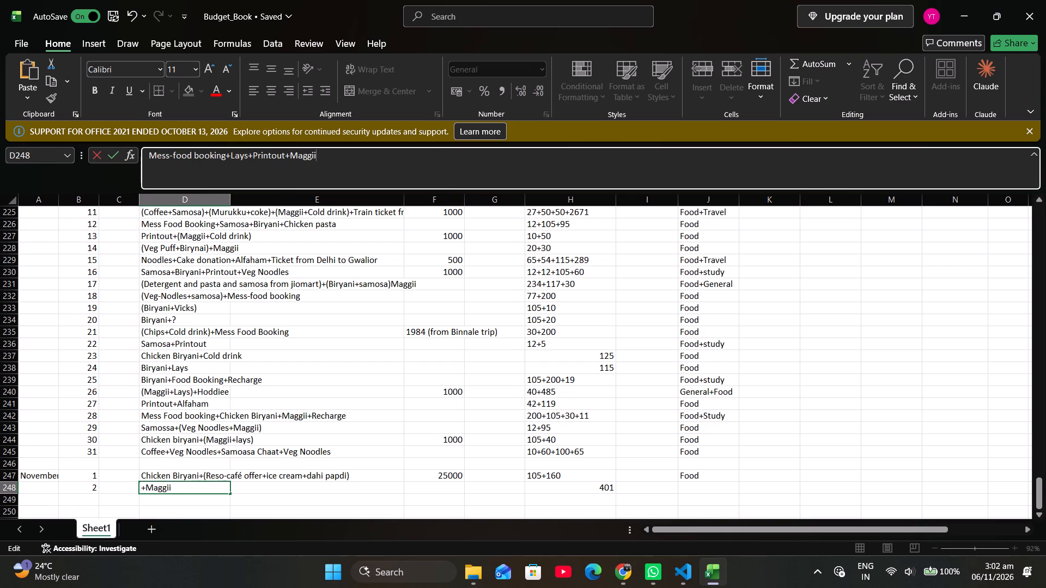
key(shift+plus)
text(Appy Fizz)
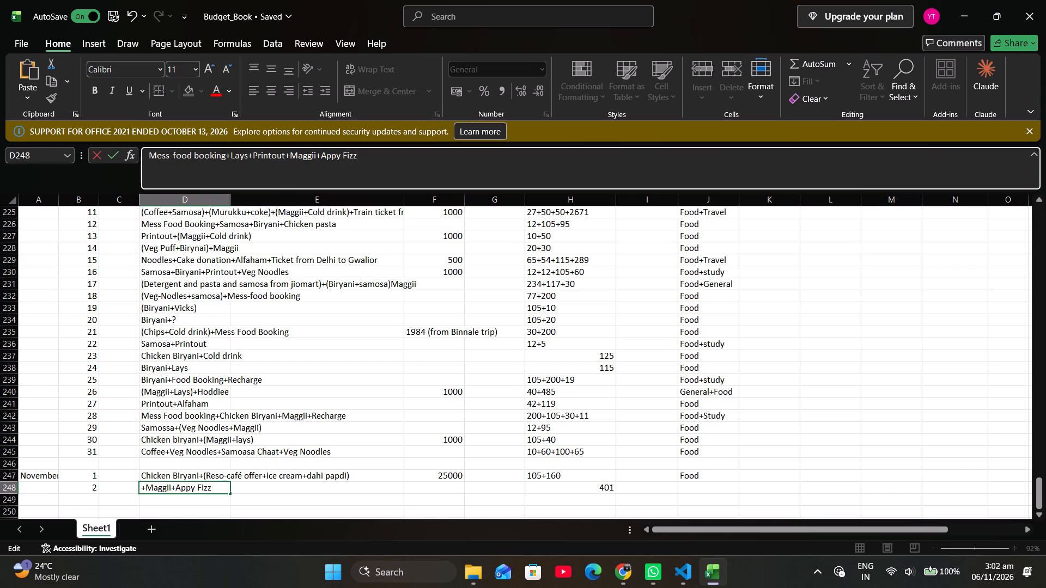
click(284, 156)
click(292, 159)
key(shift+parenleft)
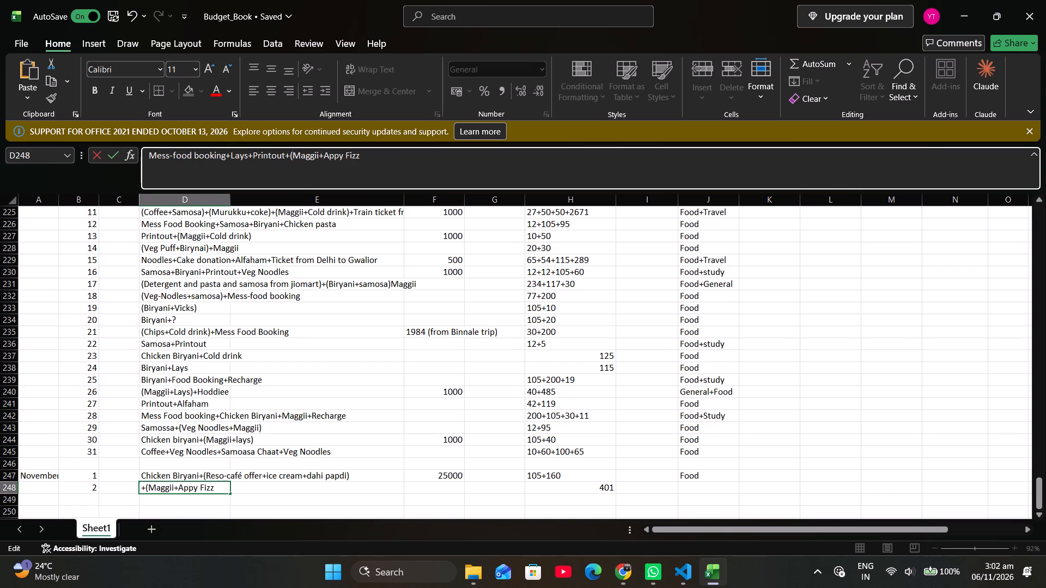
key(Right)
key(Right)
key(Right)
key(Right)
key(Right)
key(Right)
key(Right)
key(Right)
key(Right)
key(Right)
key(Right)
key(Right)
key(Right)
key(Right)
key(Right)
key(Right)
key(Right)
key(Right)
key(Right)
key(Right)
key(shift+parenright)
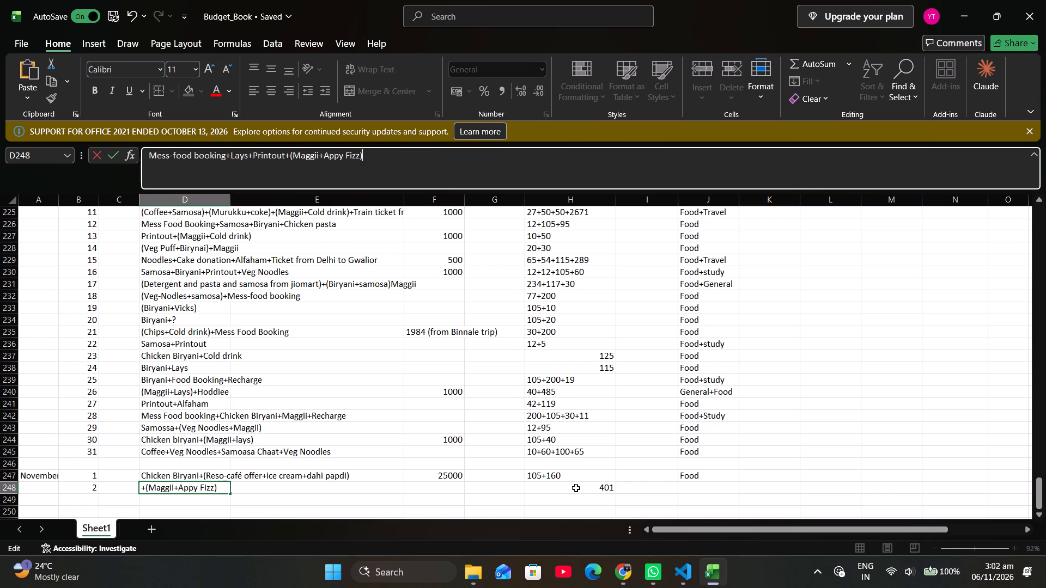
Extend the November 2 amount in H248 to 401+69+50 and enter the category "Food+study" in J248.
click(570, 490)
click(200, 151)
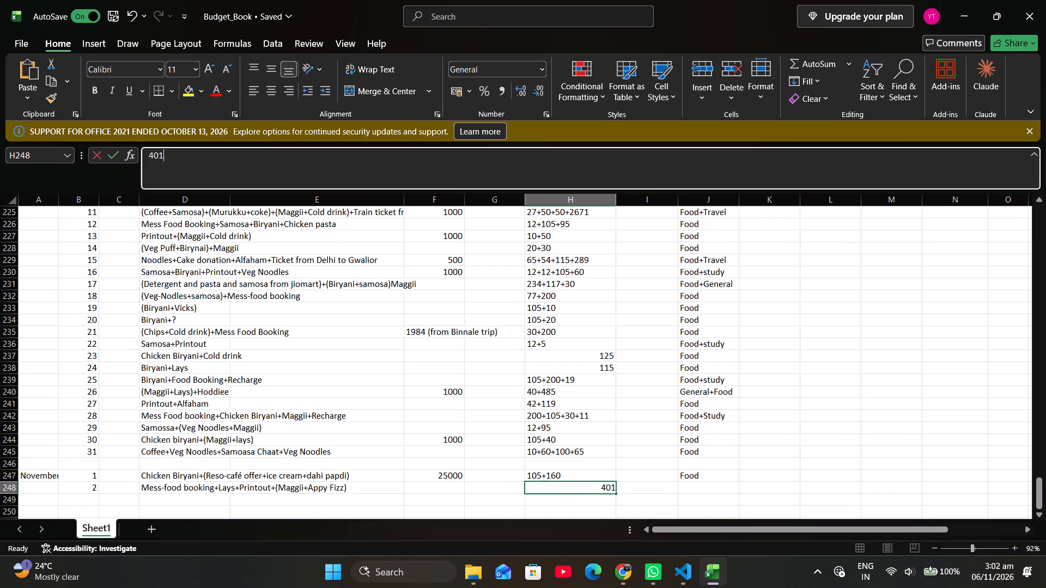
key(shift+plus)
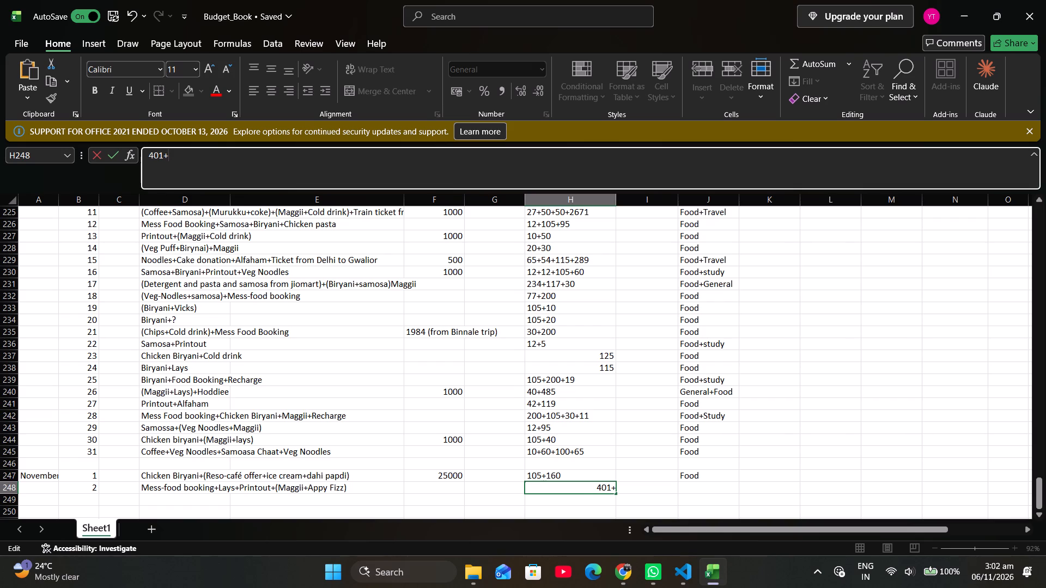
text(69)
key(shift+plus)
text(50)
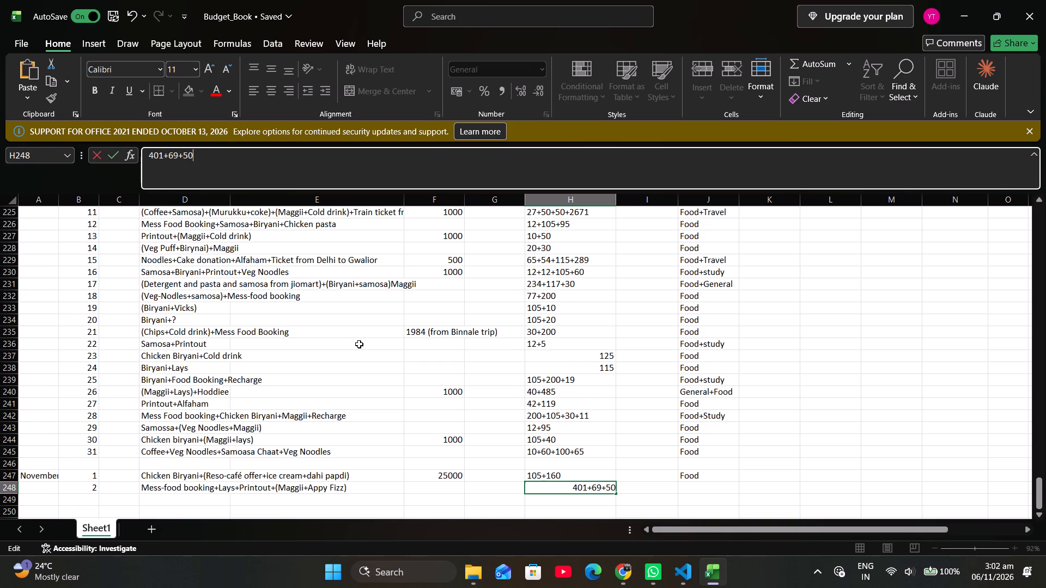
click(697, 487)
text(Food+)
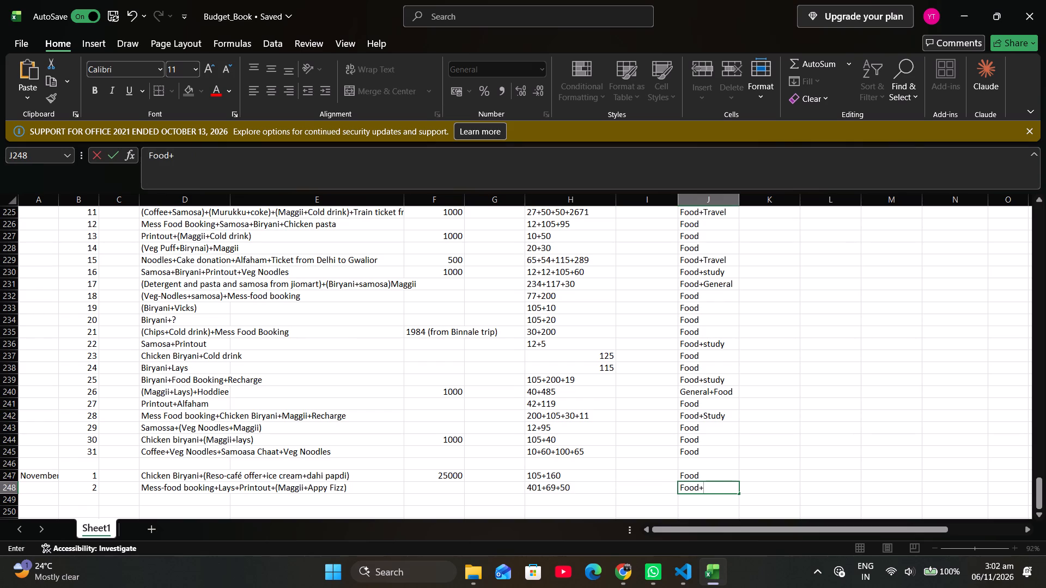
text(study)
Start the November 3 entry with day 3 in B249, ready for its description in D249.
scroll(259, 476, down, 2)
click(85, 425)
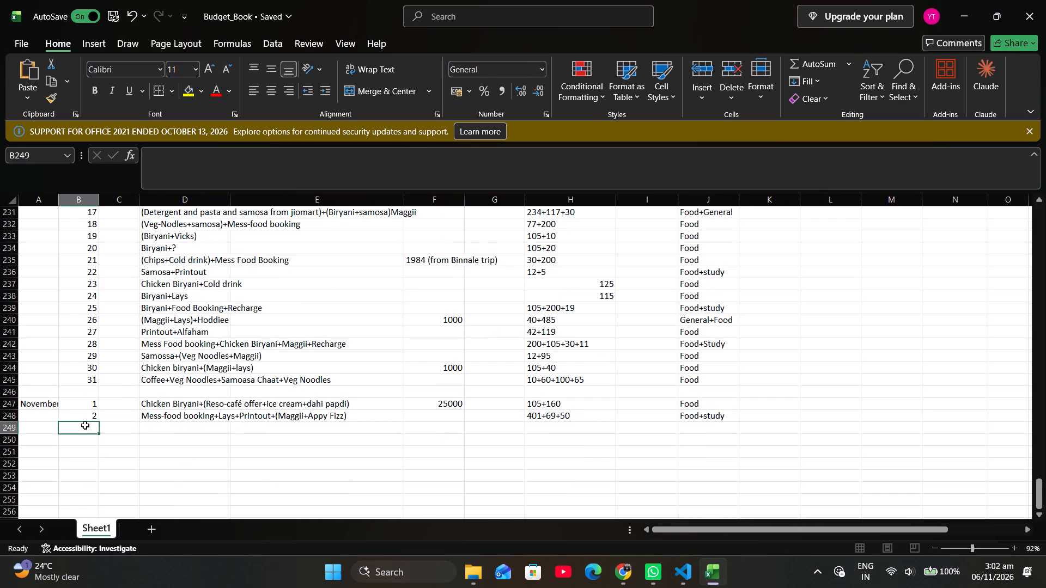
key(3)
click(176, 427)
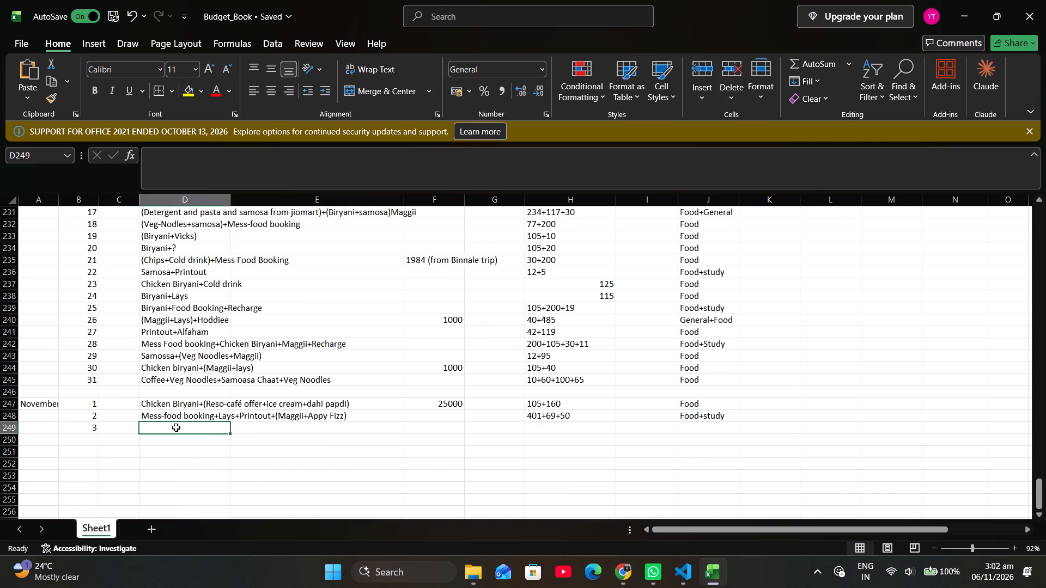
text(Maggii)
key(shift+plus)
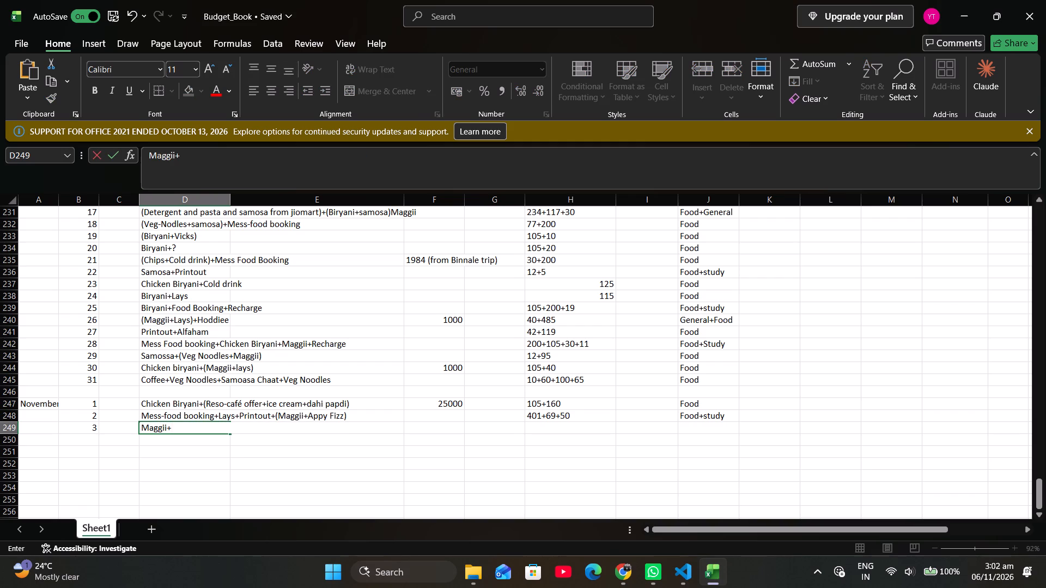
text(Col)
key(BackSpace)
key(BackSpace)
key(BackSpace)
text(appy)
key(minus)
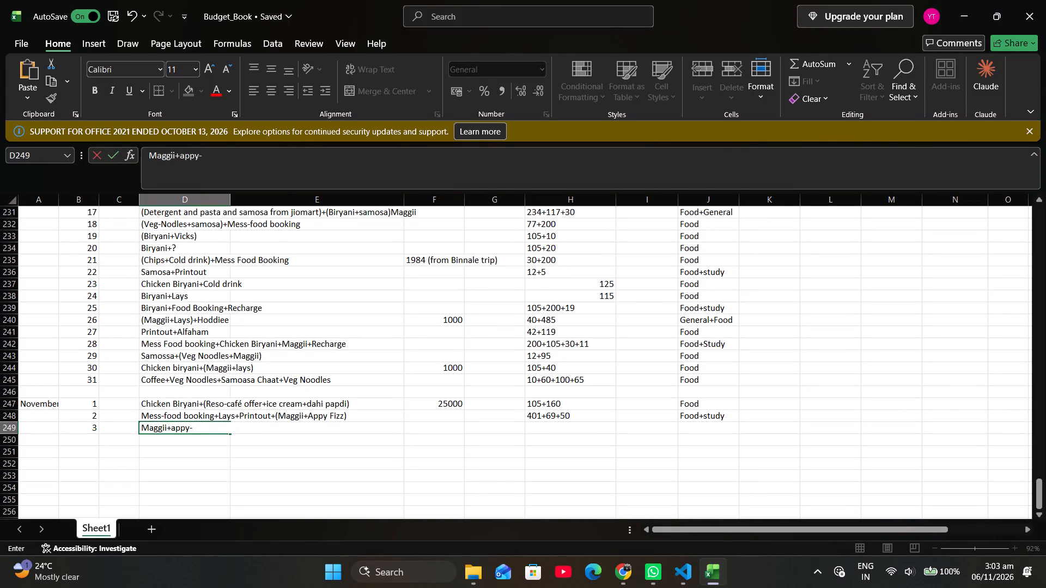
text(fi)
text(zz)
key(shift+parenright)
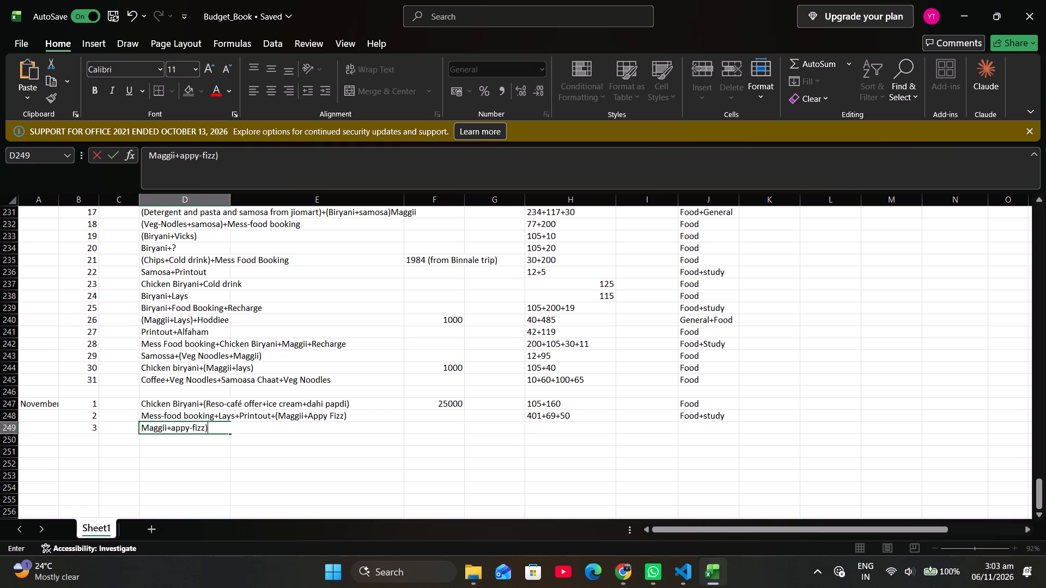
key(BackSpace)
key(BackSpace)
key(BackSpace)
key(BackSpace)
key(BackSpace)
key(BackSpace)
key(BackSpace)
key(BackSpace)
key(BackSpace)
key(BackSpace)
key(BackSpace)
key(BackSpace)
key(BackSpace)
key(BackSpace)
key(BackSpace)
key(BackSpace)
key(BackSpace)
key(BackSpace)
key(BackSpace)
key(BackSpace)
Enter the November 3 description "Lays+Lays+Diwali Donation" in D249.
text(Lays)
key(shift+plus)
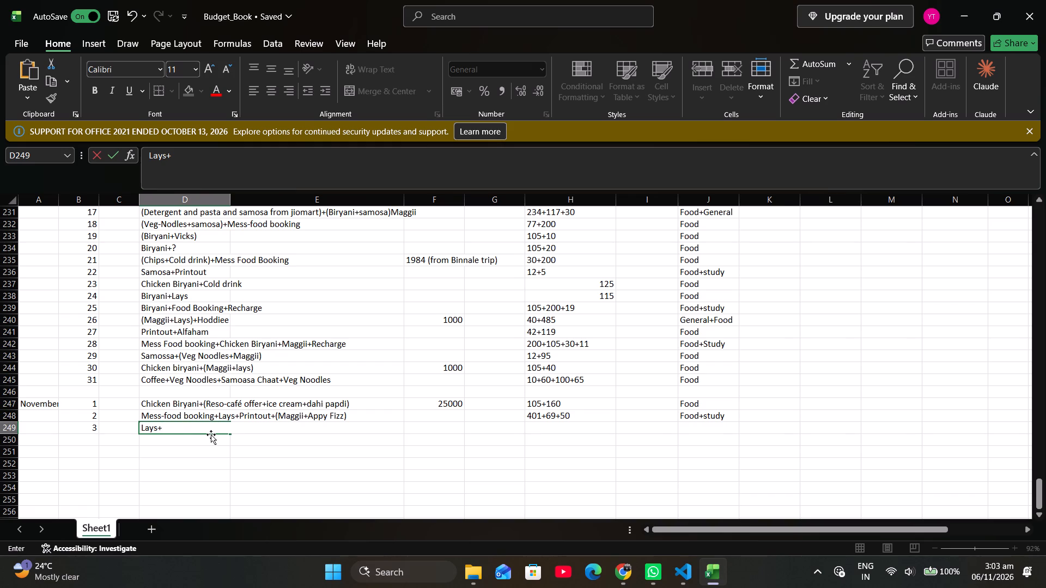
text(Lays+)
key(shift+d)
text(iwali)
key(space)
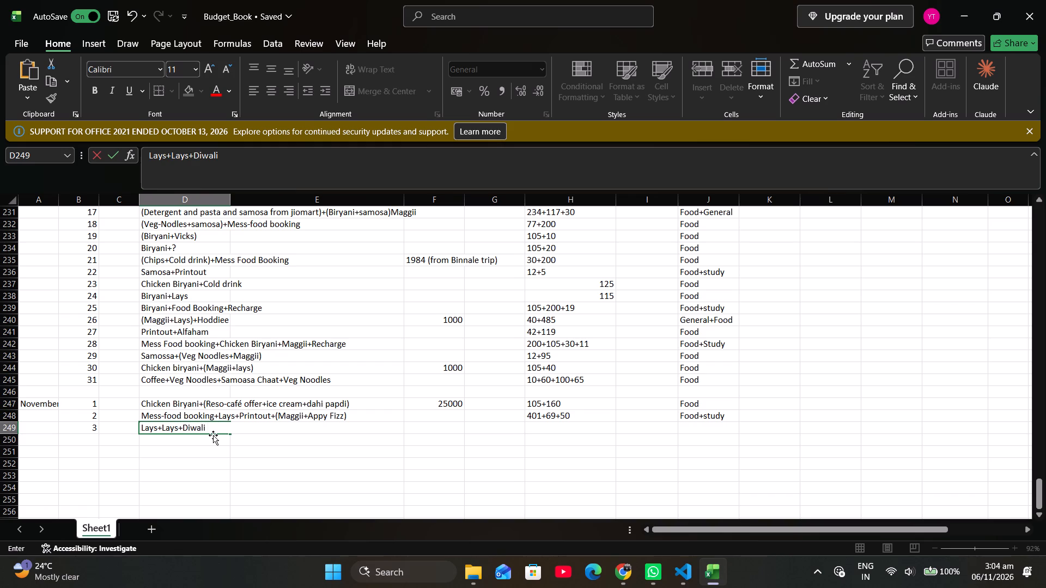
text(Donation)
Append "+Hackathon registartion" to the October 22 description in D236.
scroll(210, 341, up, 1)
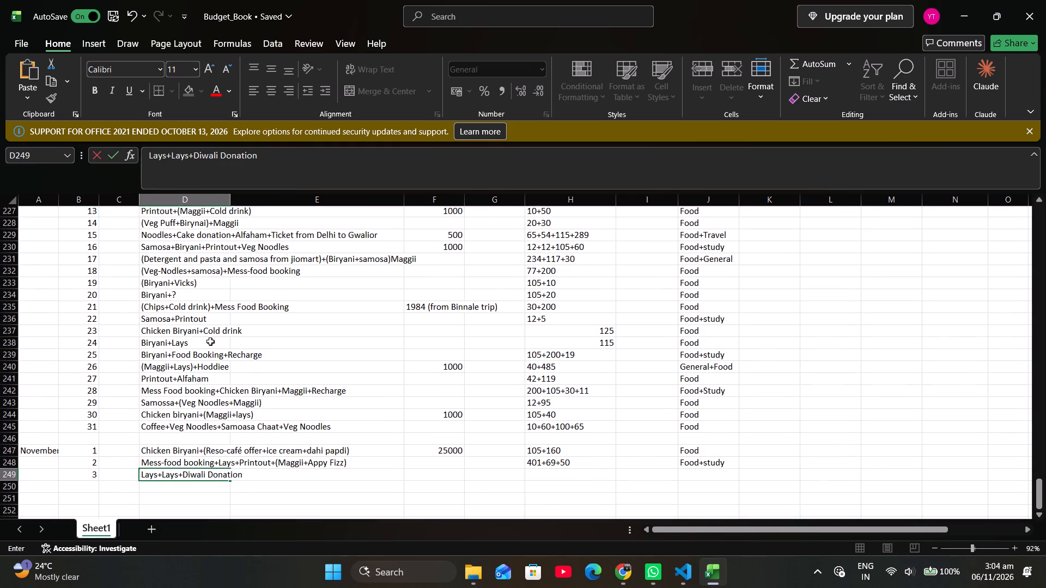
scroll(210, 341, up, 1)
click(199, 323)
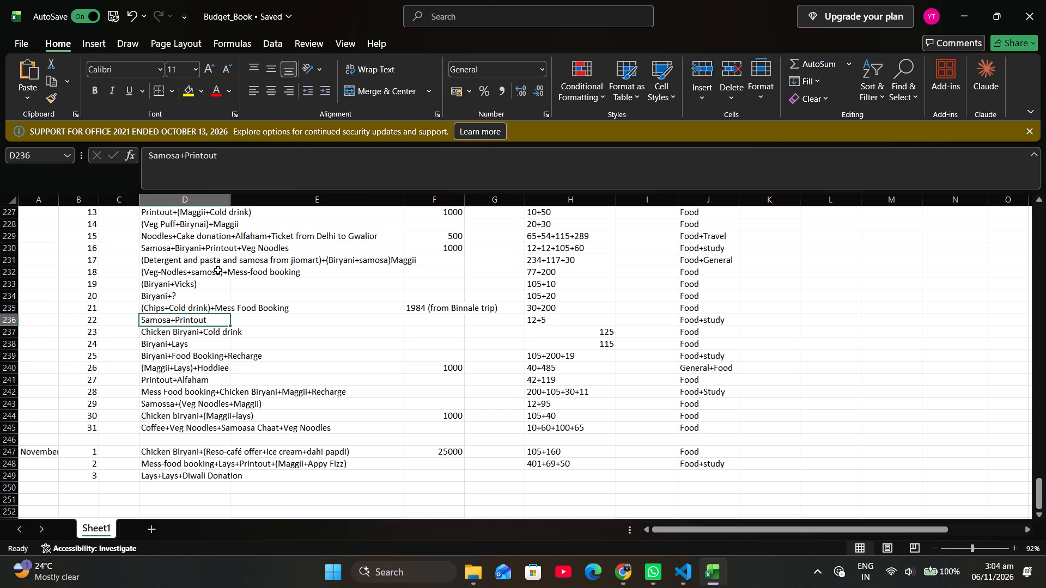
click(238, 157)
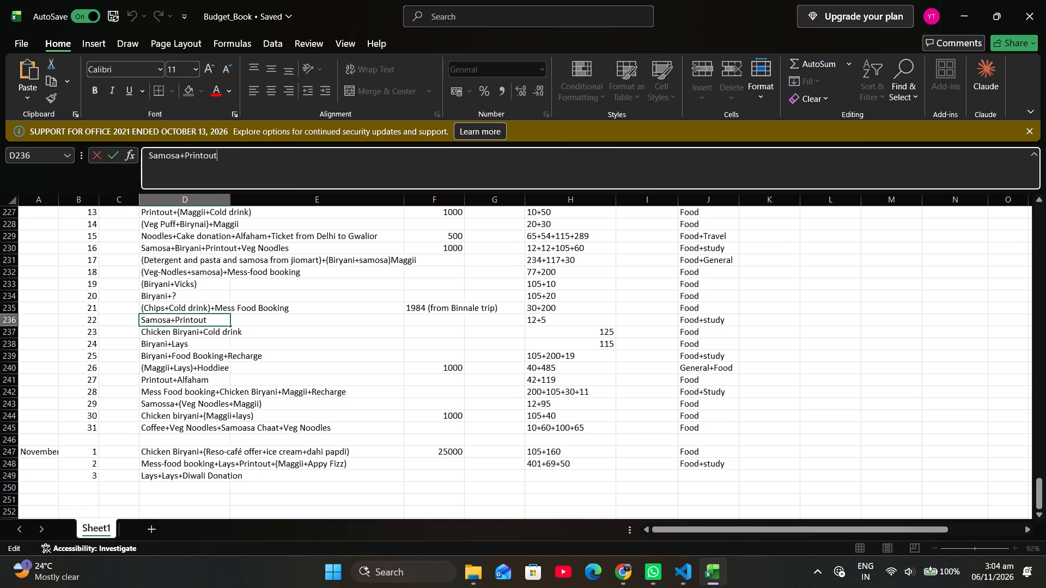
text(+Hackathon registartion)
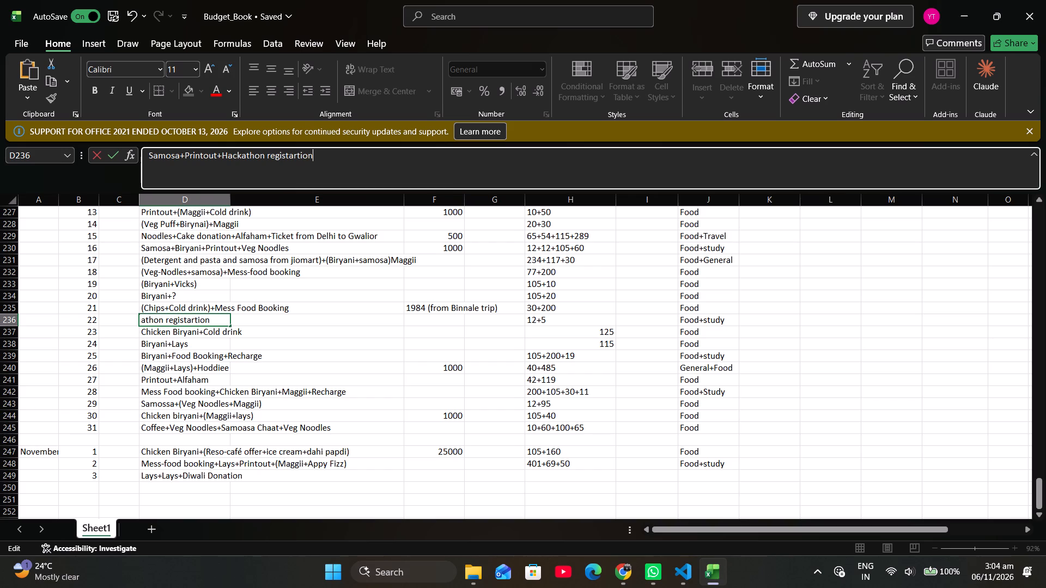
Append "+guitar" to the October 30 description in D244.
click(176, 416)
click(286, 155)
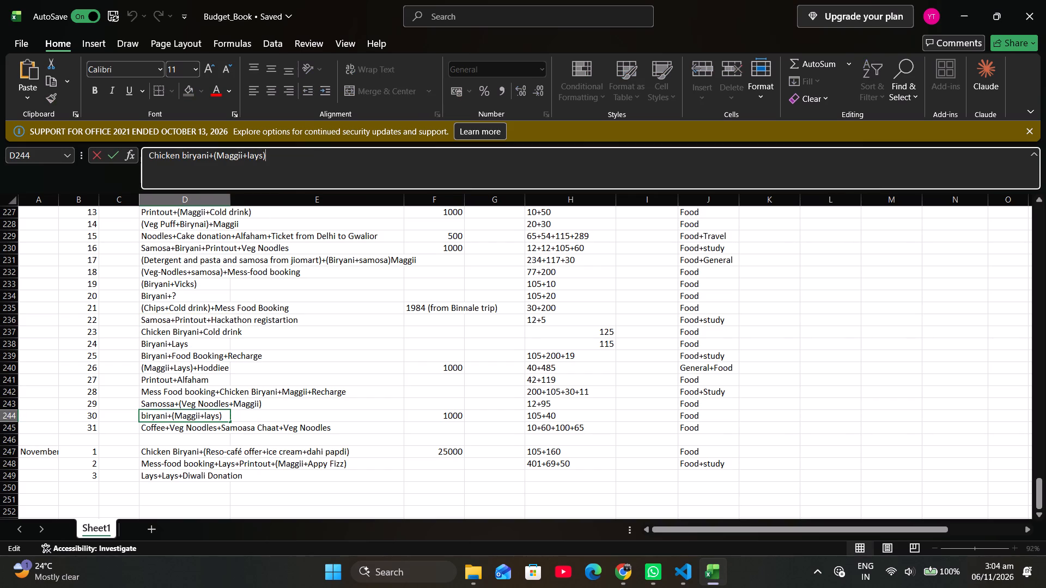
text(+guitar)
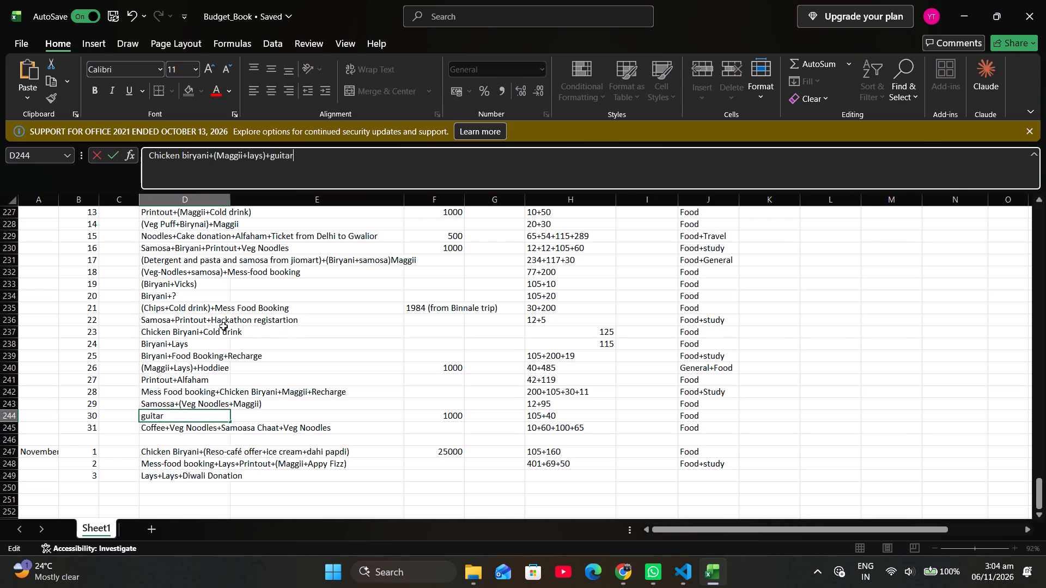
Add the hackathon registration cost to the October 22 amount in H236, making it 12+5+311.
click(223, 321)
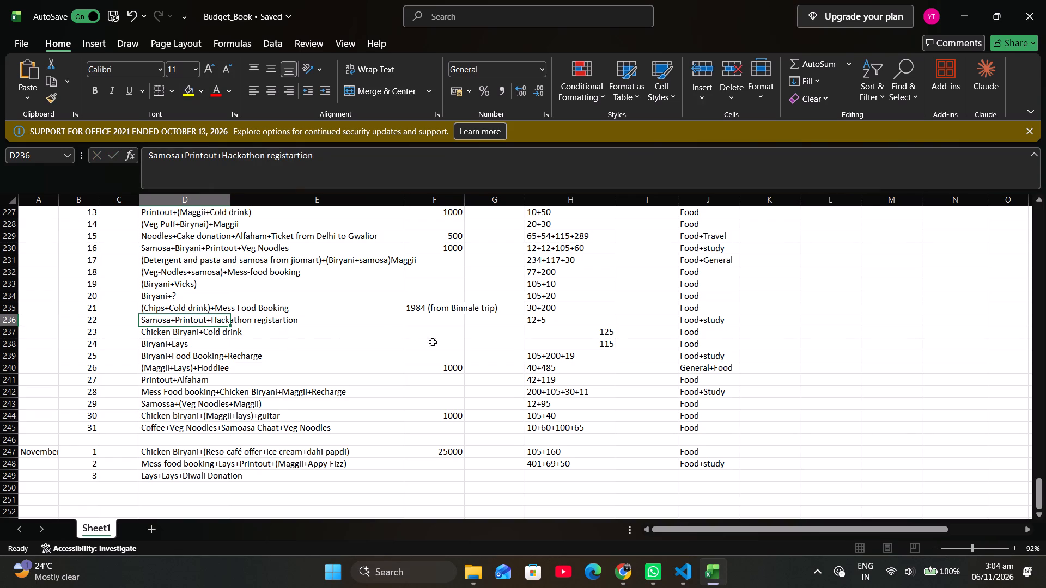
click(552, 321)
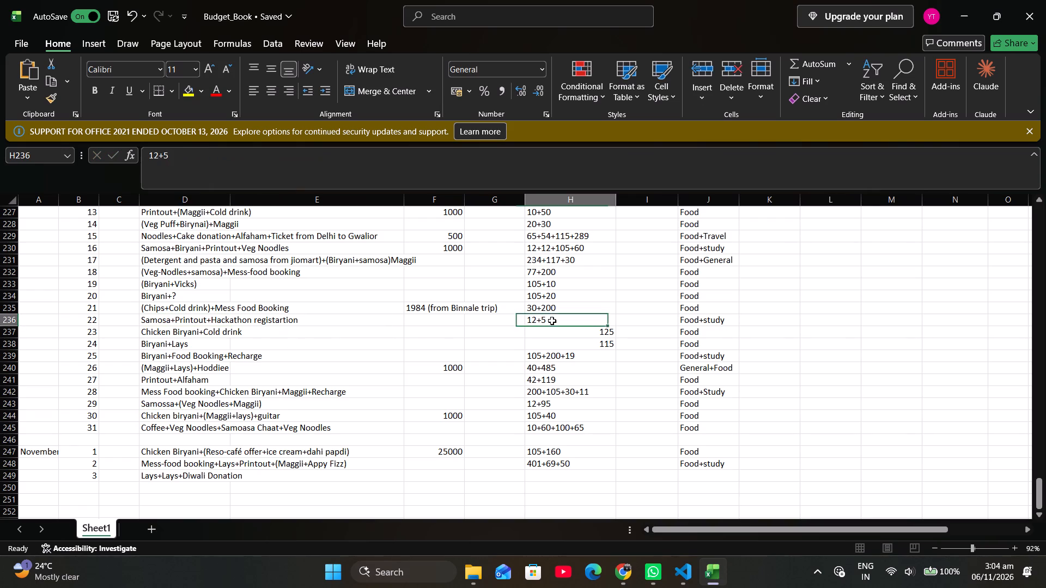
click(211, 153)
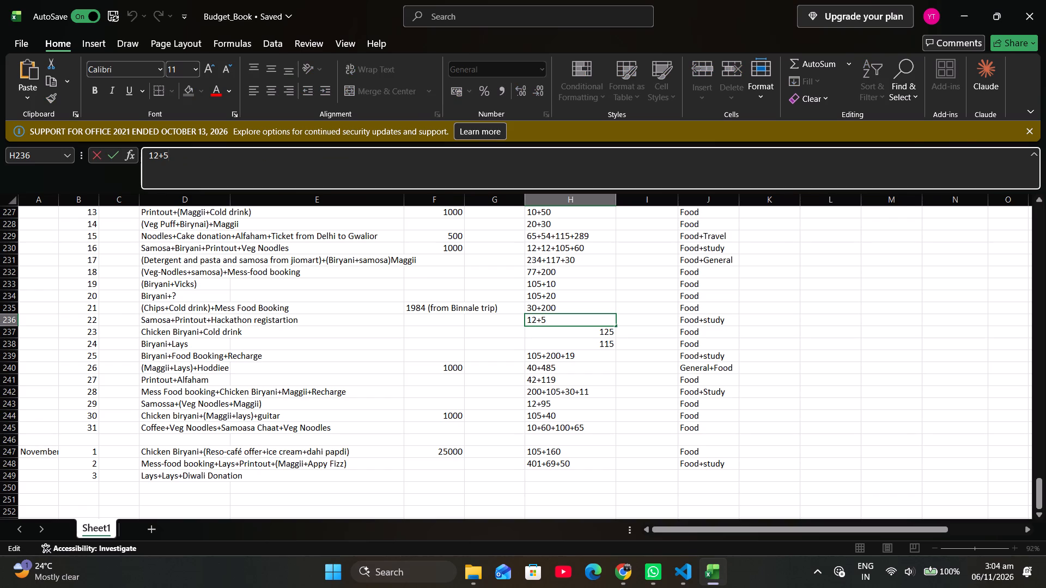
key(shift+plus)
text(311)
Add the guitar cost to the October 30 amount in H244, making it 105+40+87.
click(232, 413)
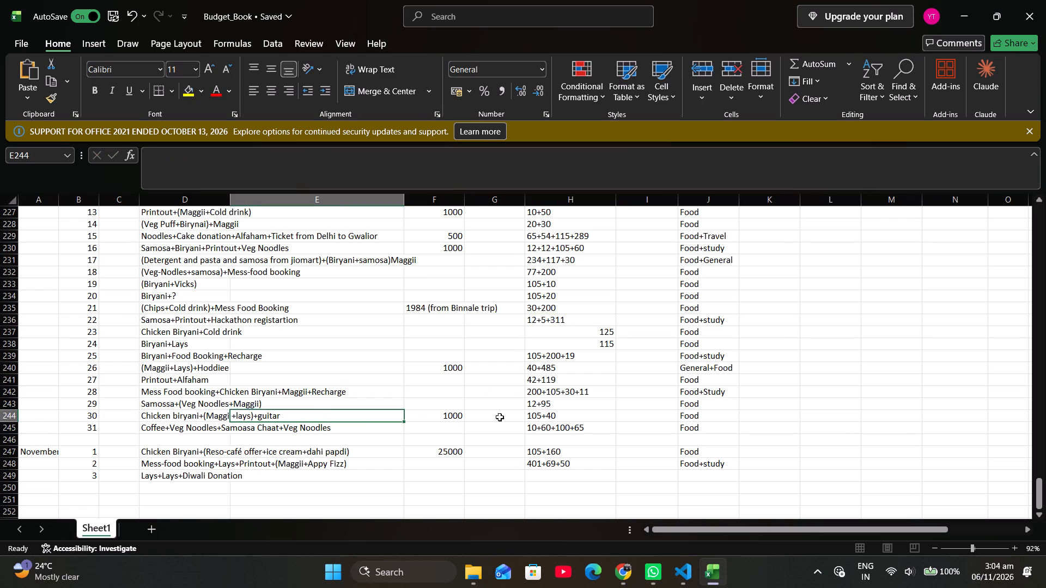
click(541, 415)
click(203, 152)
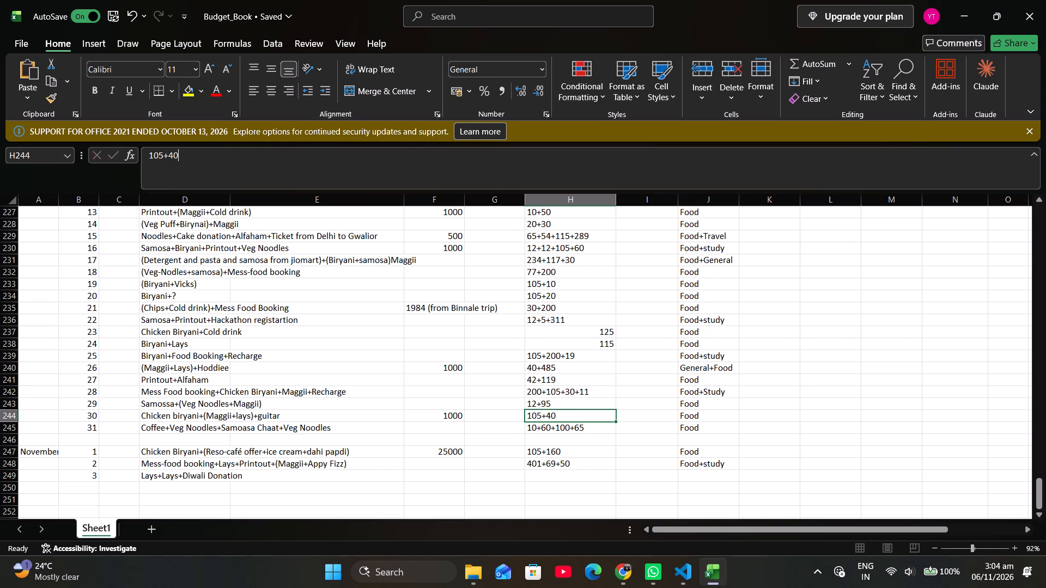
key(shift+plus)
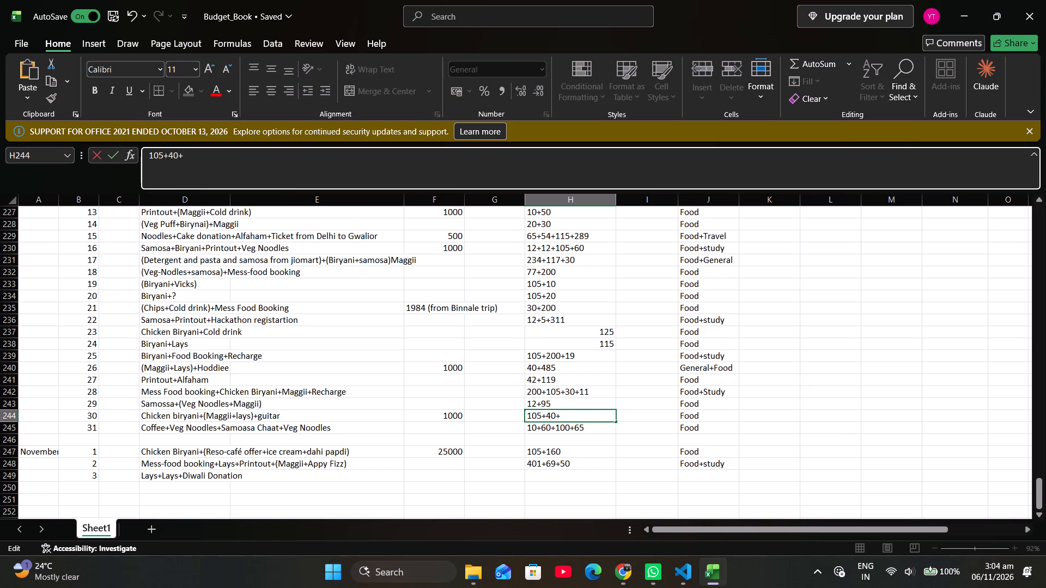
text(87)
Enter the November 3 amount 10+10+211 in H249 and the category "Food+General" in J249.
click(211, 477)
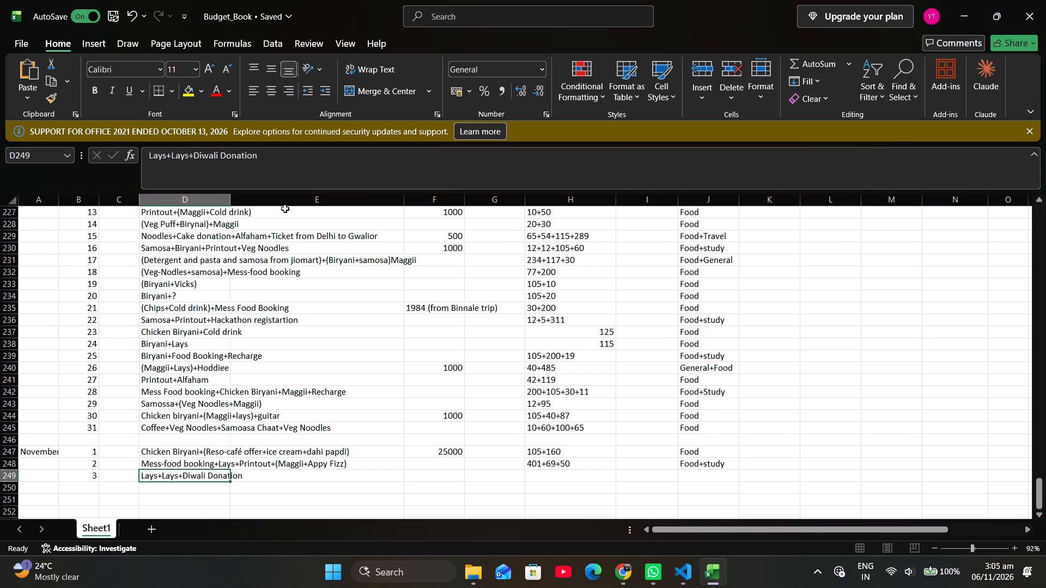
click(553, 475)
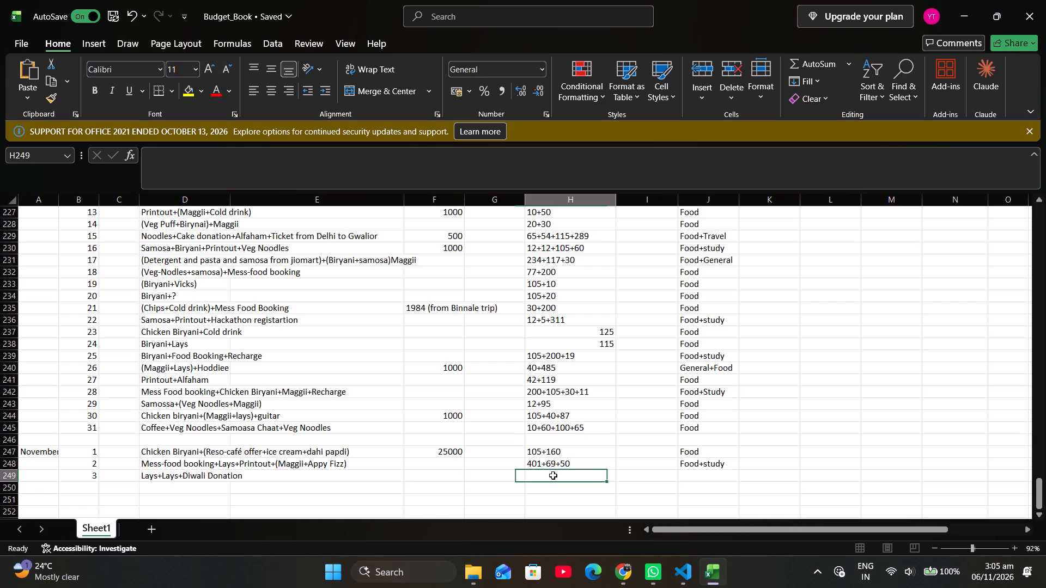
text(10+10)
text(+211)
click(714, 473)
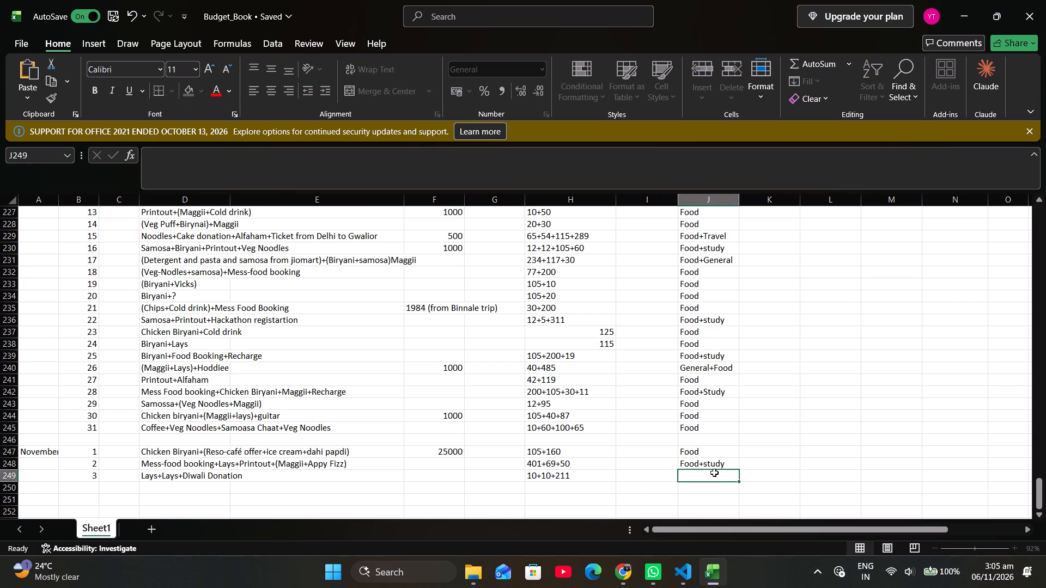
text(Food+Genr)
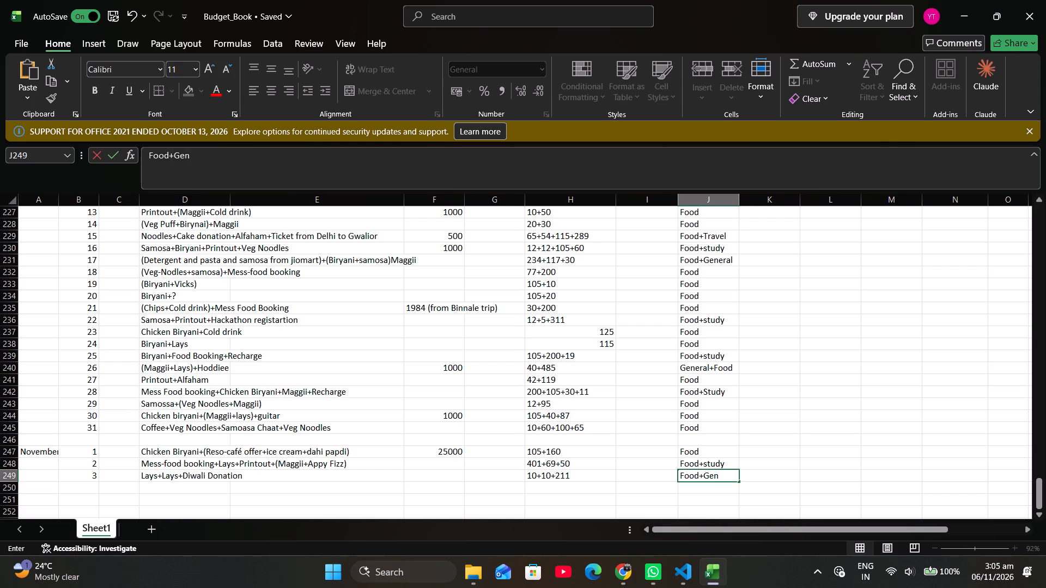
key(BackSpace)
text(eral)
Start the November 4 entry with day 4 in B250.
click(72, 489)
key(4)
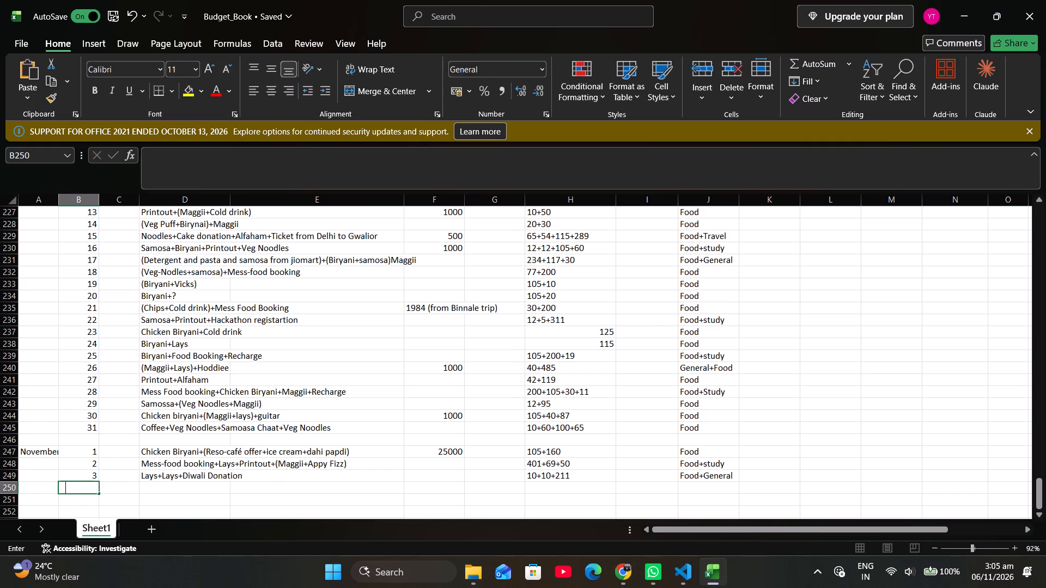
click(157, 486)
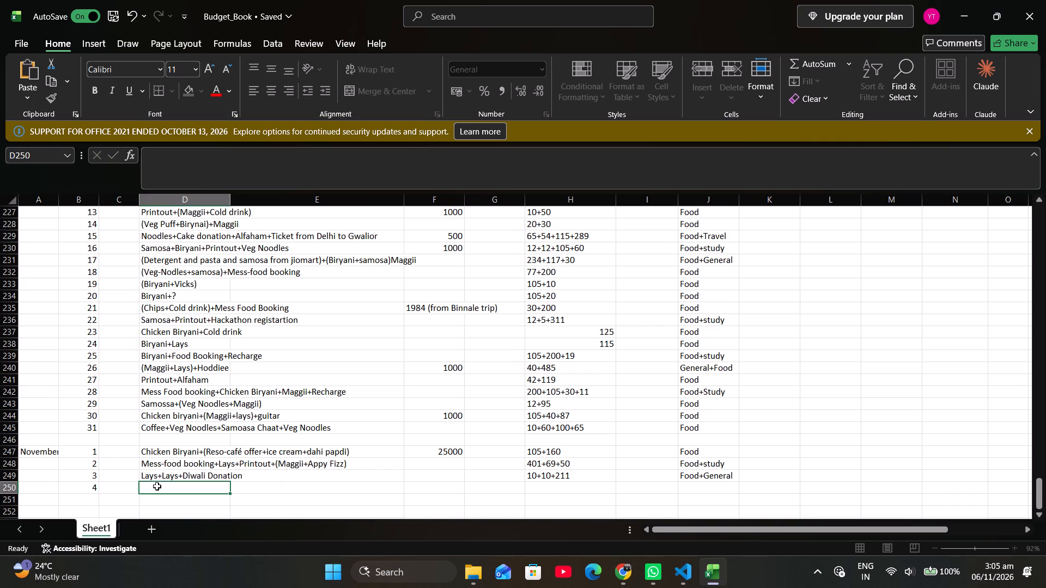
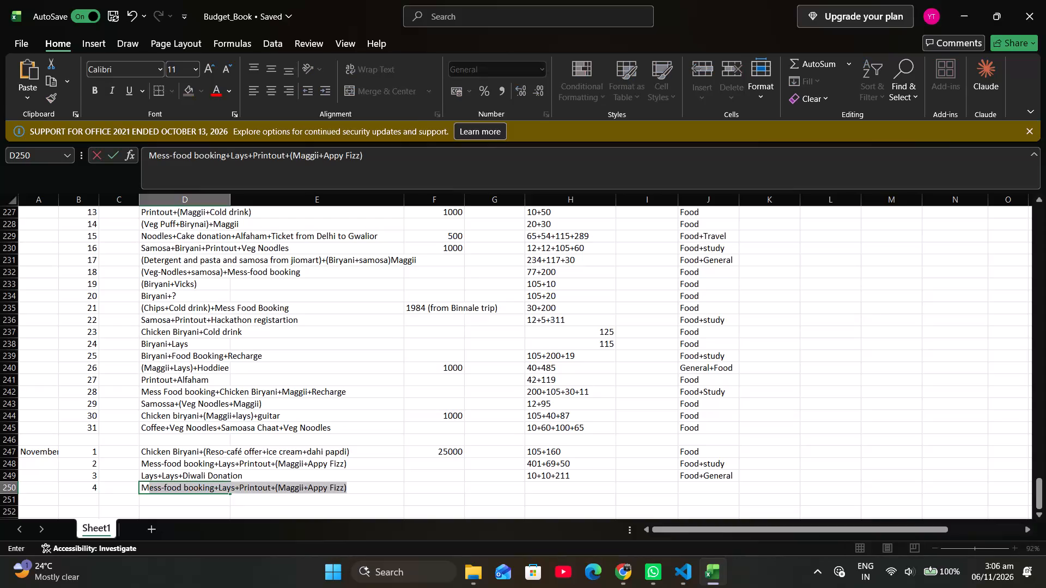
Complete the November 4 entry in row 250 with the description "Maggii+Appy Fizz", amount 50 and category "Food".
text(aggii+)
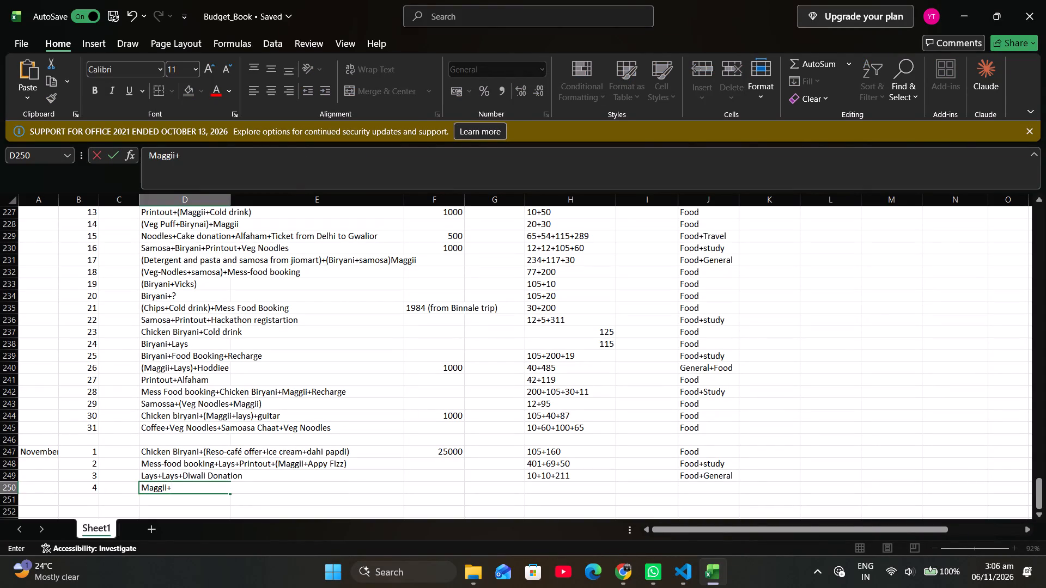
key(shift+a)
key(p)
text(py)
key(space)
text(Fizz)
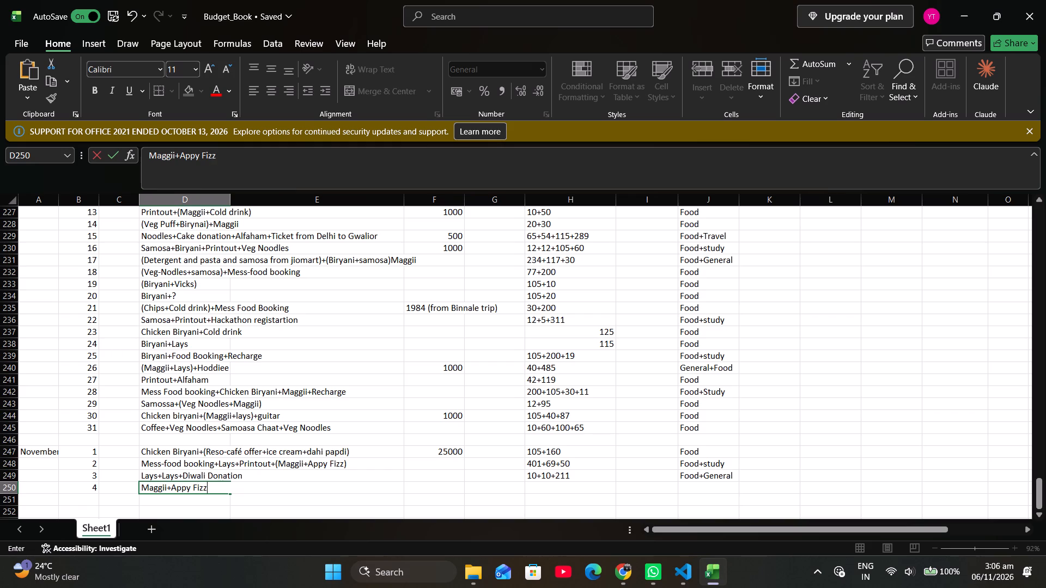
click(548, 487)
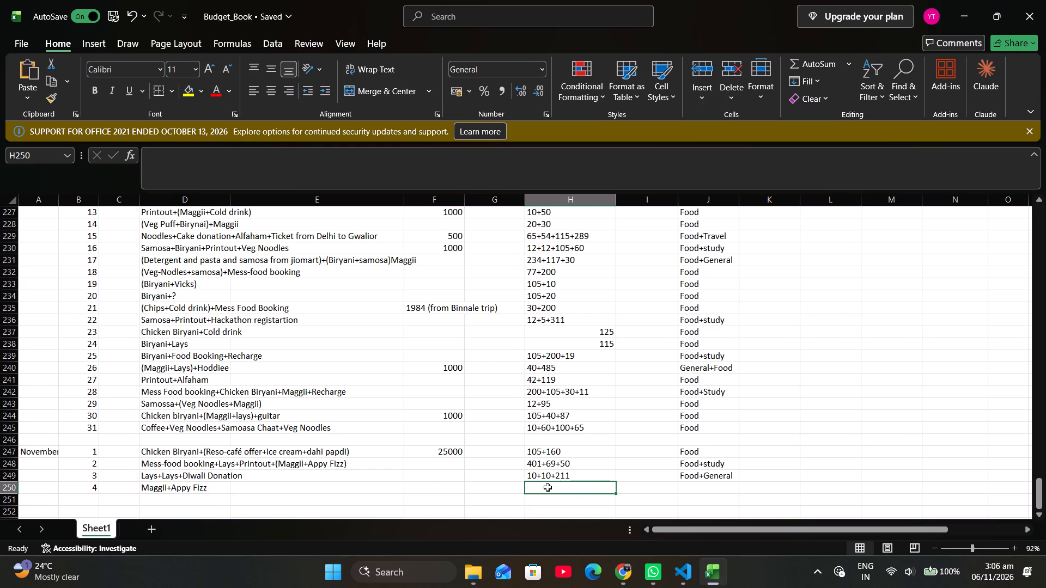
text(50)
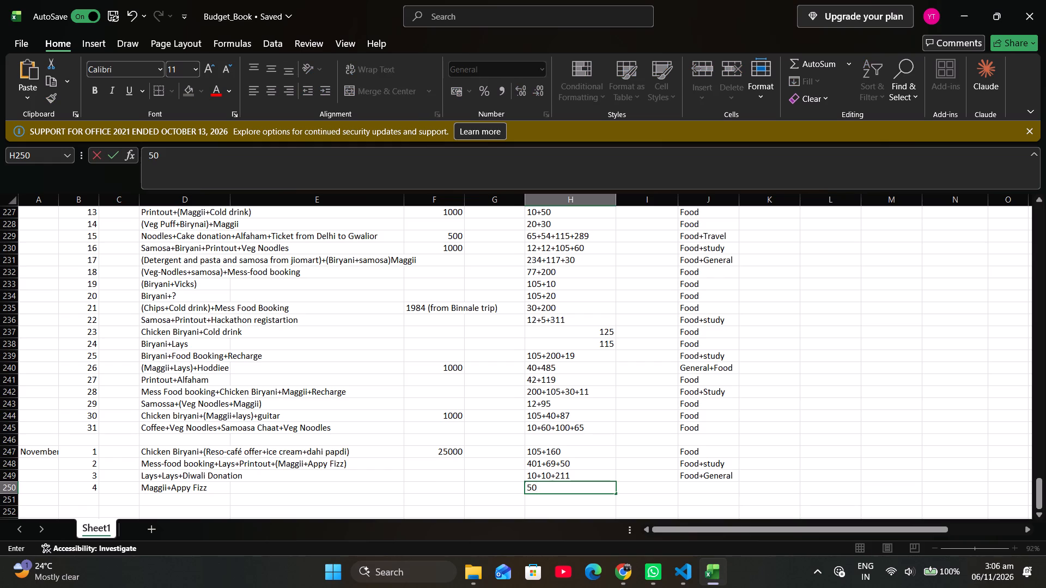
click(708, 489)
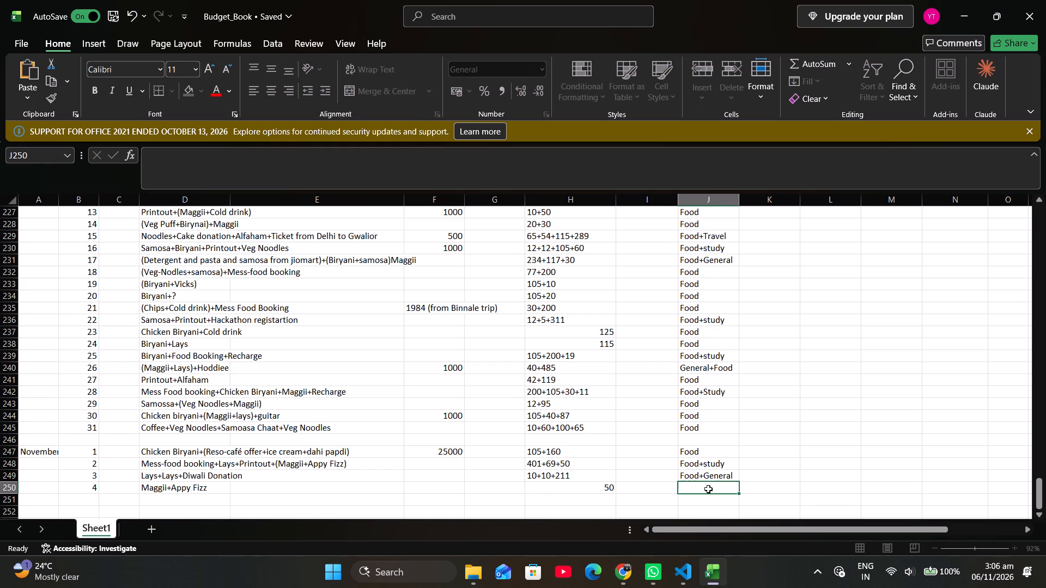
text(Food)
Start the November 5 entry with day 5 in B251 and the description "Appy Fizz" in D251.
click(82, 497)
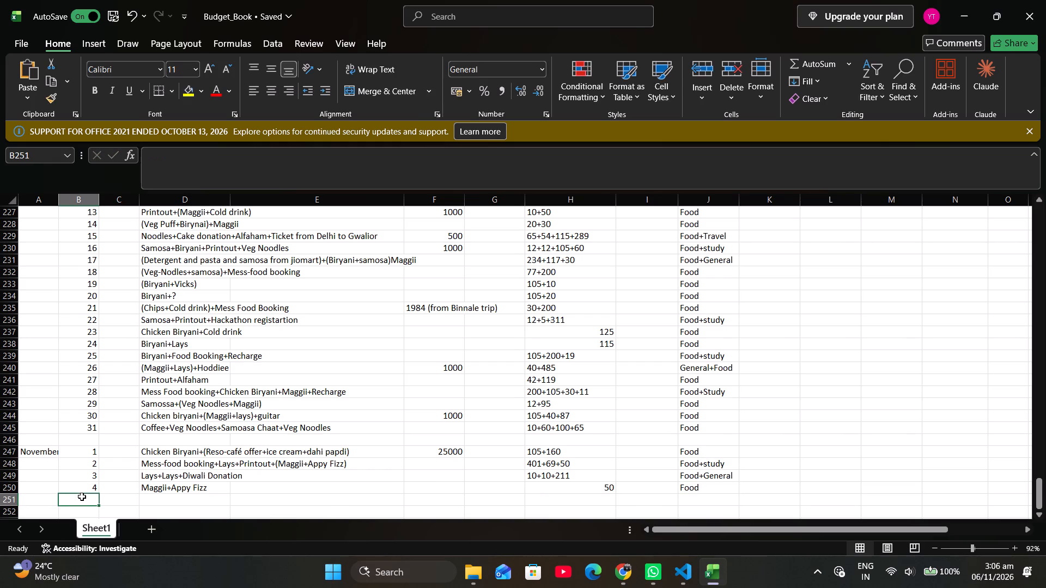
key(5)
click(175, 499)
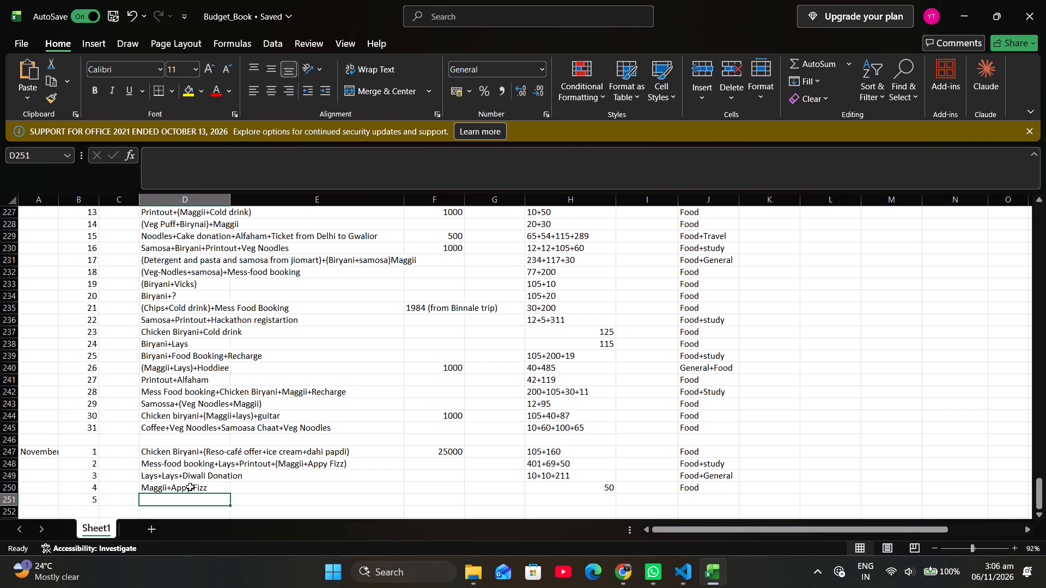
text(Maggii)
key(shift+plus)
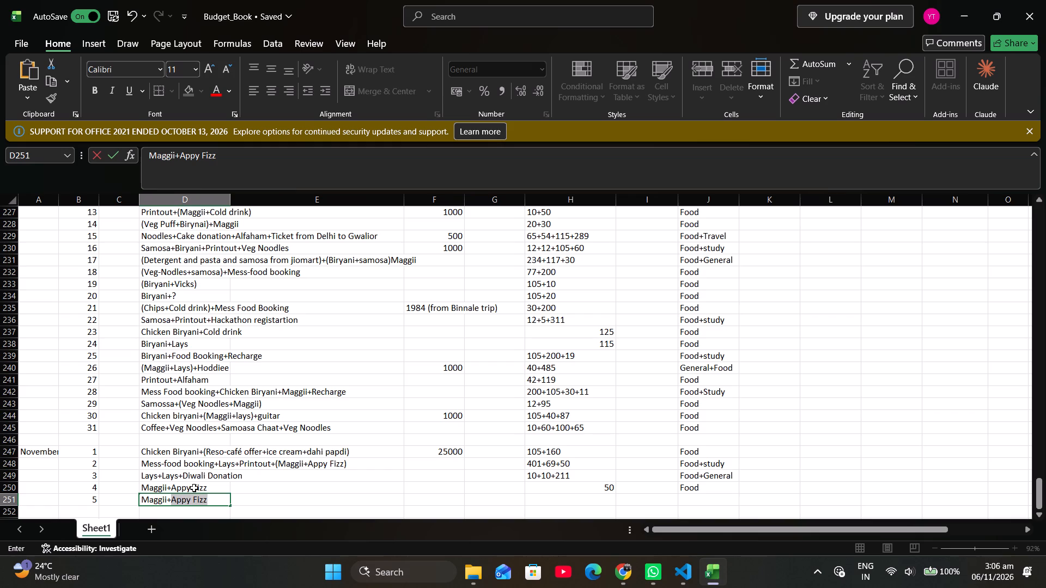
key(BackSpace)
key(BackSpace)
key(BackSpace)
key(BackSpace)
key(BackSpace)
key(BackSpace)
key(BackSpace)
key(BackSpace)
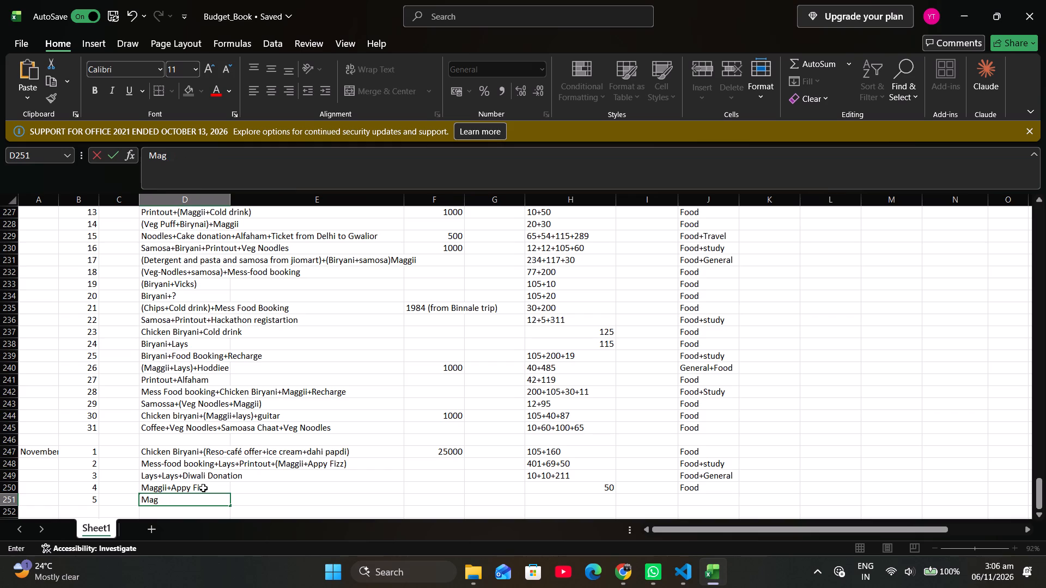
text(Appy Fizz)
Enter the November 5 amount 40 in H251 and the category "Food" in J251.
click(573, 500)
text(40)
click(686, 496)
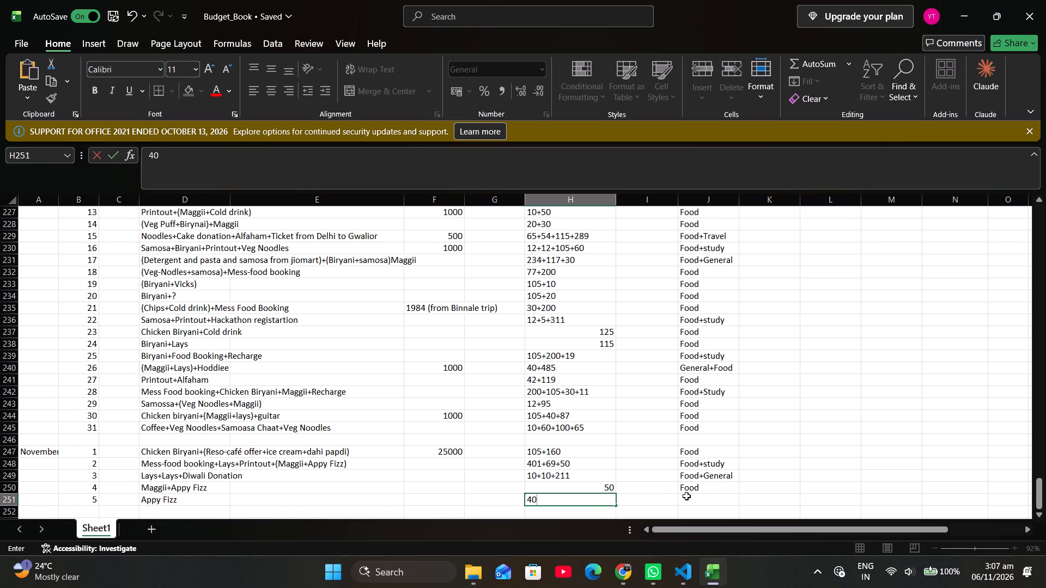
text(Food)
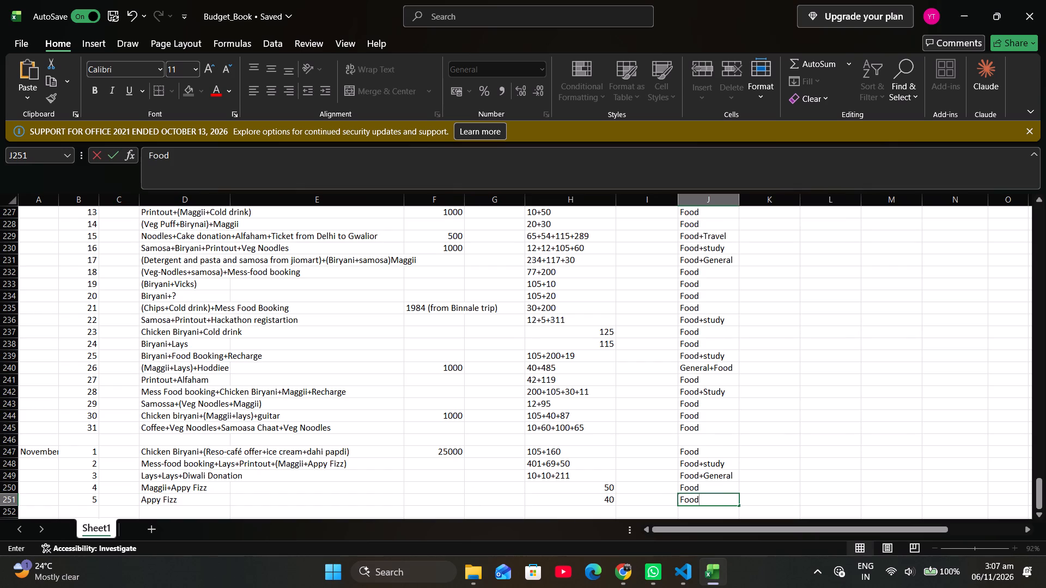
click(461, 502)
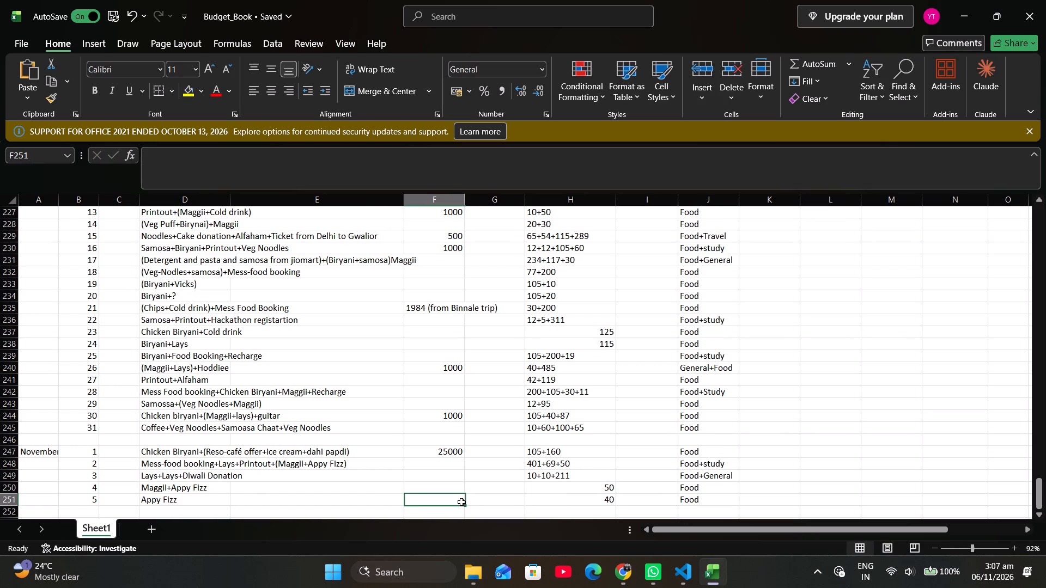
Save the Budget_Book workbook and close it.
key(ctrl+s)
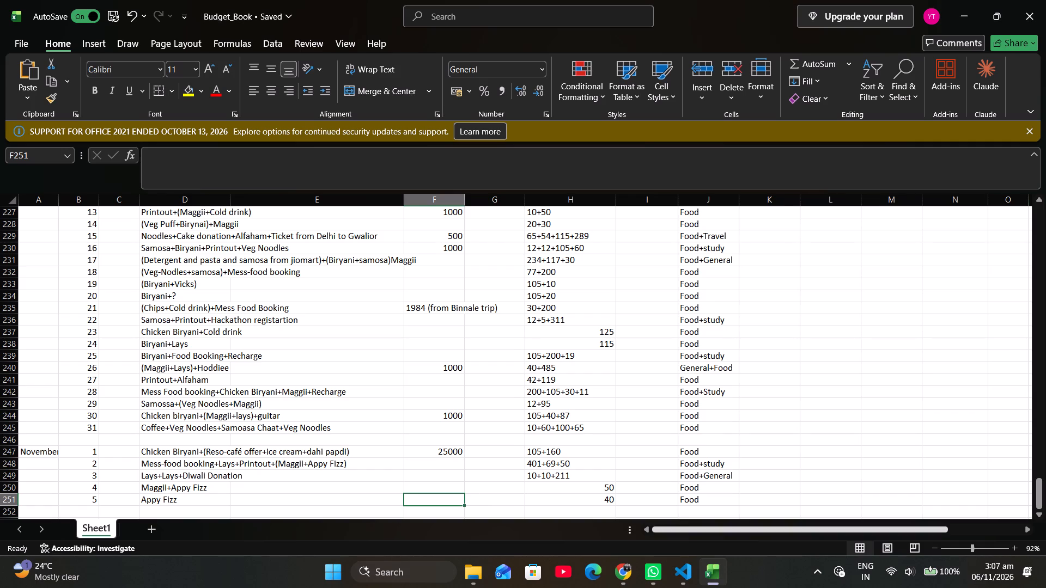
click(1023, 11)
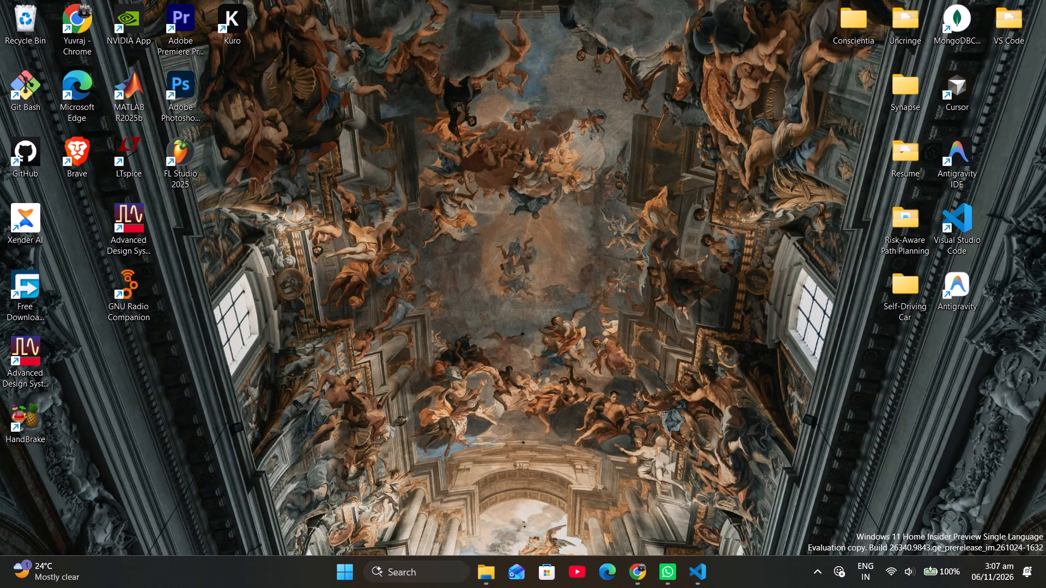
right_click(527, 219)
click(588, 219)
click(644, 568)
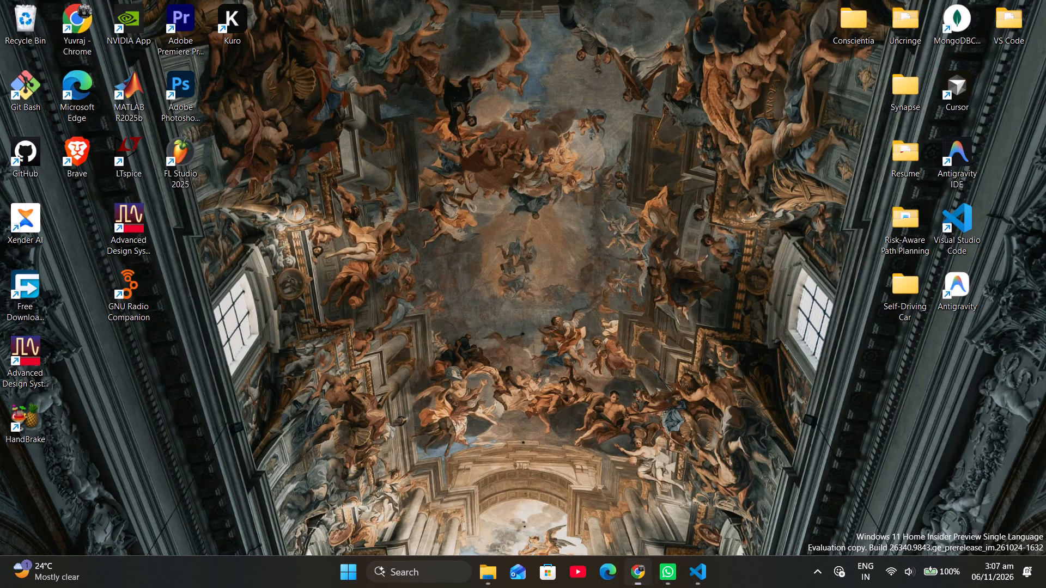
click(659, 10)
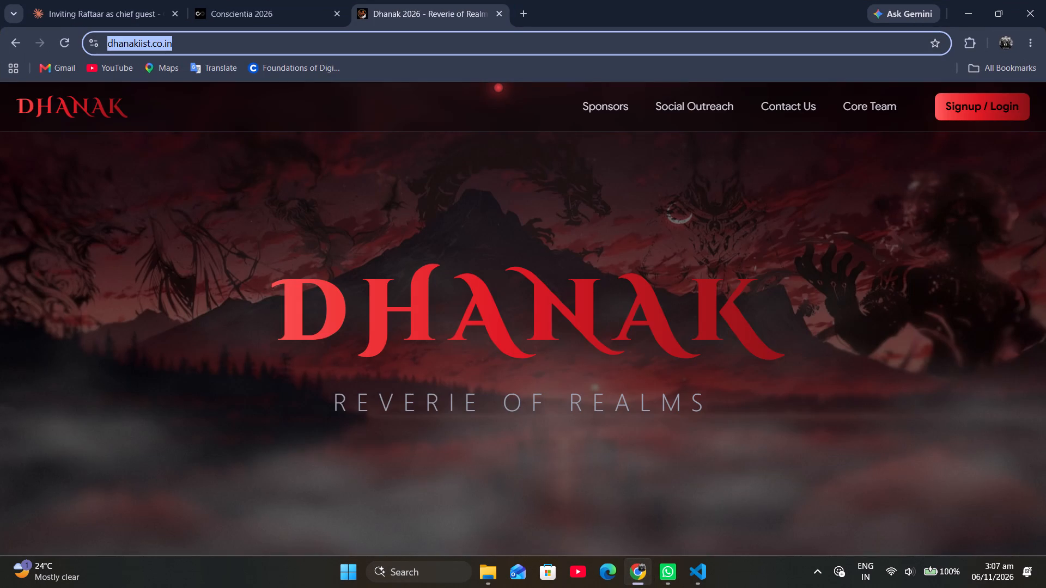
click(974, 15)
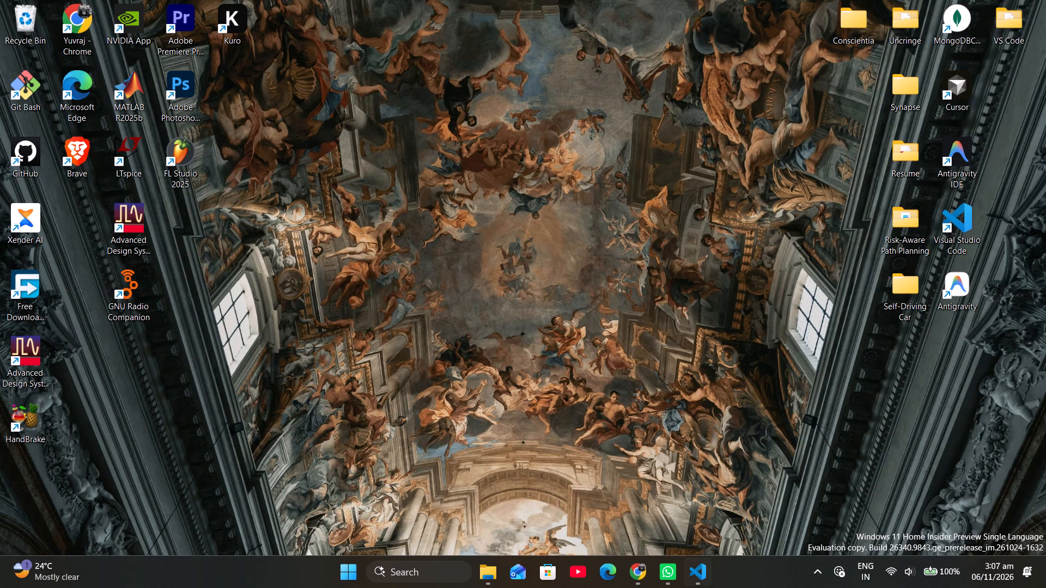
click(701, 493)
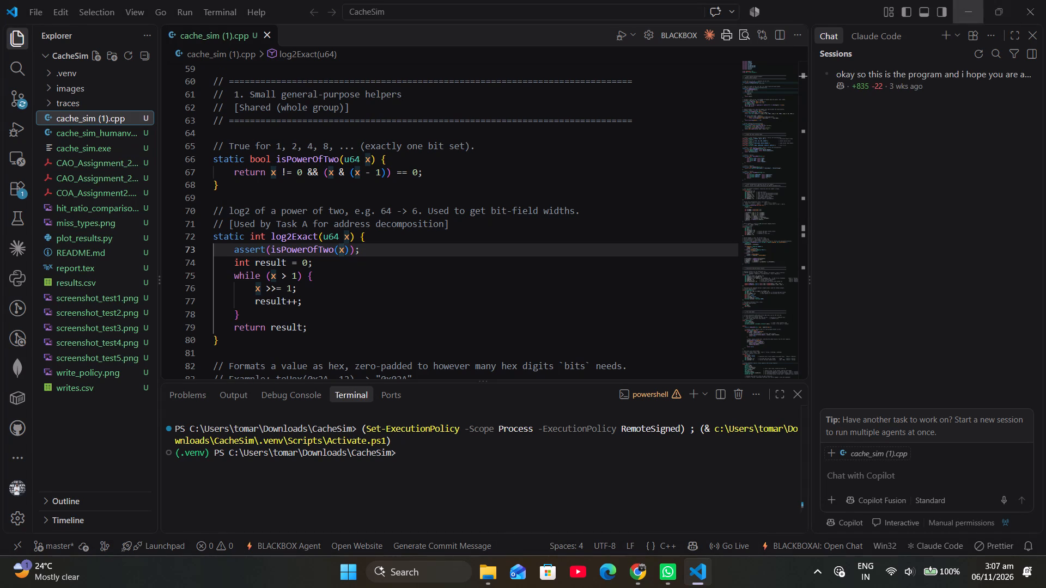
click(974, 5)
Bring up the File Explorer window containing the Budget_Book file and close it.
click(491, 499)
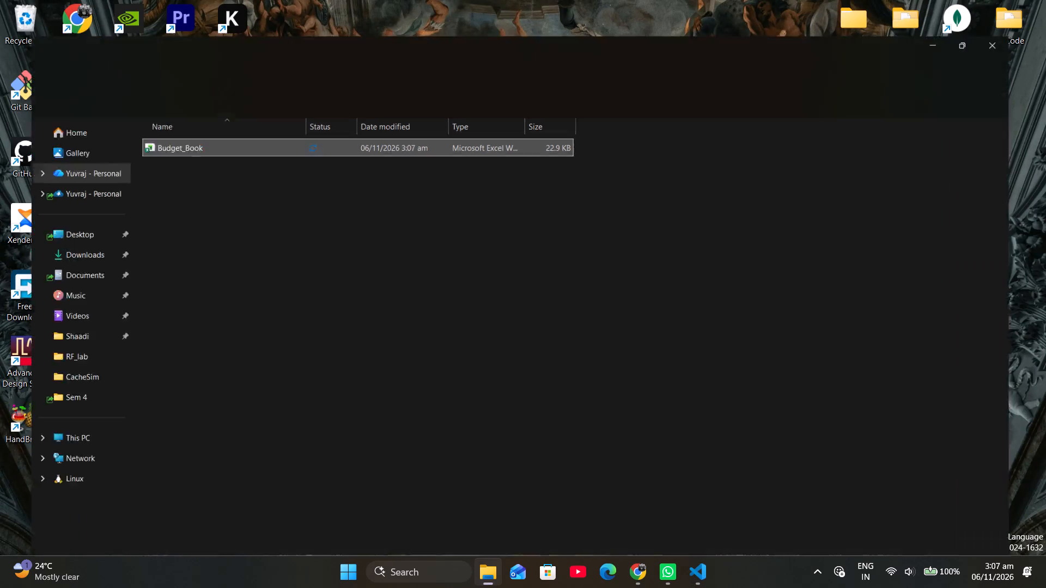
click(1020, 2)
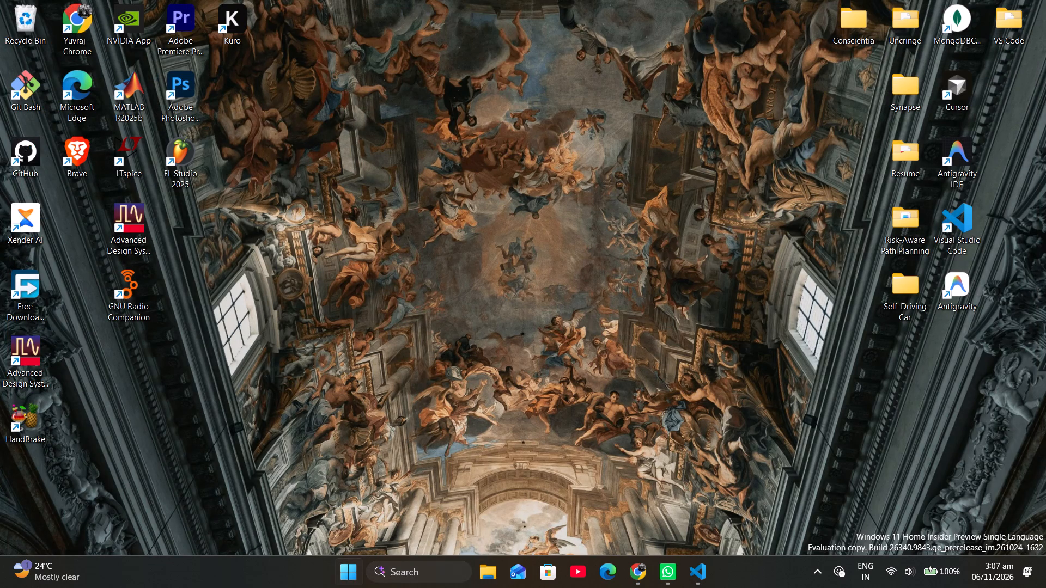
Bring up the computer's power options.
click(343, 570)
click(618, 526)
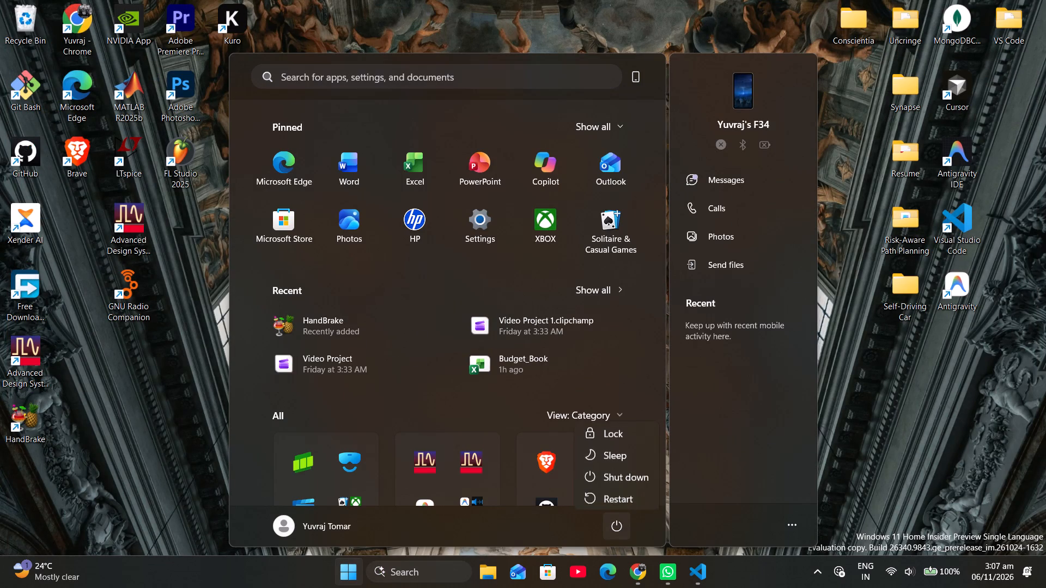